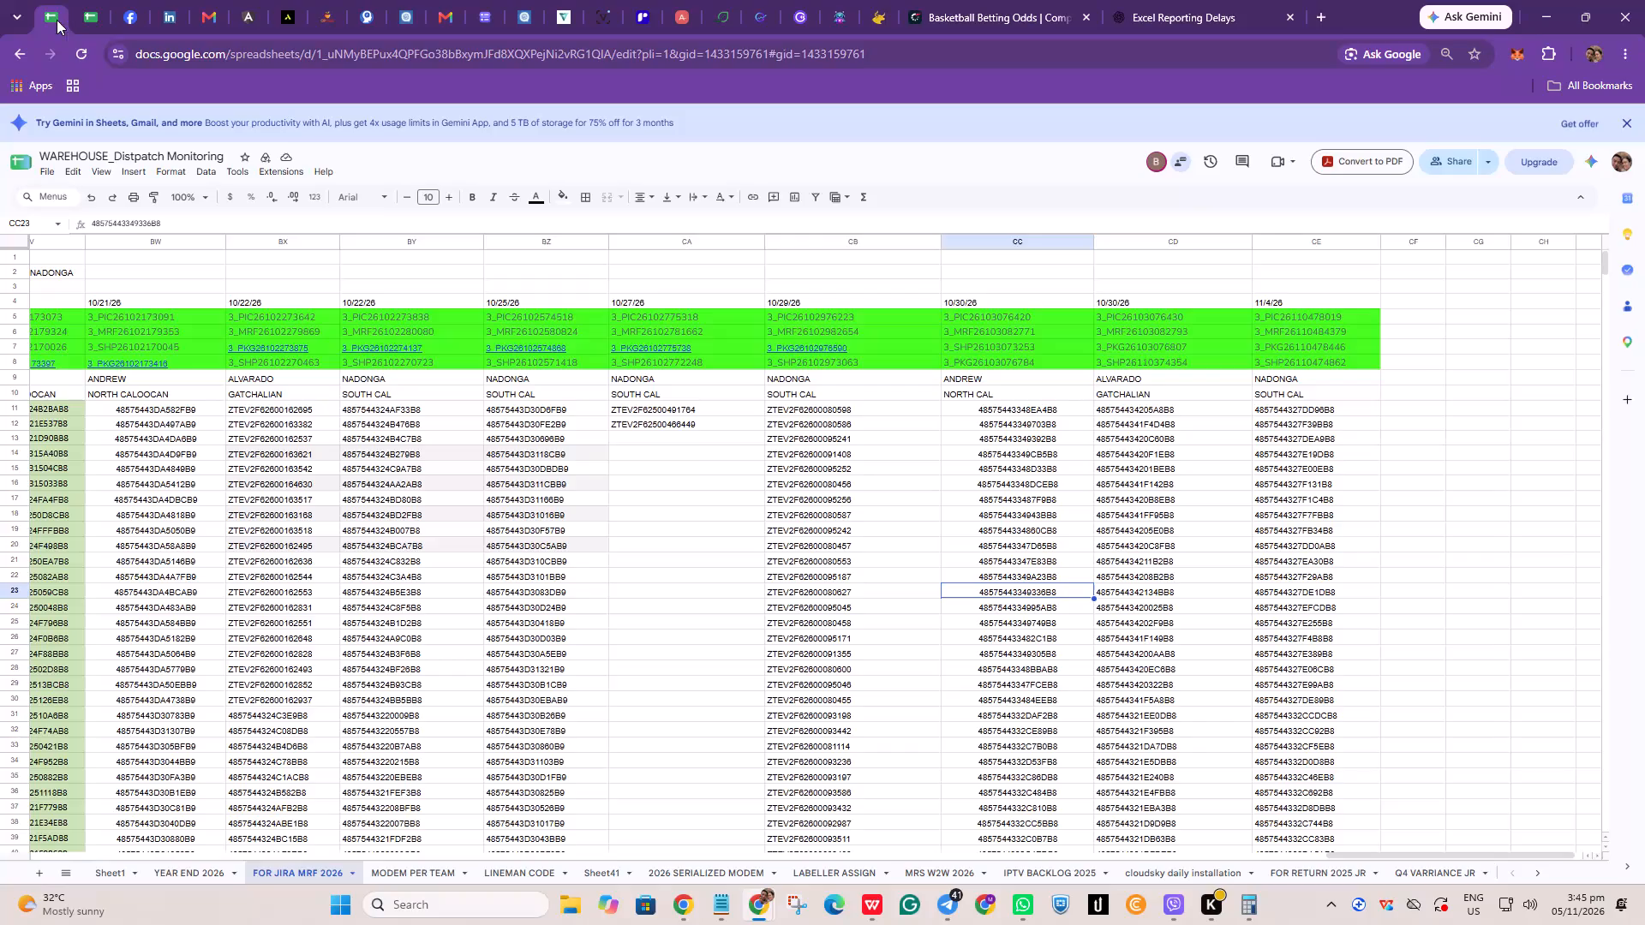
Switch to the CCSI INVENTORY FILE spreadsheet and look through the 11/04/2026 job records in the USAGES sheet up to where they begin.
left_click(690, 904)
left_click(987, 588)
key("Tab")
key("Tab")
key("Tab")
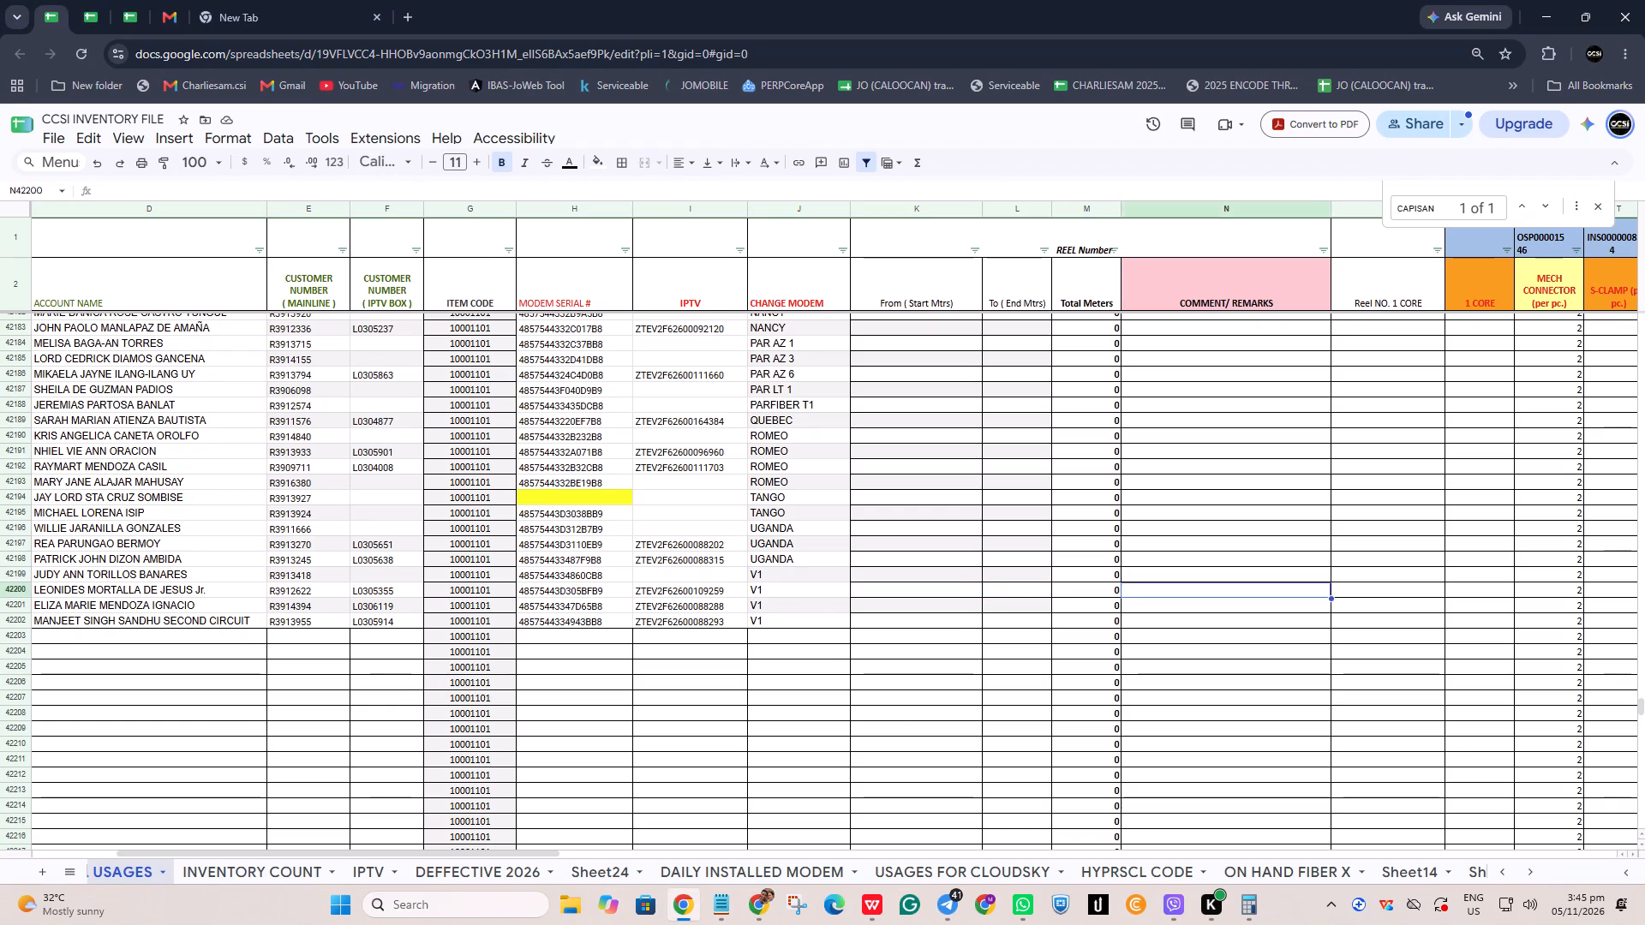
key("Tab")
key("Left")
key("Left")
key("Left")
key("Left")
key("Left")
key("Left")
key("Left")
key("Left")
key("Left")
key("Left")
key("Left")
key("Left")
key("Left")
key("Left")
key("Left")
key("Up")
key("Up")
key("Up")
key("Up")
key("Up")
key("Up")
key("Up")
key("Up")
key("Up")
key("Up")
key("Up")
key("Up")
key("Up")
key("Up")
key("Up")
key("Up")
key("Up")
key("Up")
key("Up")
key("Up")
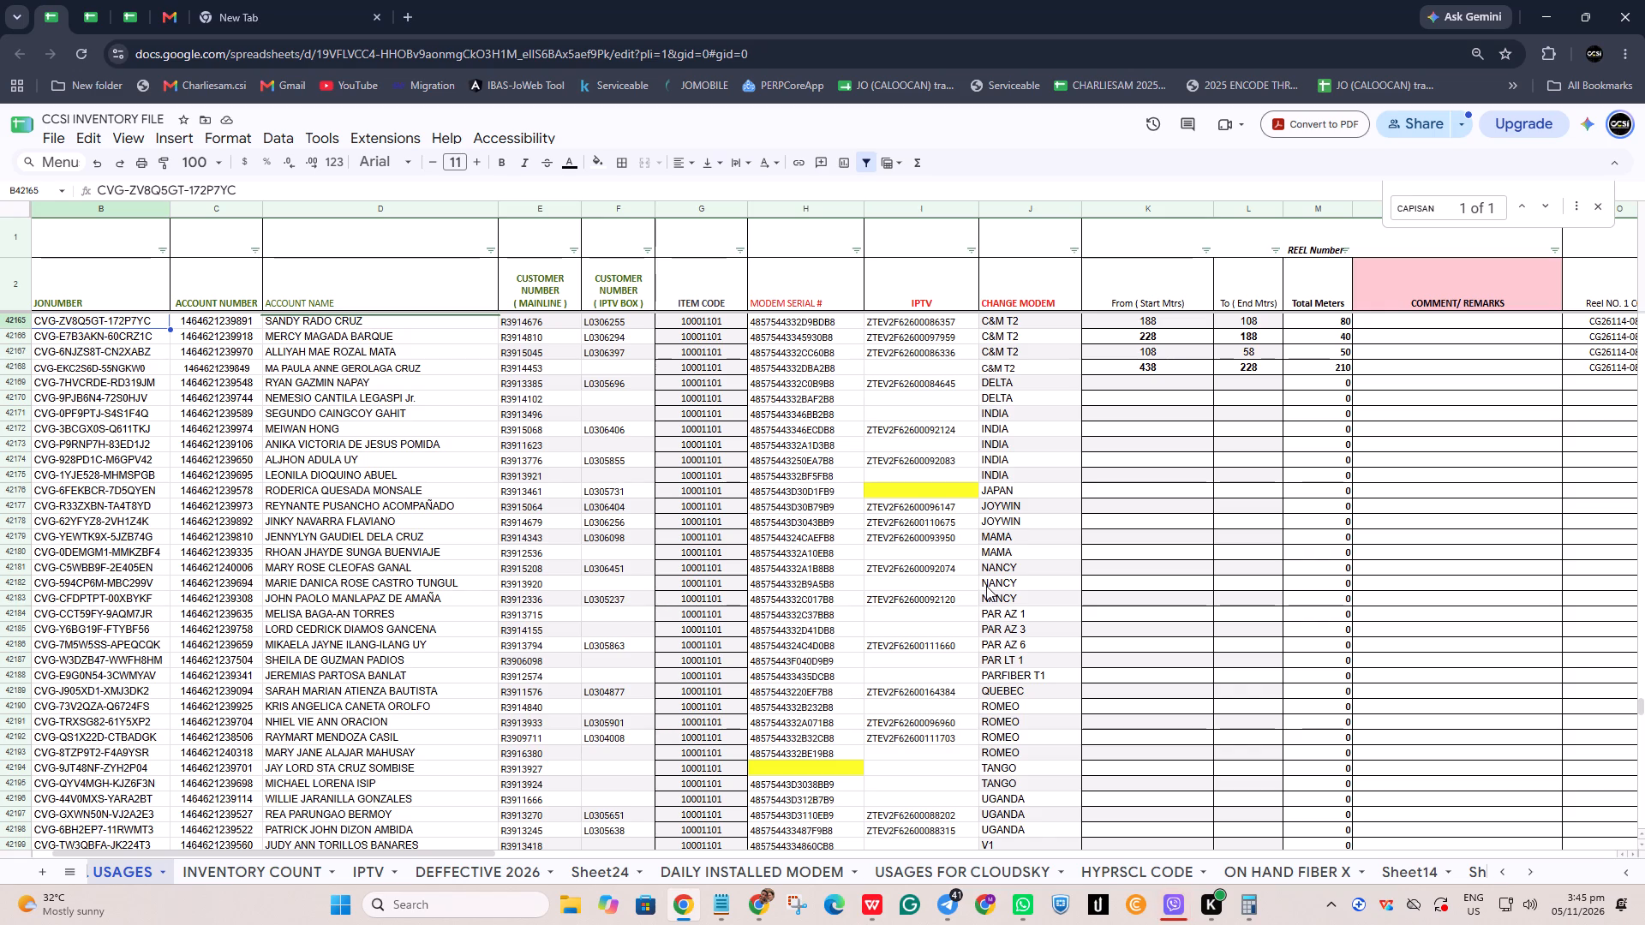
key("Tab")
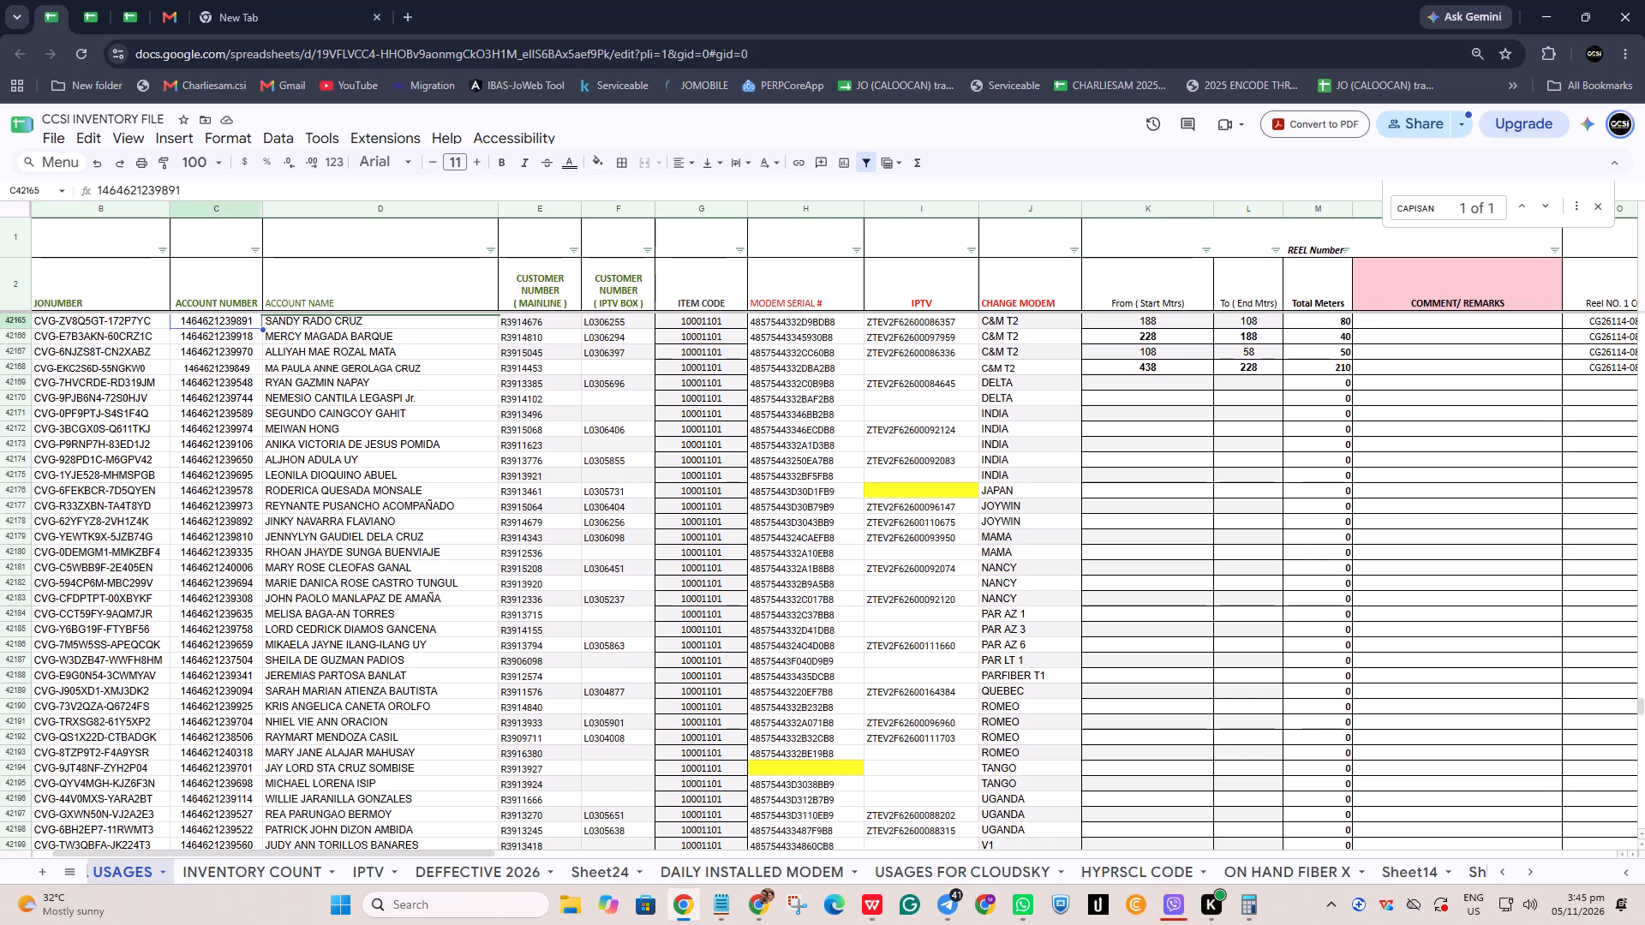
key("Left")
key("Left")
key("Left")
key("Left")
key("Left")
key("Left")
key("Left")
key("Left")
key("Left")
key("Left")
key("Left")
key("Left")
key("Left")
key("Left")
key("Left")
key("Right")
key("Right")
key("Right")
key("Right")
key("Right")
key("Right")
key("Right")
key("Right")
key("Right")
key("Right")
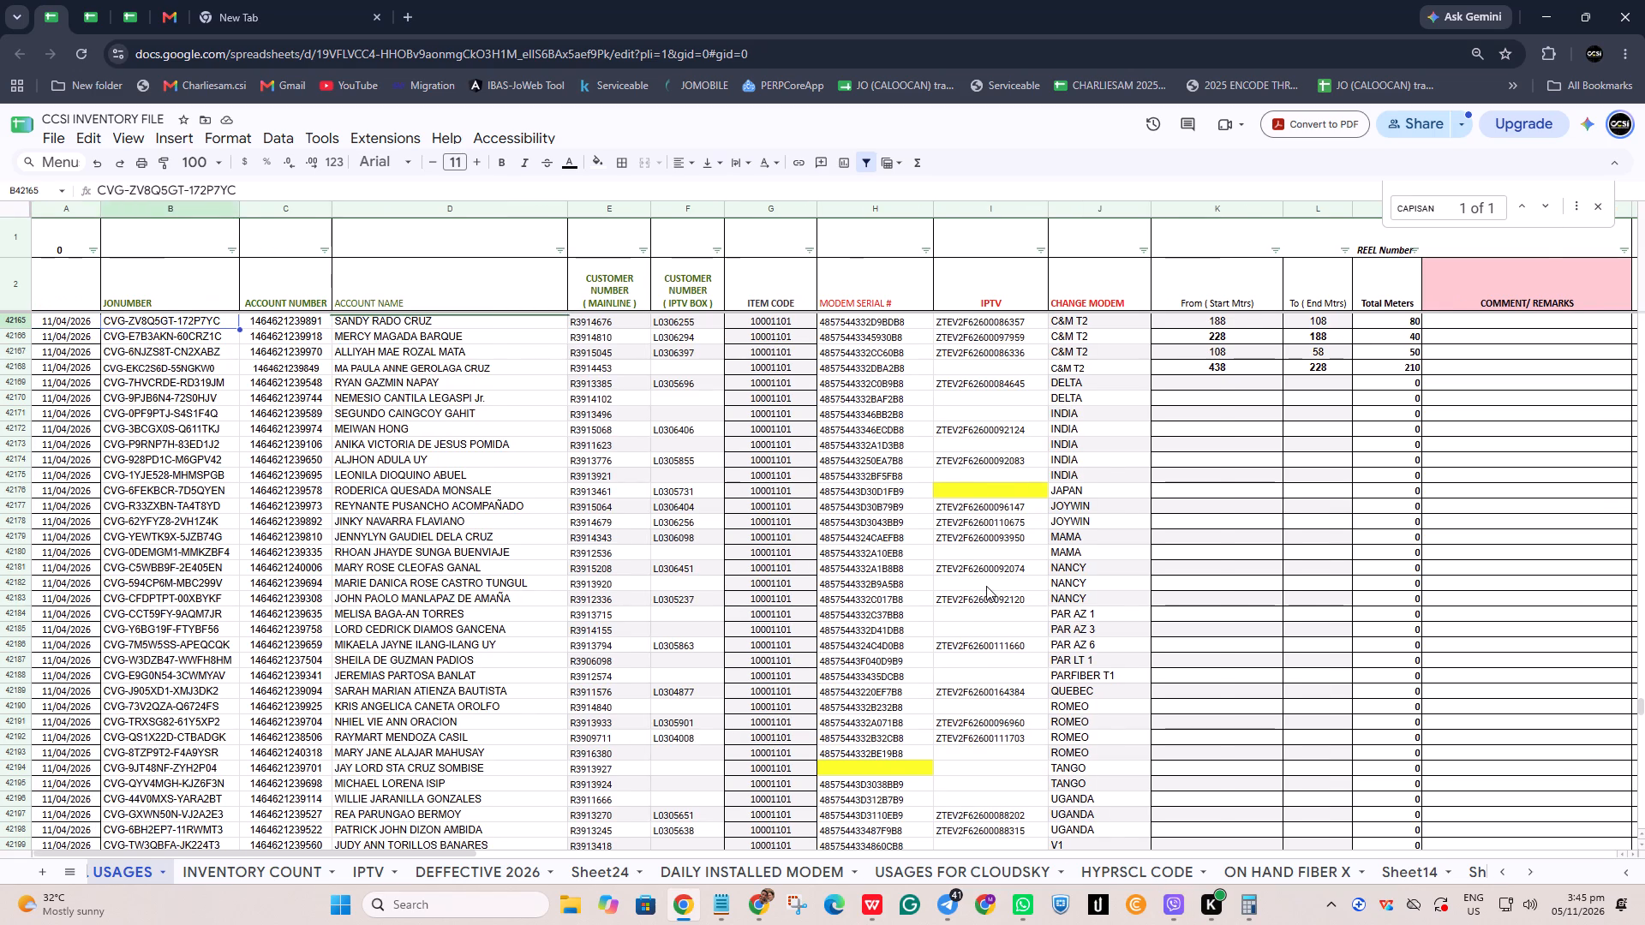
key("Up")
key("Up")
key("Up")
key("Up")
key("Up")
key("Up")
key("Up")
key("Up")
key("Up")
key("Up")
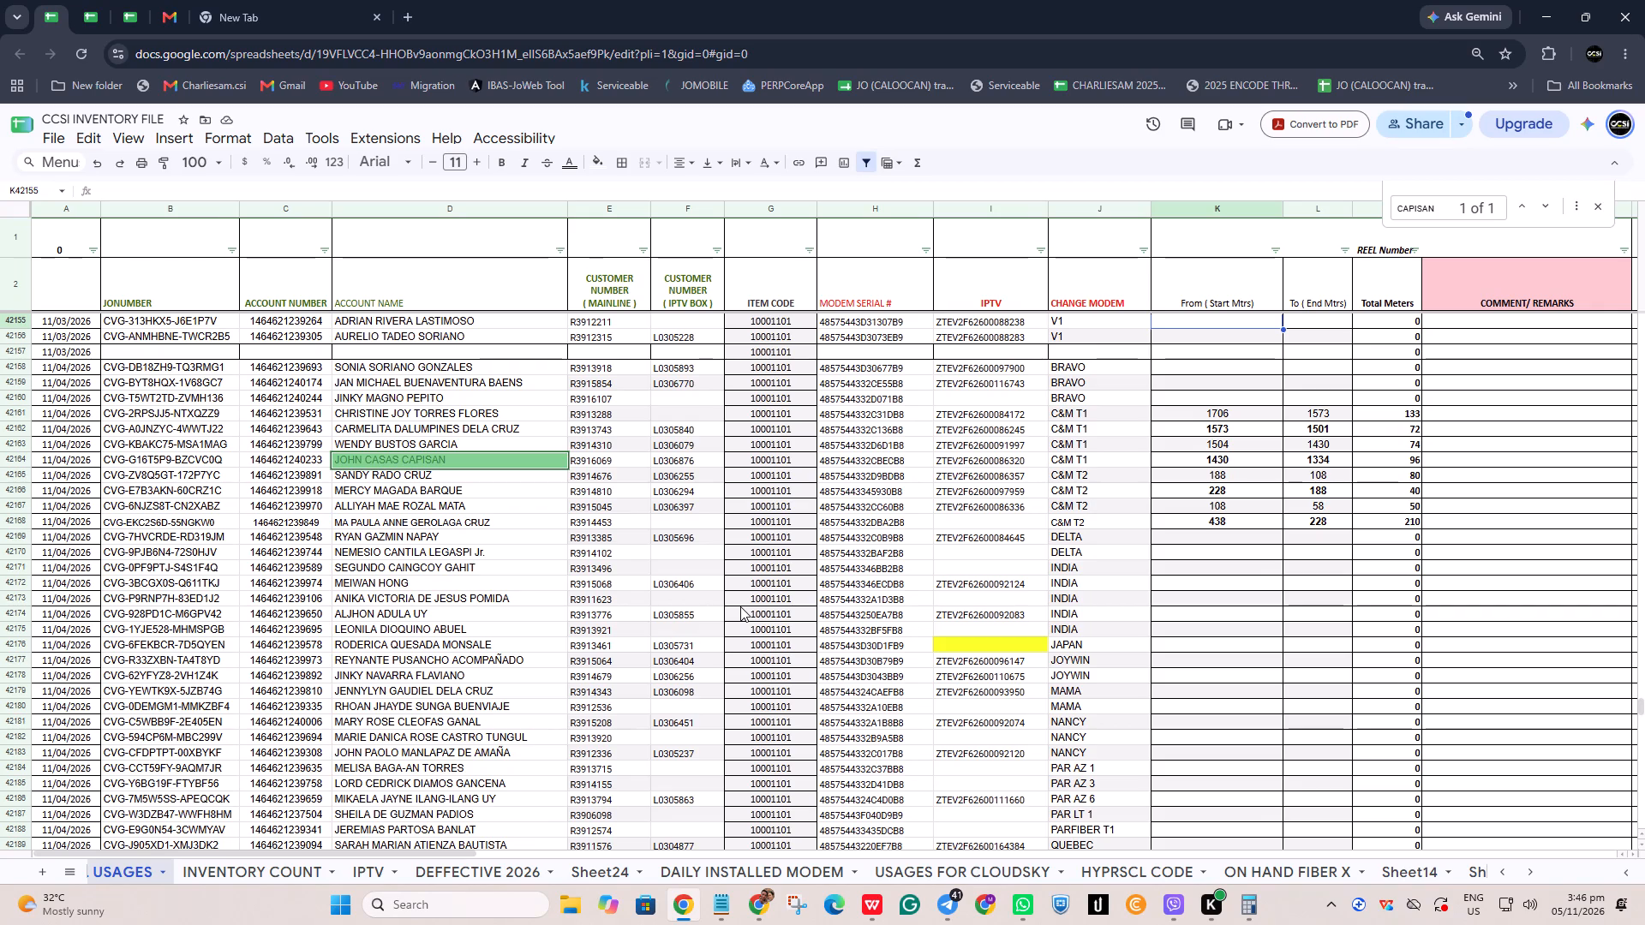
Examine the job details and meter columns around the first 11/04/2026 BRAVO record, row 42158.
key("Tab")
key("Tab")
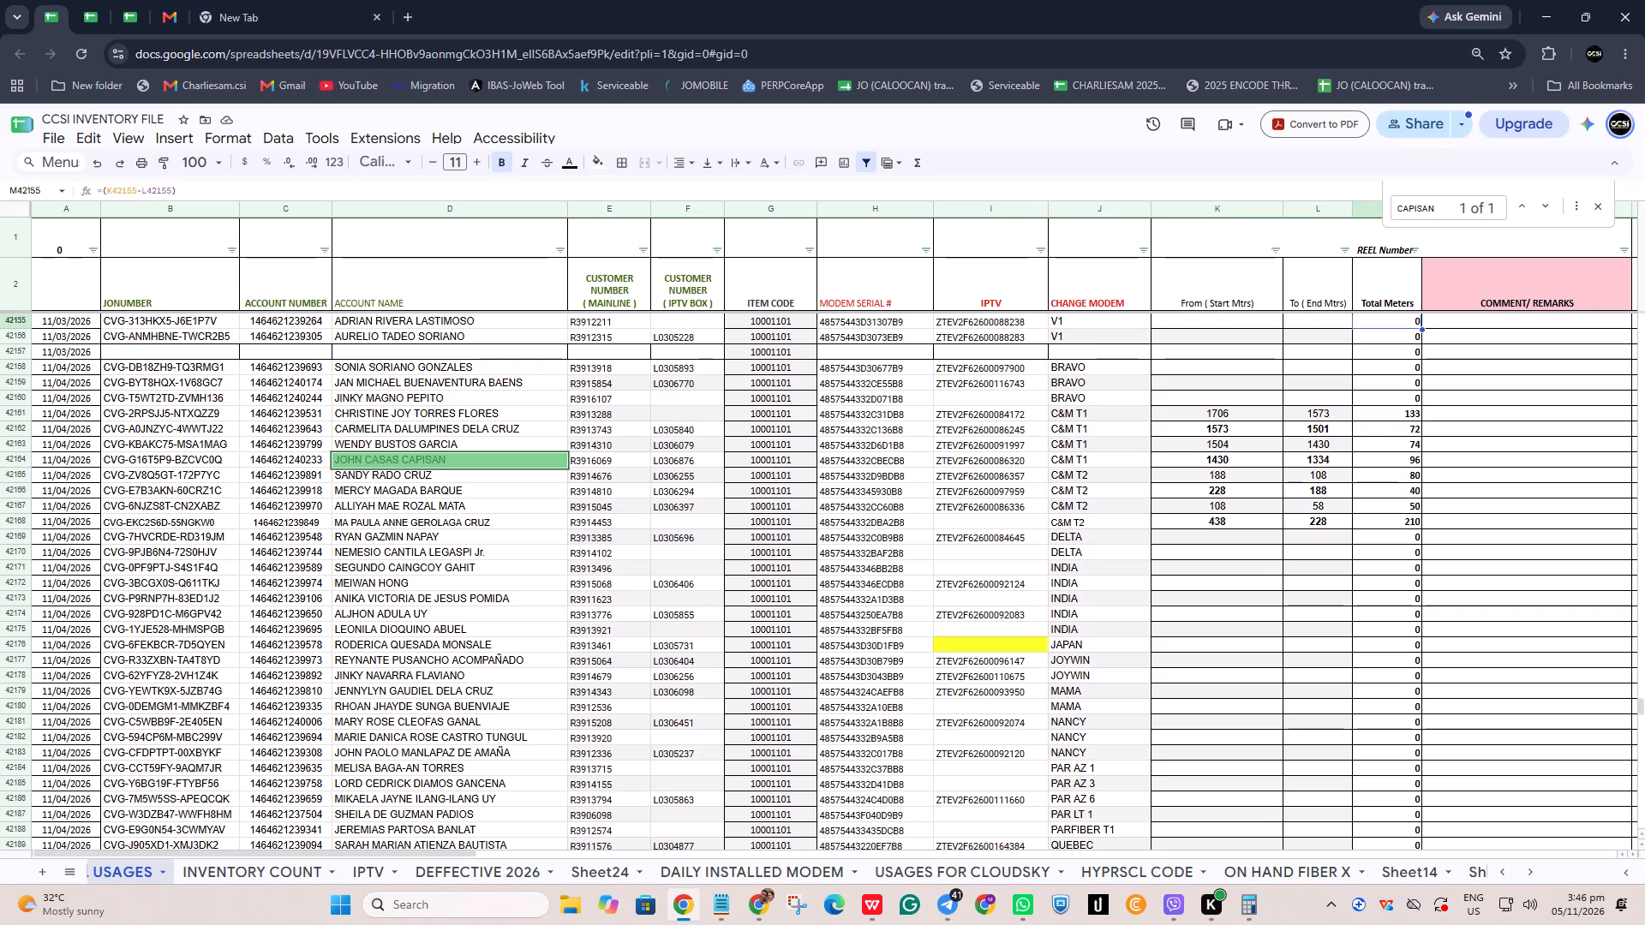
key("Left")
key("Left")
key("Left")
key("Left")
key("Left")
key("Left")
key("Left")
key("Left")
key("Left")
key("Left")
key("Left")
key("Left")
key("Left")
key("Left")
key("Down")
key("Down")
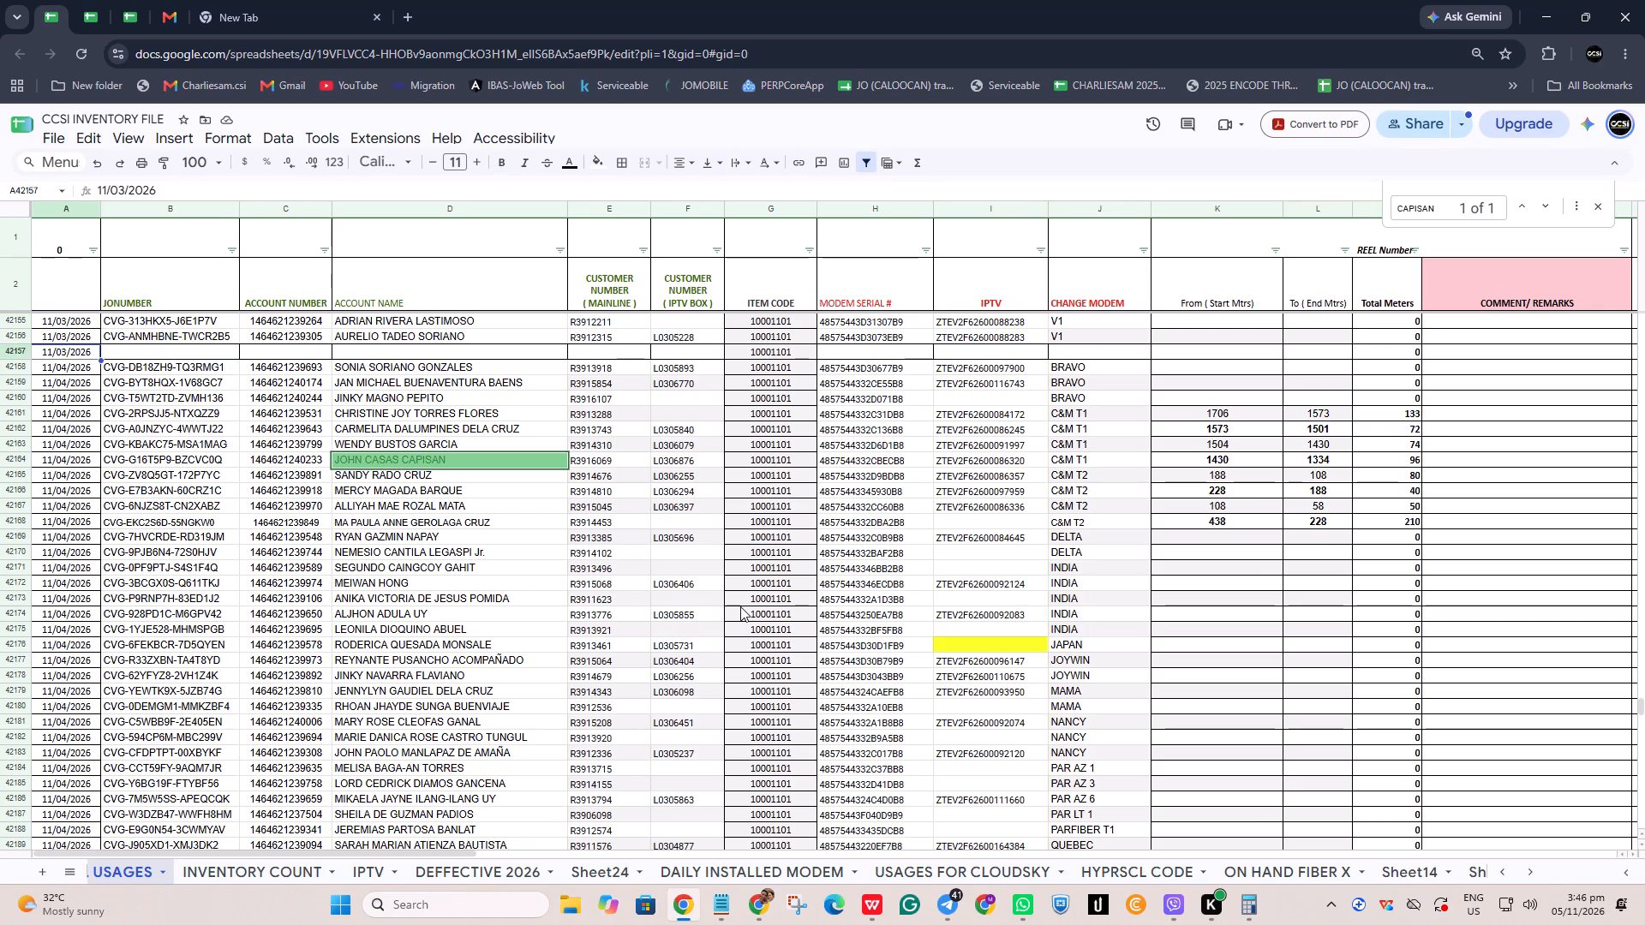
key("Down")
key("Right")
key("Right")
key("Right")
key("Right")
key("Right")
key("Left")
key("Left")
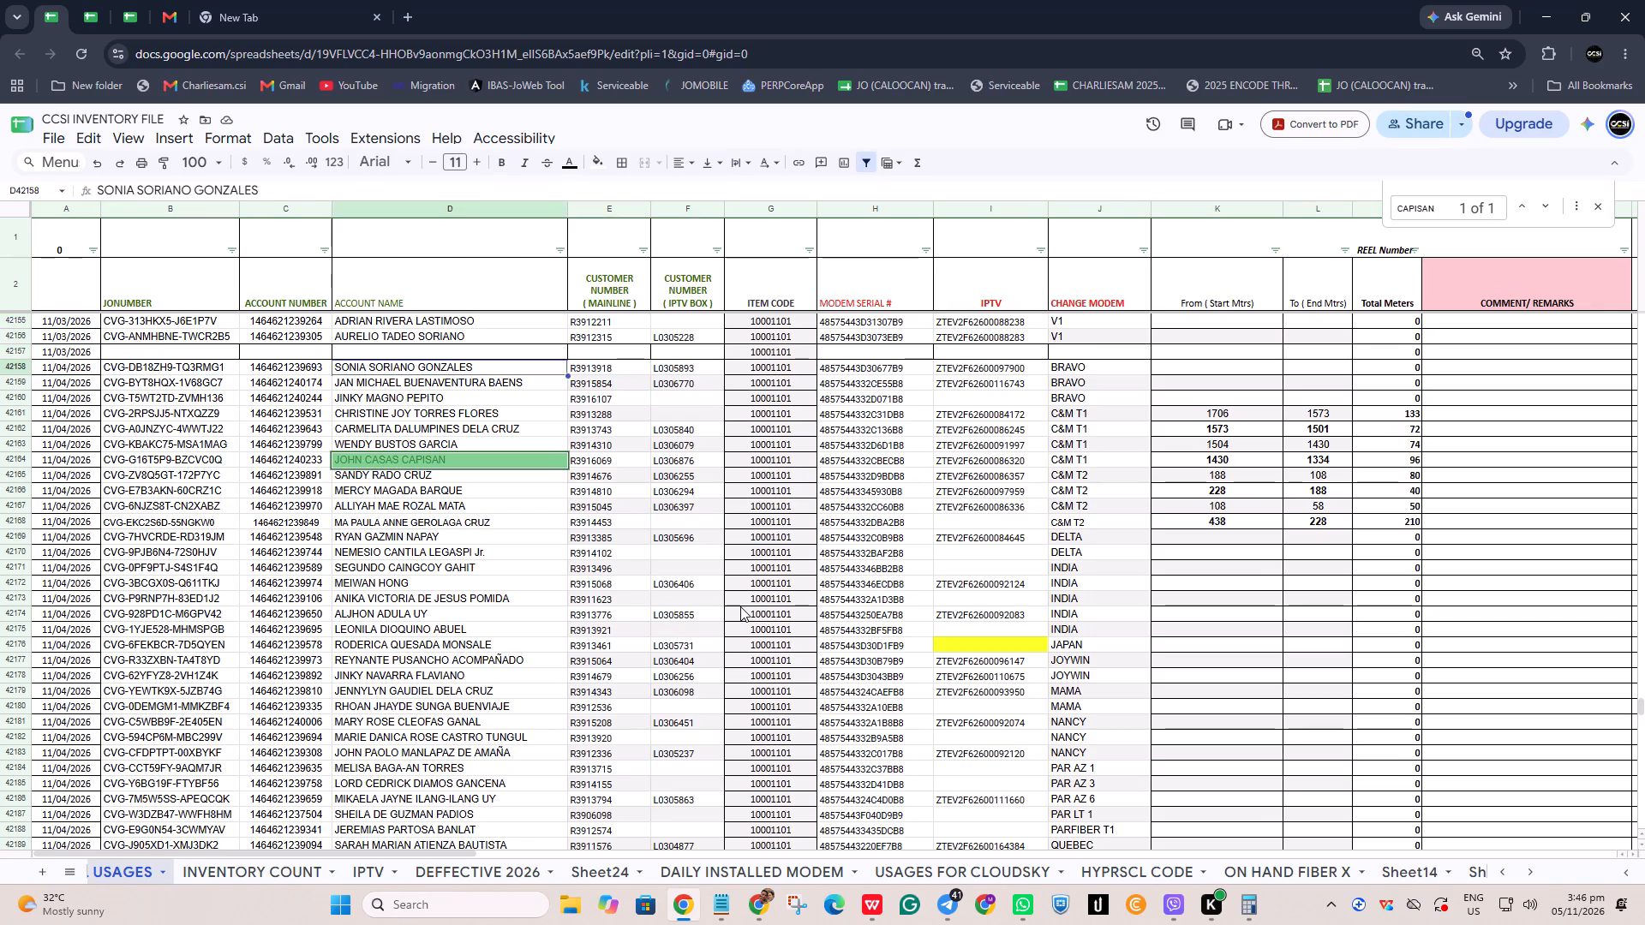
key("Left")
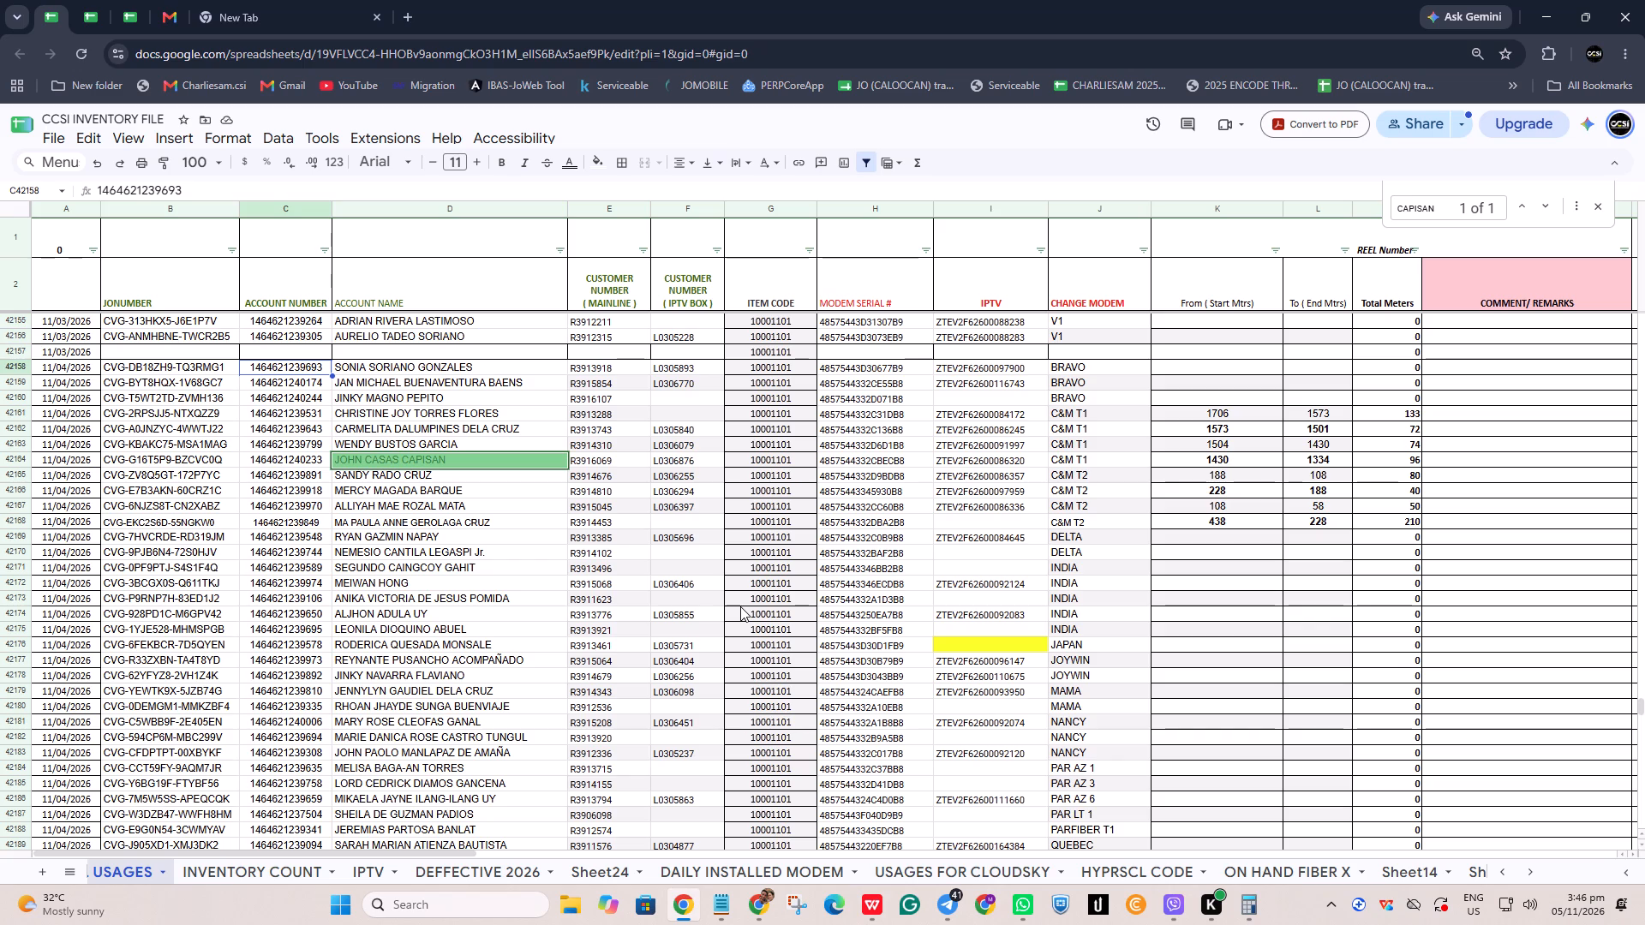
Enter 50 as the From (Start Mtrs) value for the first BRAVO record in row 42158.
key("Right")
key("Right")
key("Right")
key("Right")
key("Right")
key("Right")
key("Right")
key("Right")
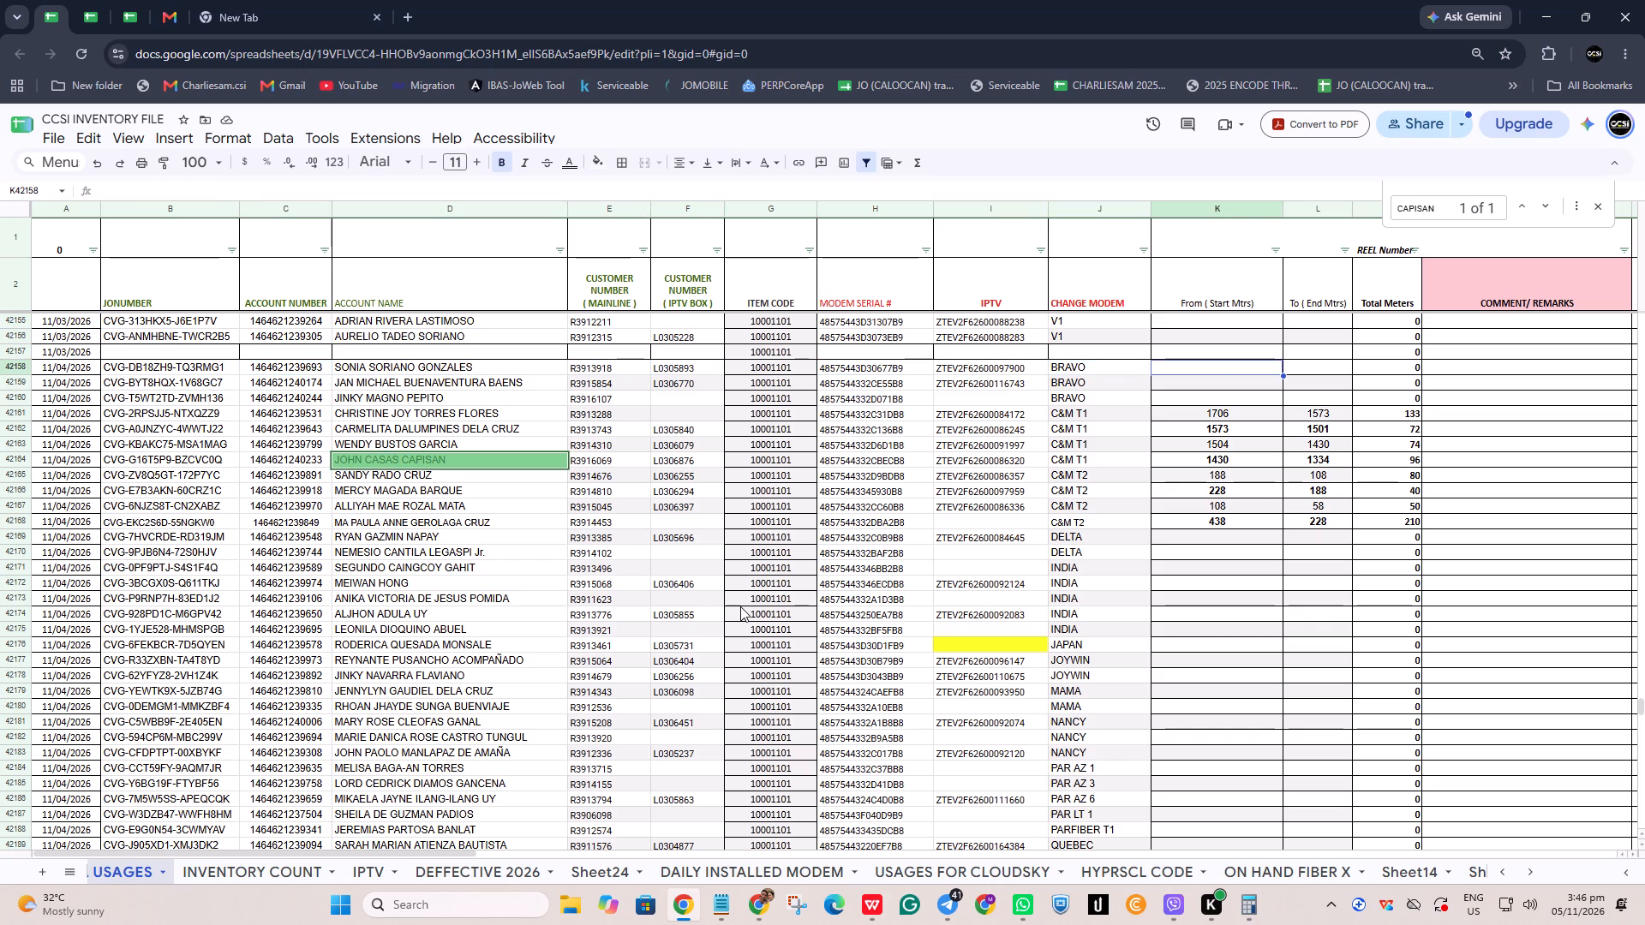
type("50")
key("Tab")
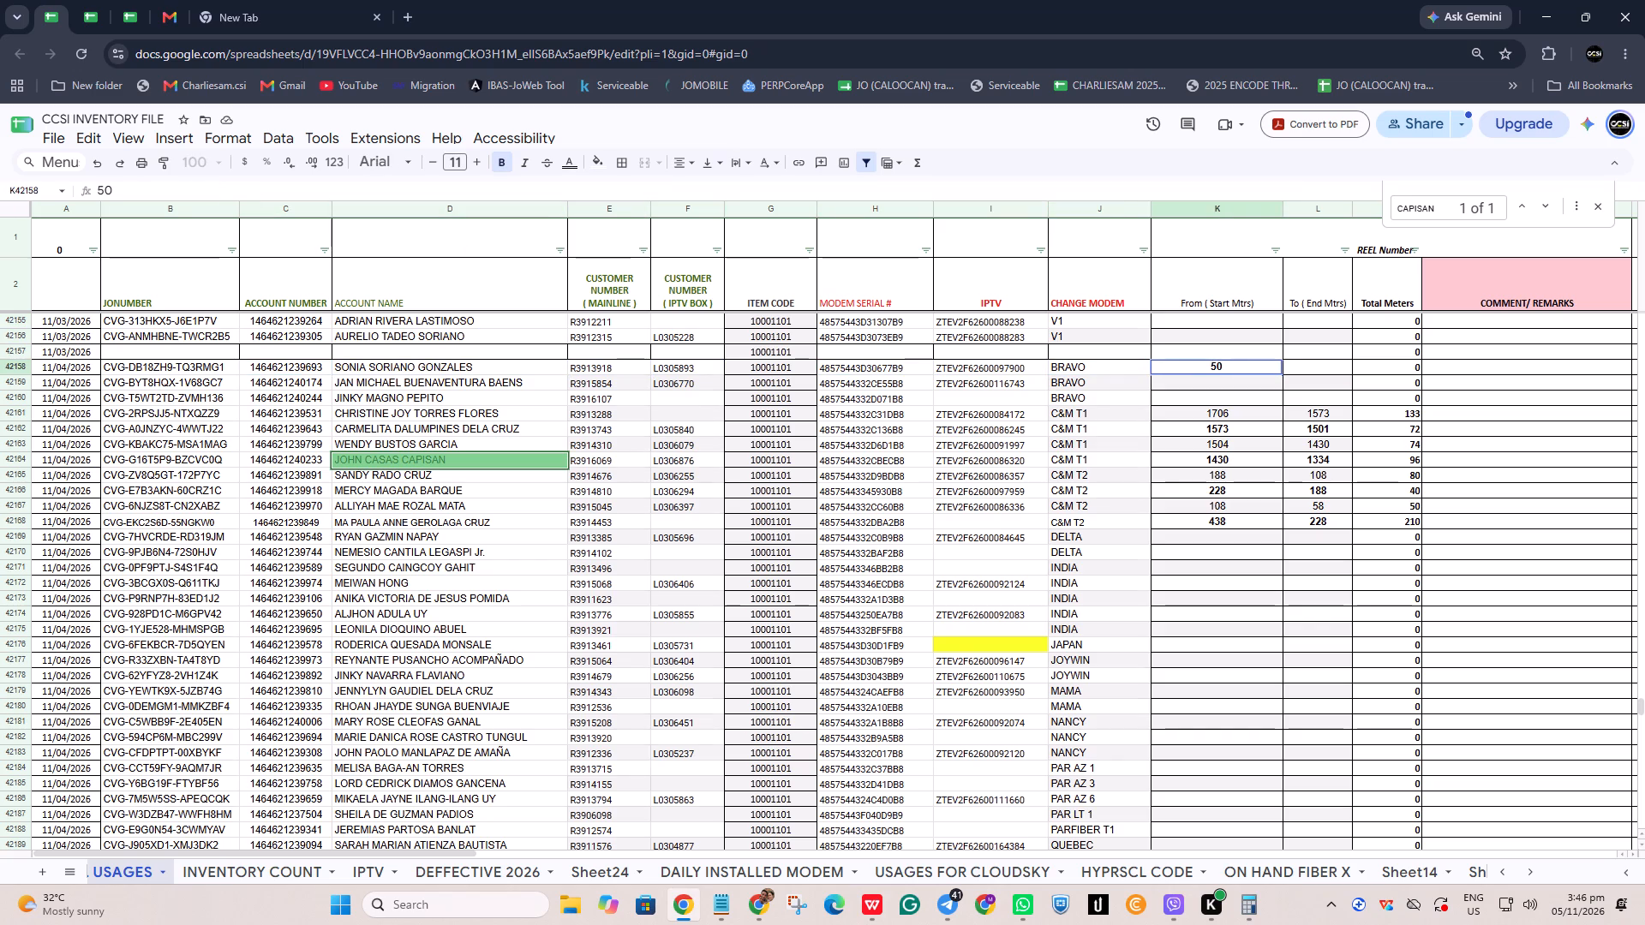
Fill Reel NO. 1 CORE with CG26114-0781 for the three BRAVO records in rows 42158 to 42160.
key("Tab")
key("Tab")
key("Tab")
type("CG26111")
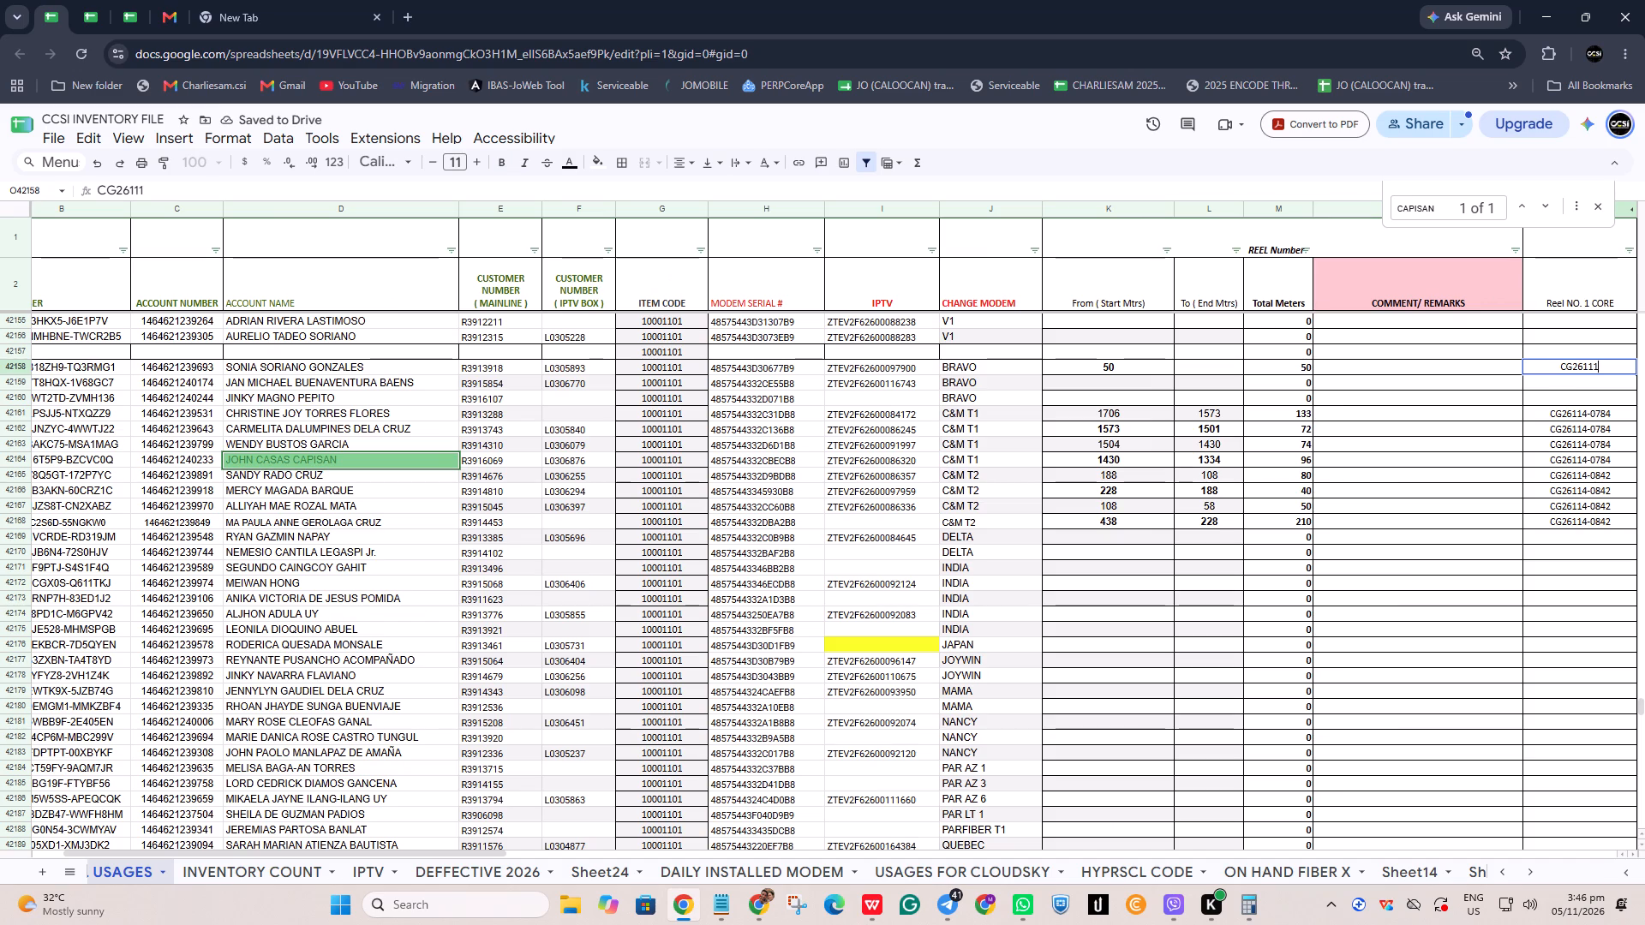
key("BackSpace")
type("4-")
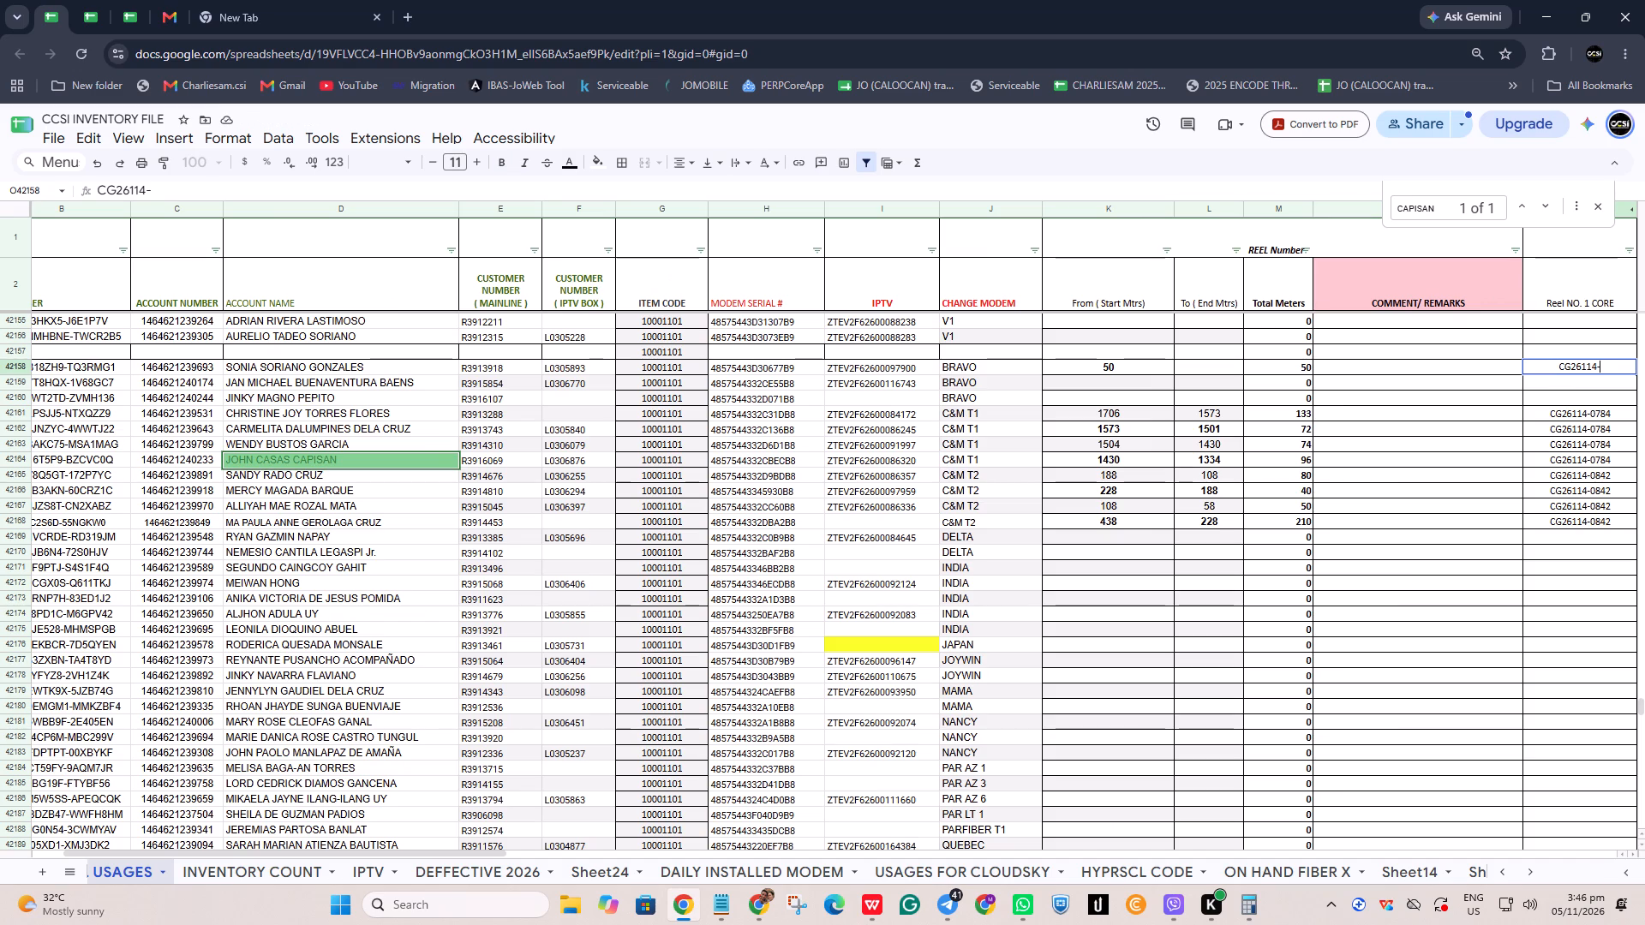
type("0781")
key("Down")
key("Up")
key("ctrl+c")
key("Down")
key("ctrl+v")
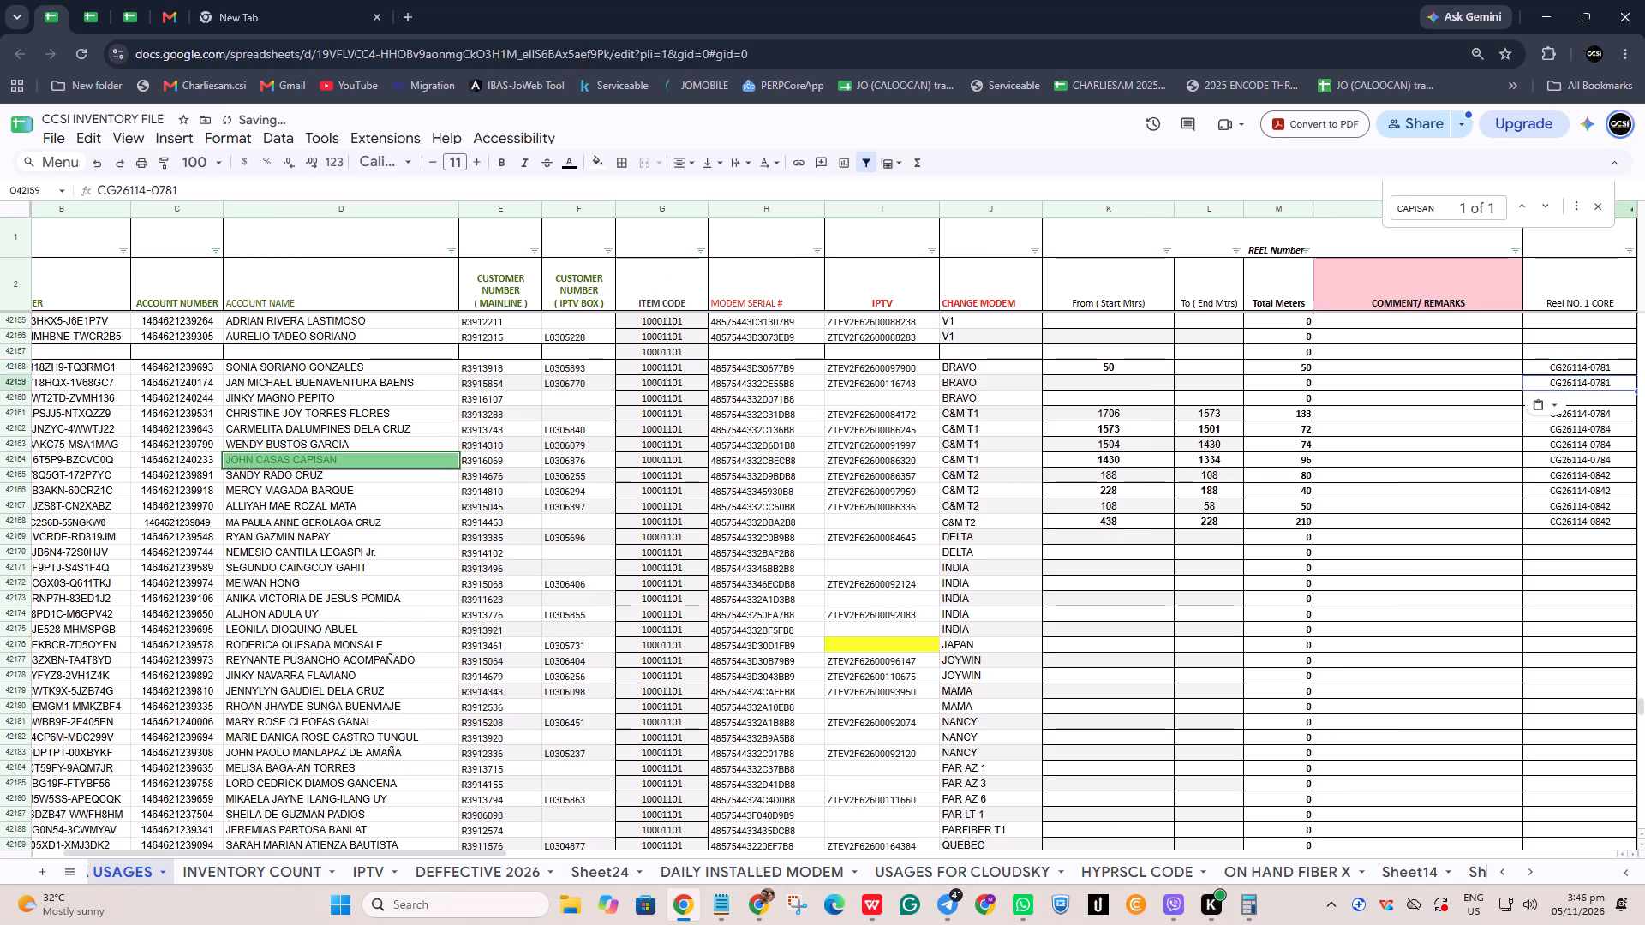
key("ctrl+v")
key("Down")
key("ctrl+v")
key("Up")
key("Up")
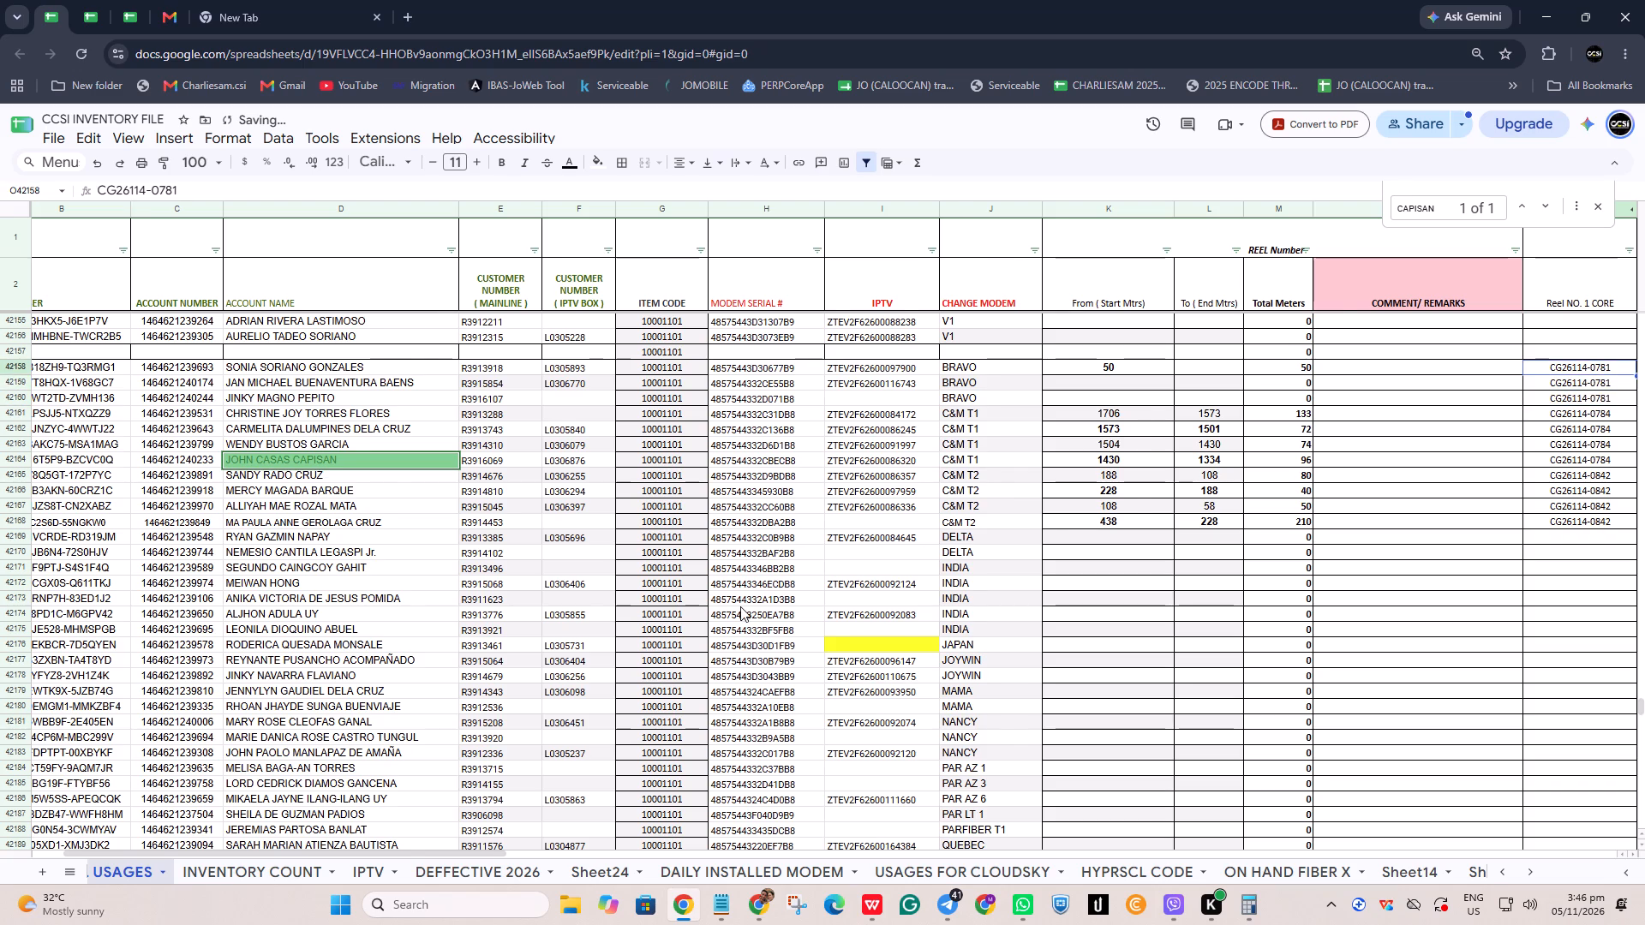
Enter 50 in the 1 CORE column for the first BRAVO record in row 42158.
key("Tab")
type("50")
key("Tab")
Enter an S-CLAMP quantity of 4 for each of the three BRAVO records in rows 42158 to 42160.
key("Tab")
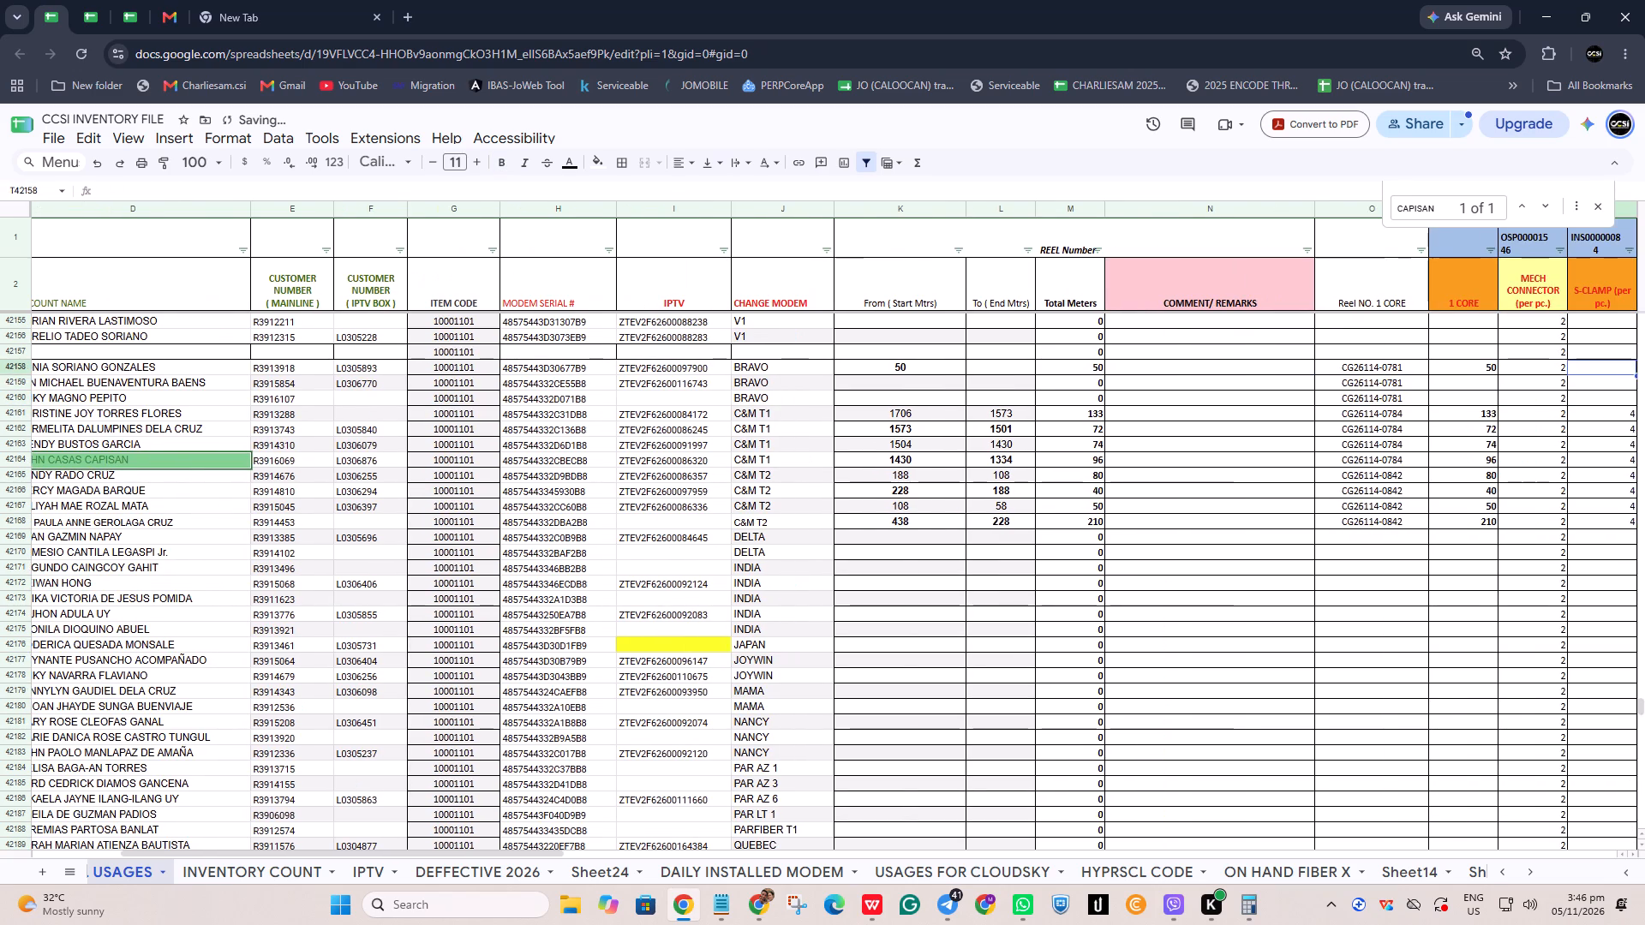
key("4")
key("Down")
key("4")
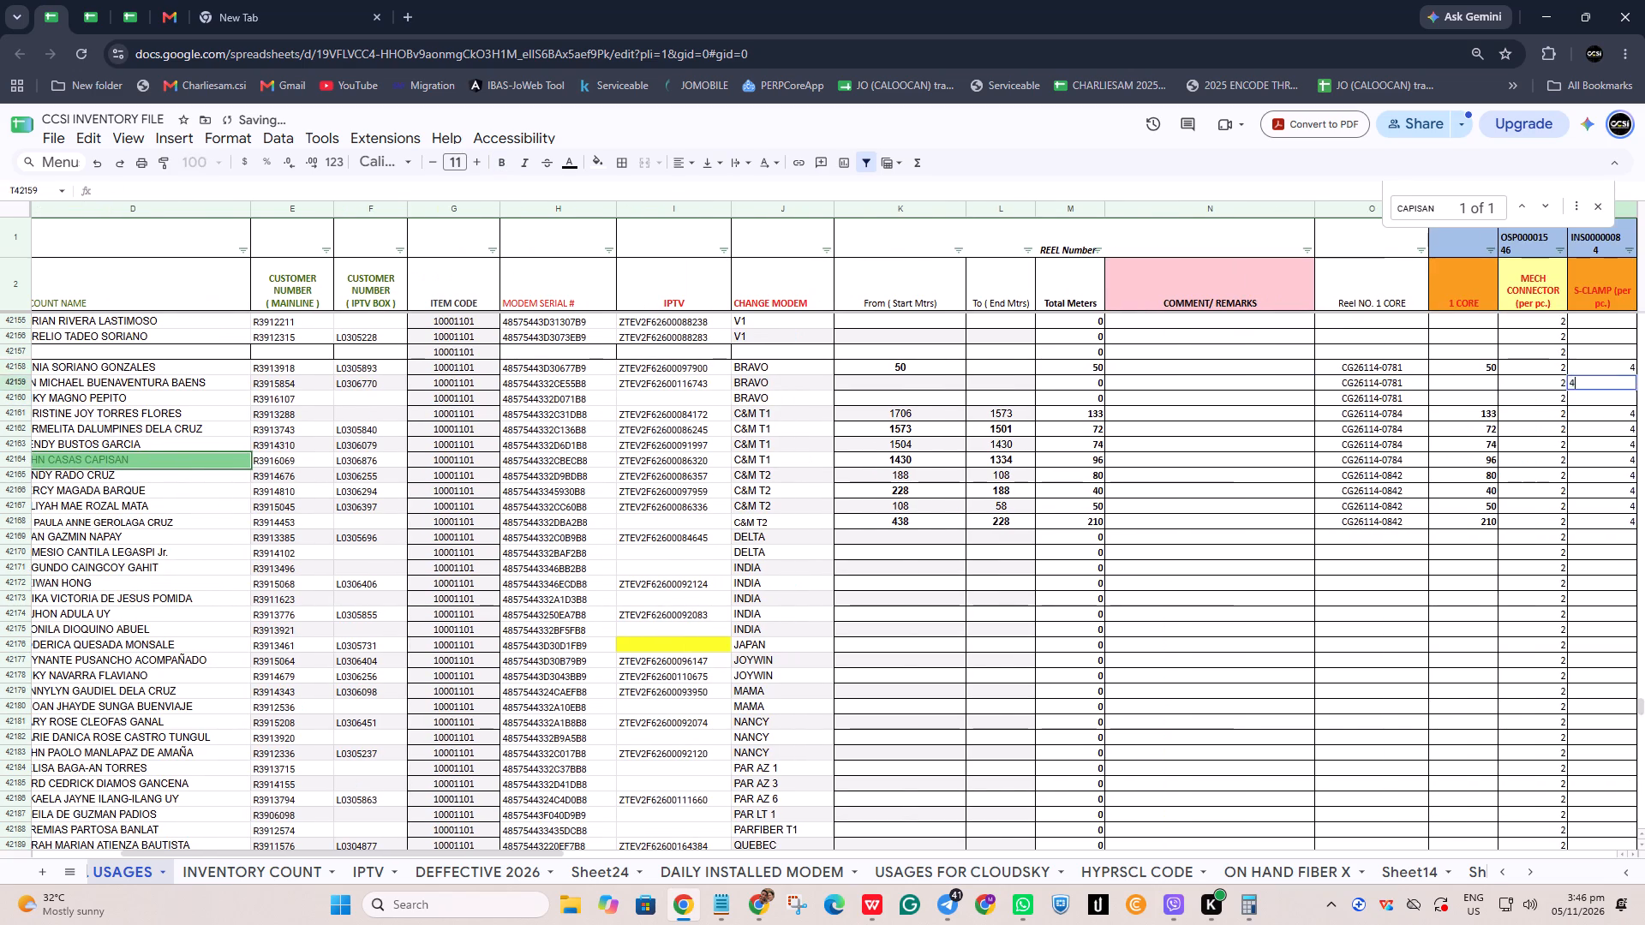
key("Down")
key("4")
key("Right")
Enter a HOUSE BRACKET/C TYPE HOOK quantity of 1 for each of the three BRAVO records.
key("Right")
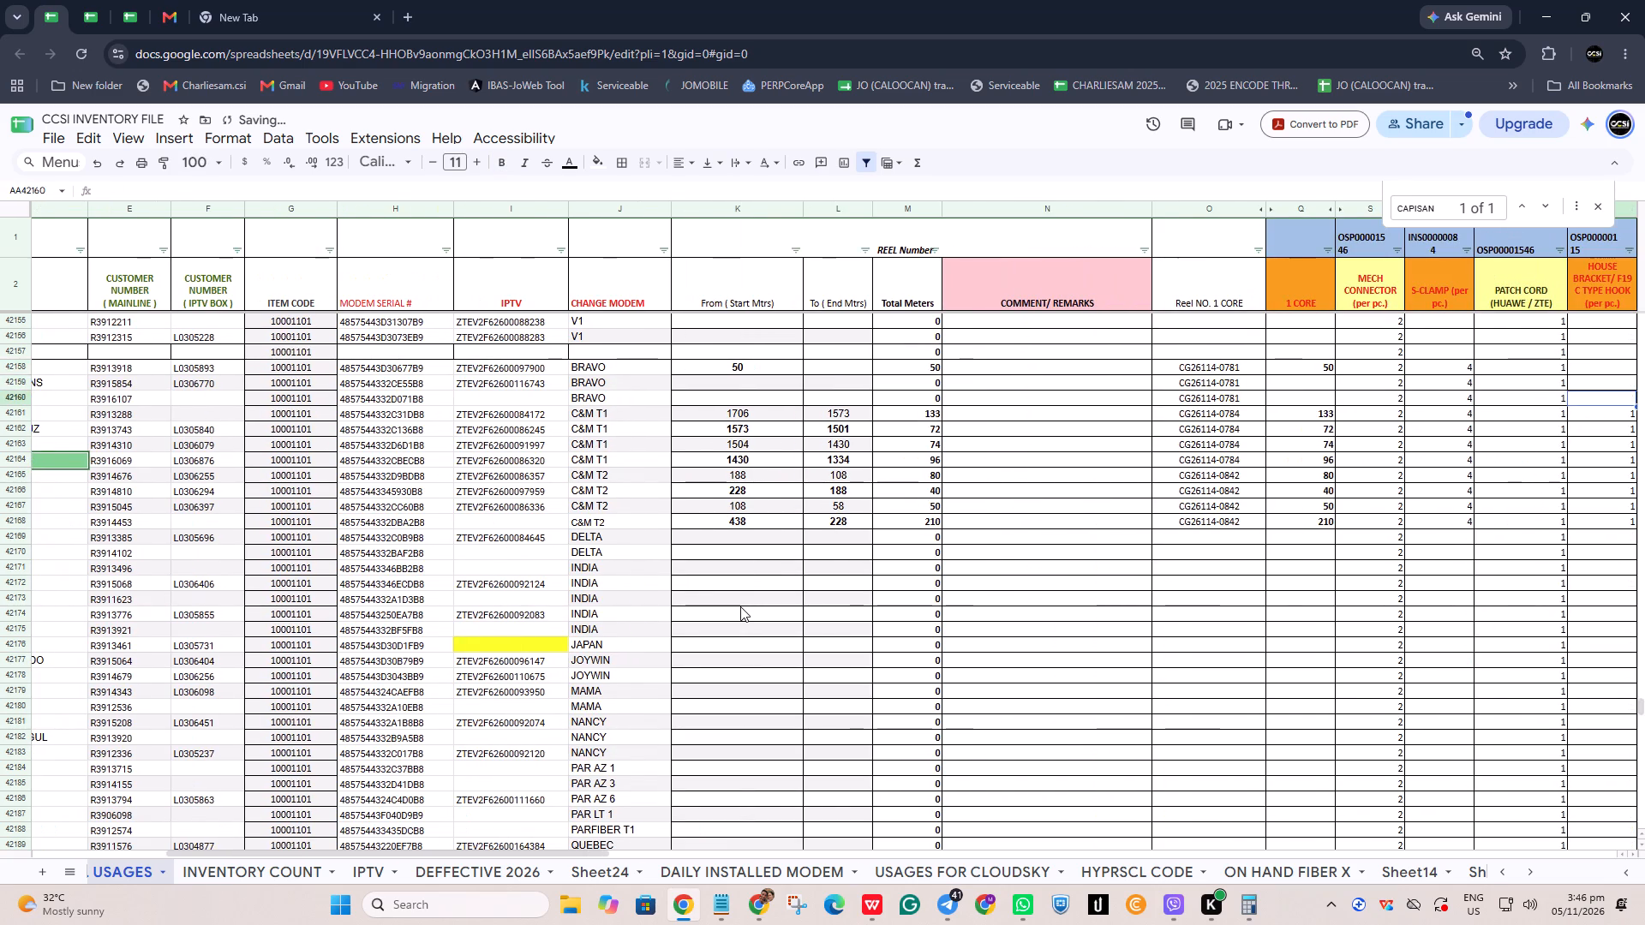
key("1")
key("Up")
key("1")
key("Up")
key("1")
Enter a MID SPAN/TWO SLOTS HOOK quantity of 1 for each of the three BRAVO records.
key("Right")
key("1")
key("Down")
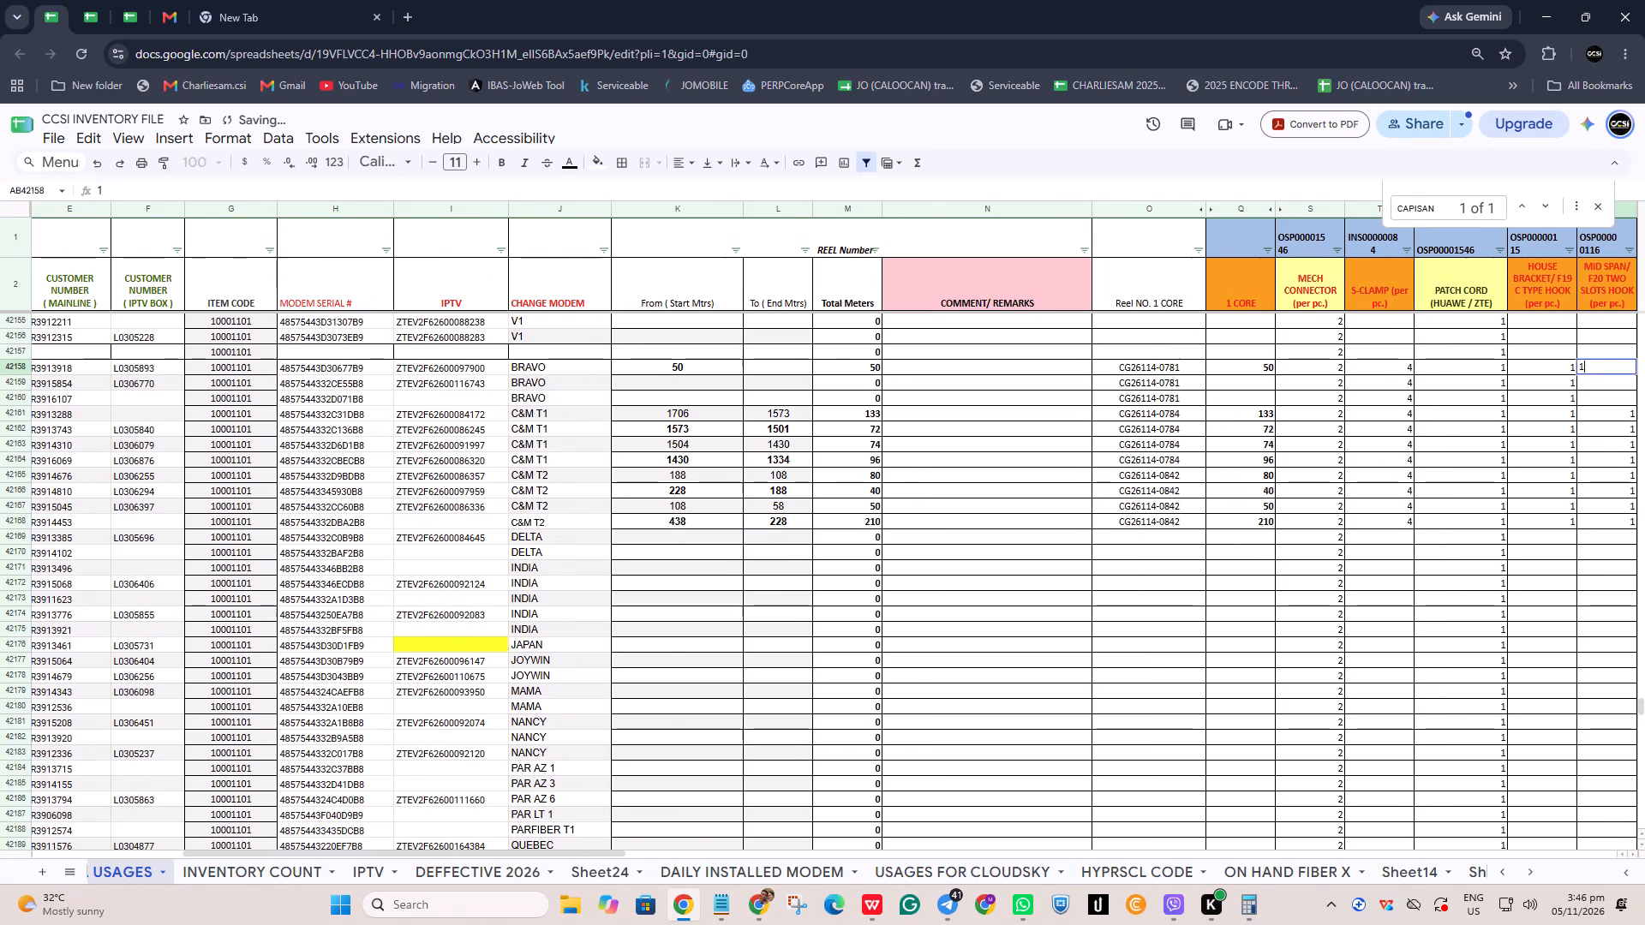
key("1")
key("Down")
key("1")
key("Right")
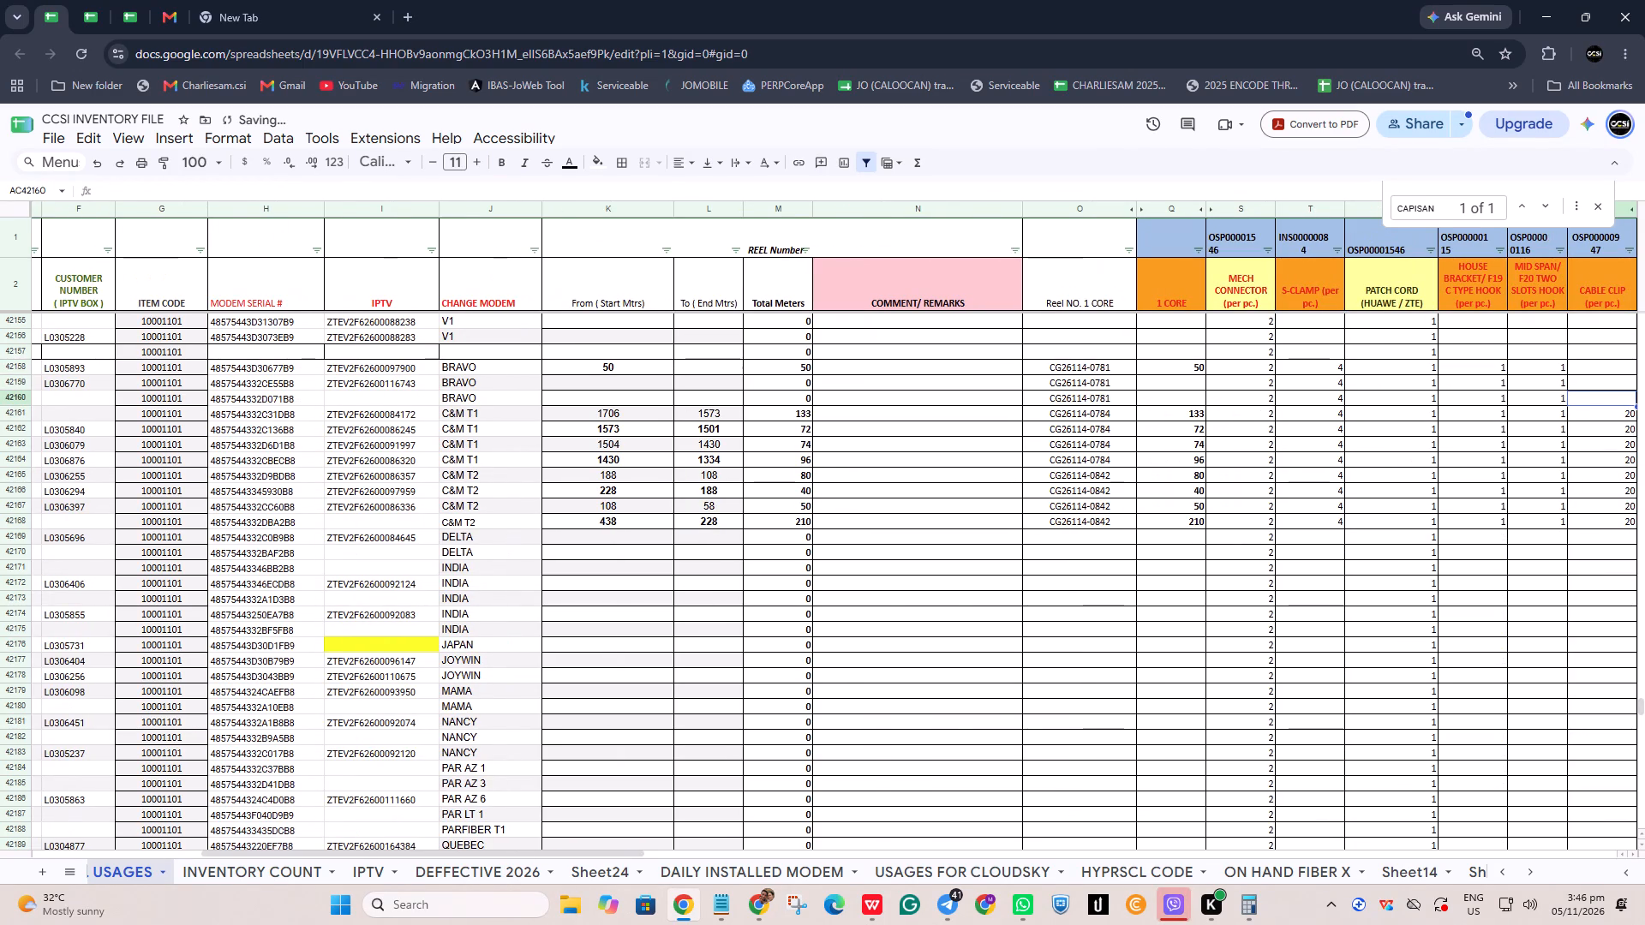
Enter a CABLE CLIP quantity of 20 for each of the three BRAVO records in rows 42158 to 42160.
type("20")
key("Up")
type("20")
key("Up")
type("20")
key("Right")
Enter a CABLE TIE 4 inches quantity of 20 for each of the three BRAVO records.
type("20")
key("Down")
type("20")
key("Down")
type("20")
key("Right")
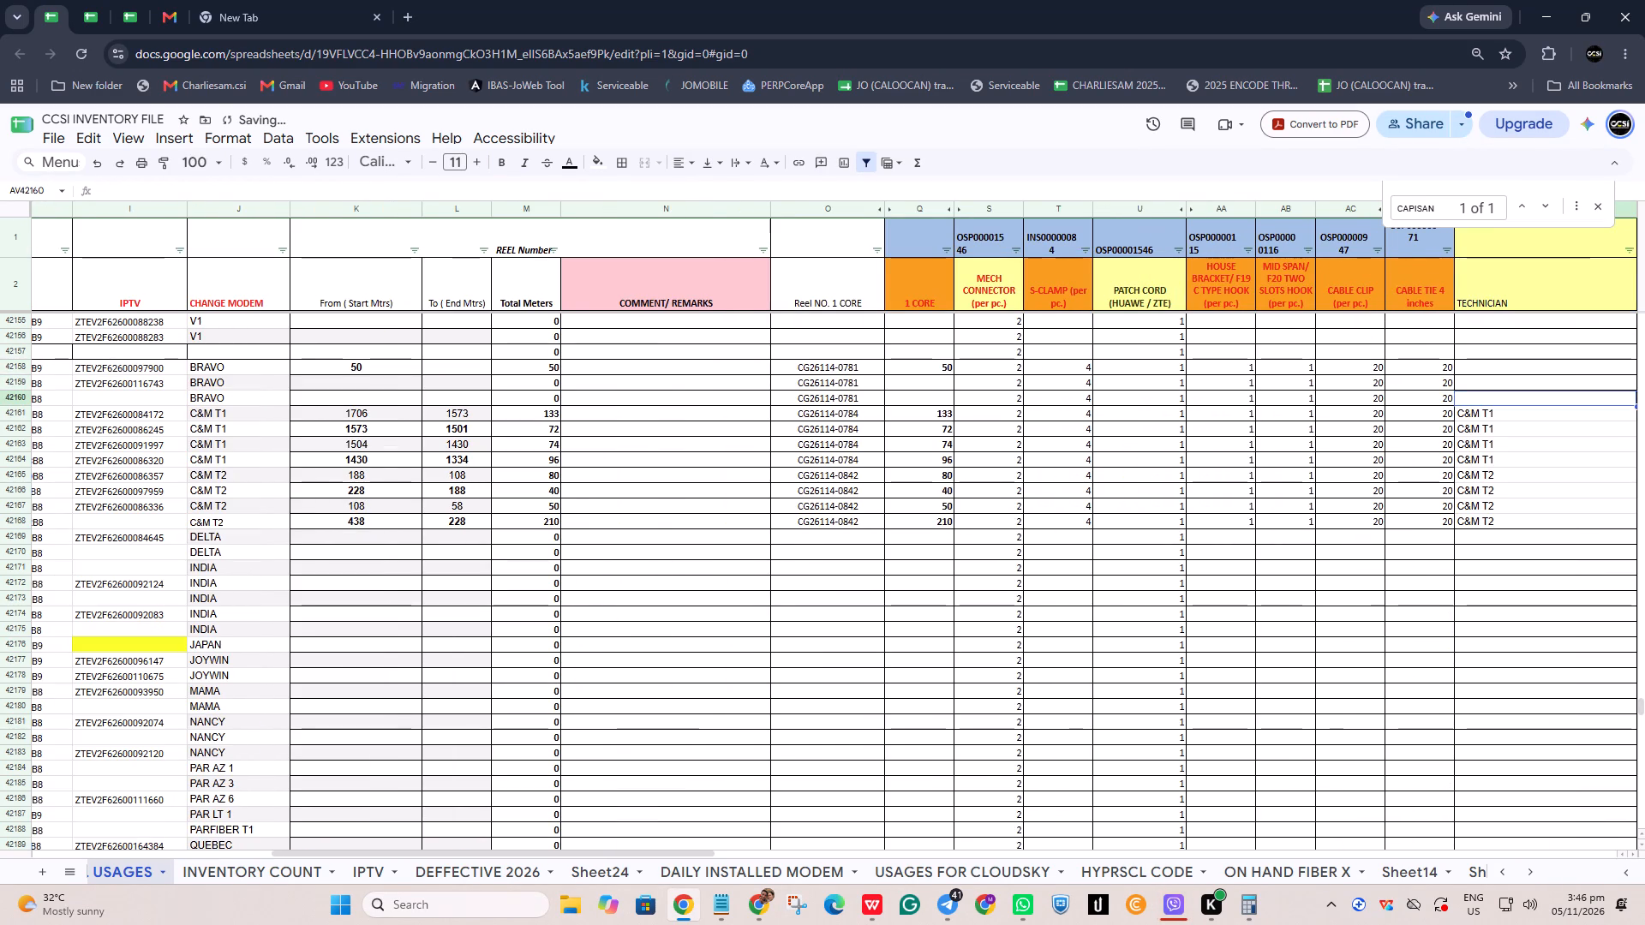
Fill the TECHNICIAN column of all three BRAVO records with the same pair of technician names, separated by a slash.
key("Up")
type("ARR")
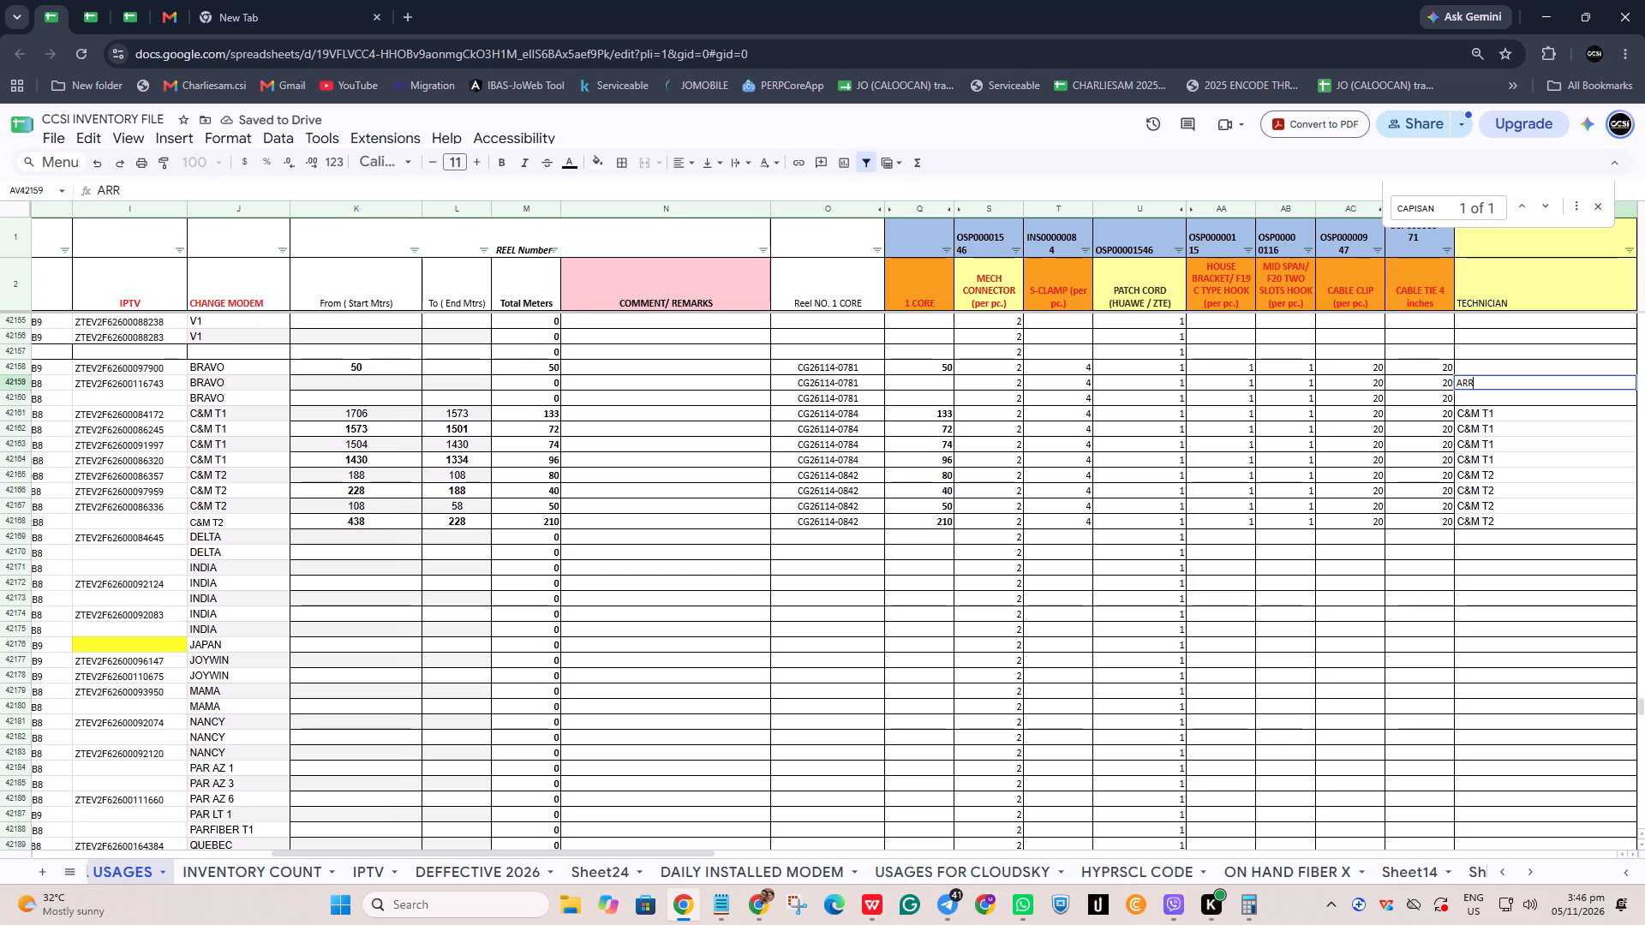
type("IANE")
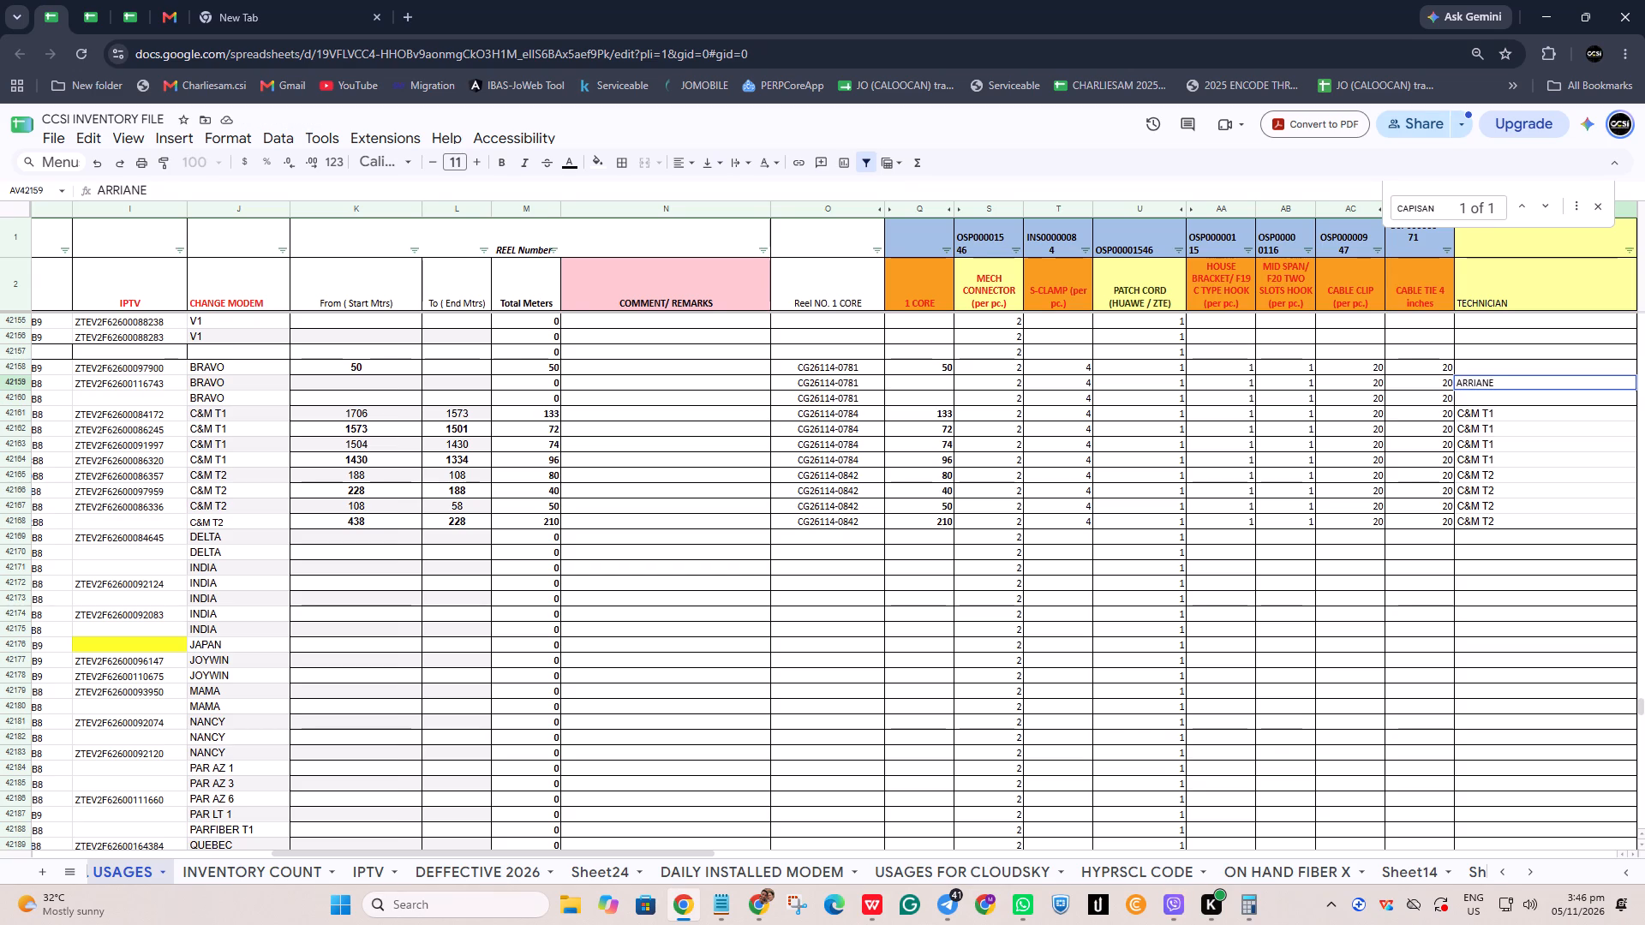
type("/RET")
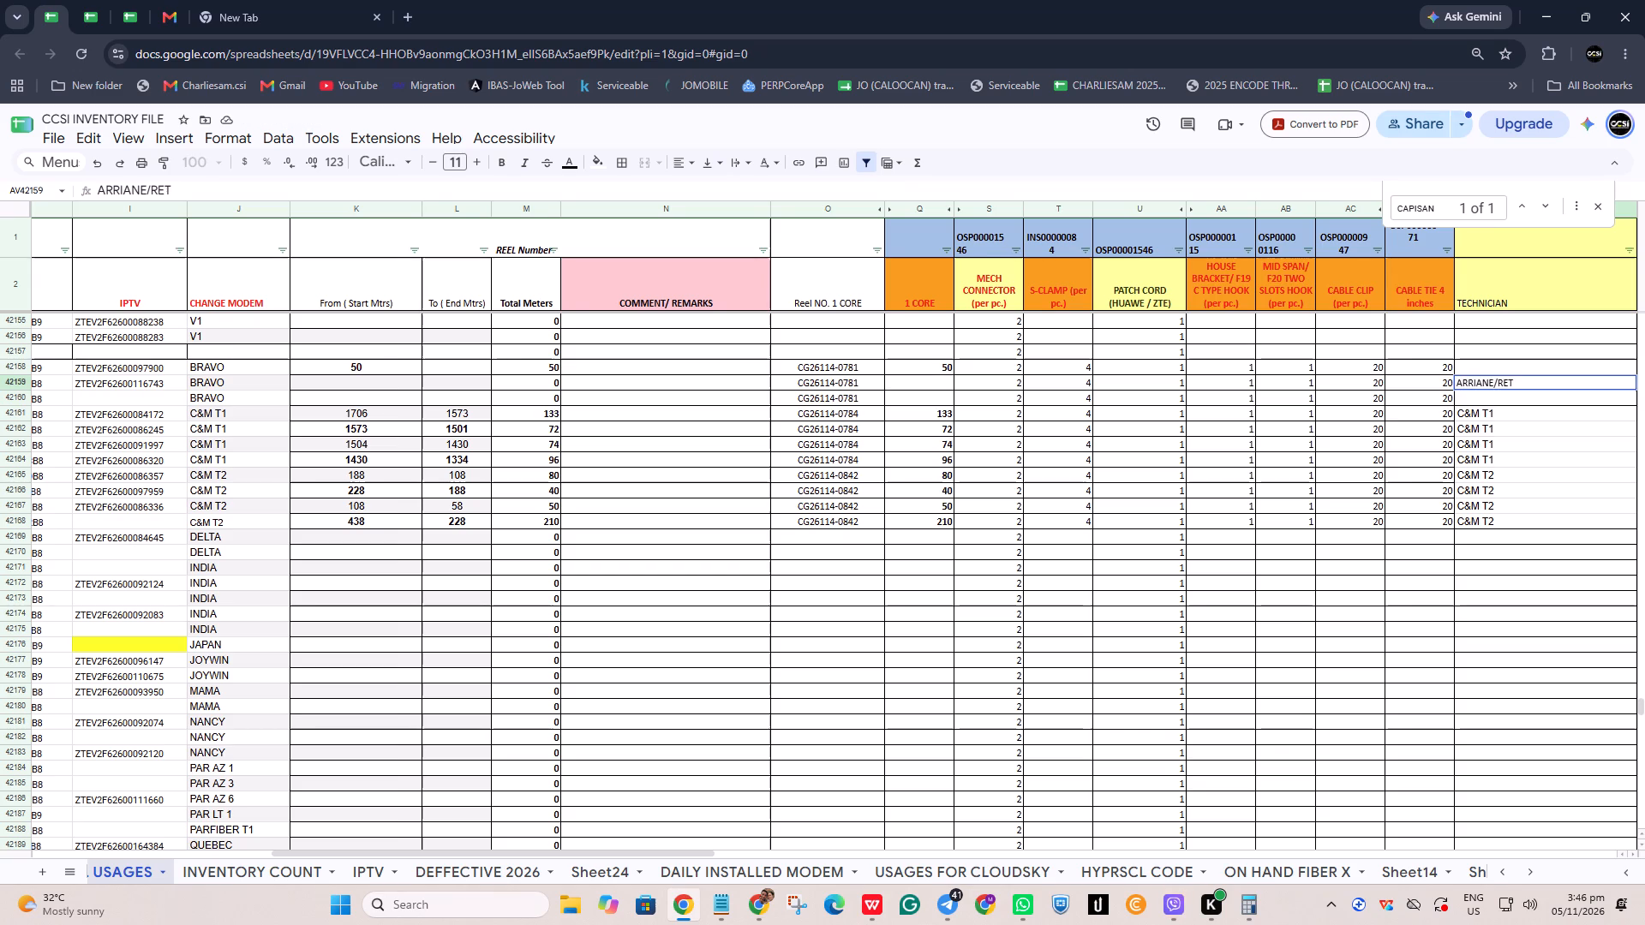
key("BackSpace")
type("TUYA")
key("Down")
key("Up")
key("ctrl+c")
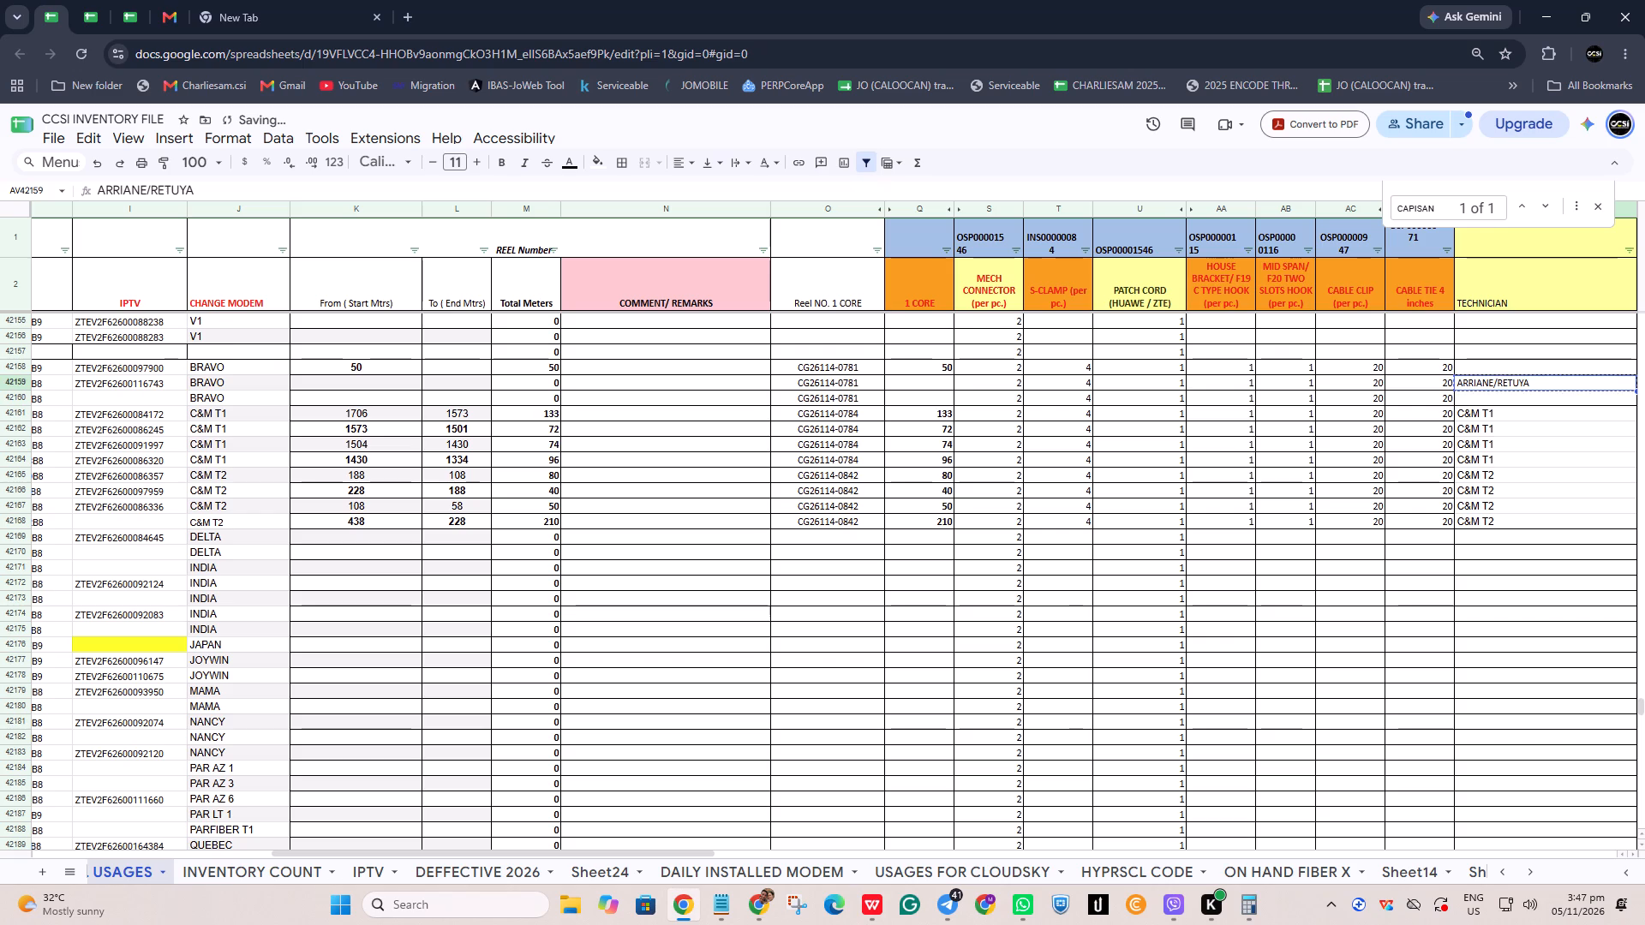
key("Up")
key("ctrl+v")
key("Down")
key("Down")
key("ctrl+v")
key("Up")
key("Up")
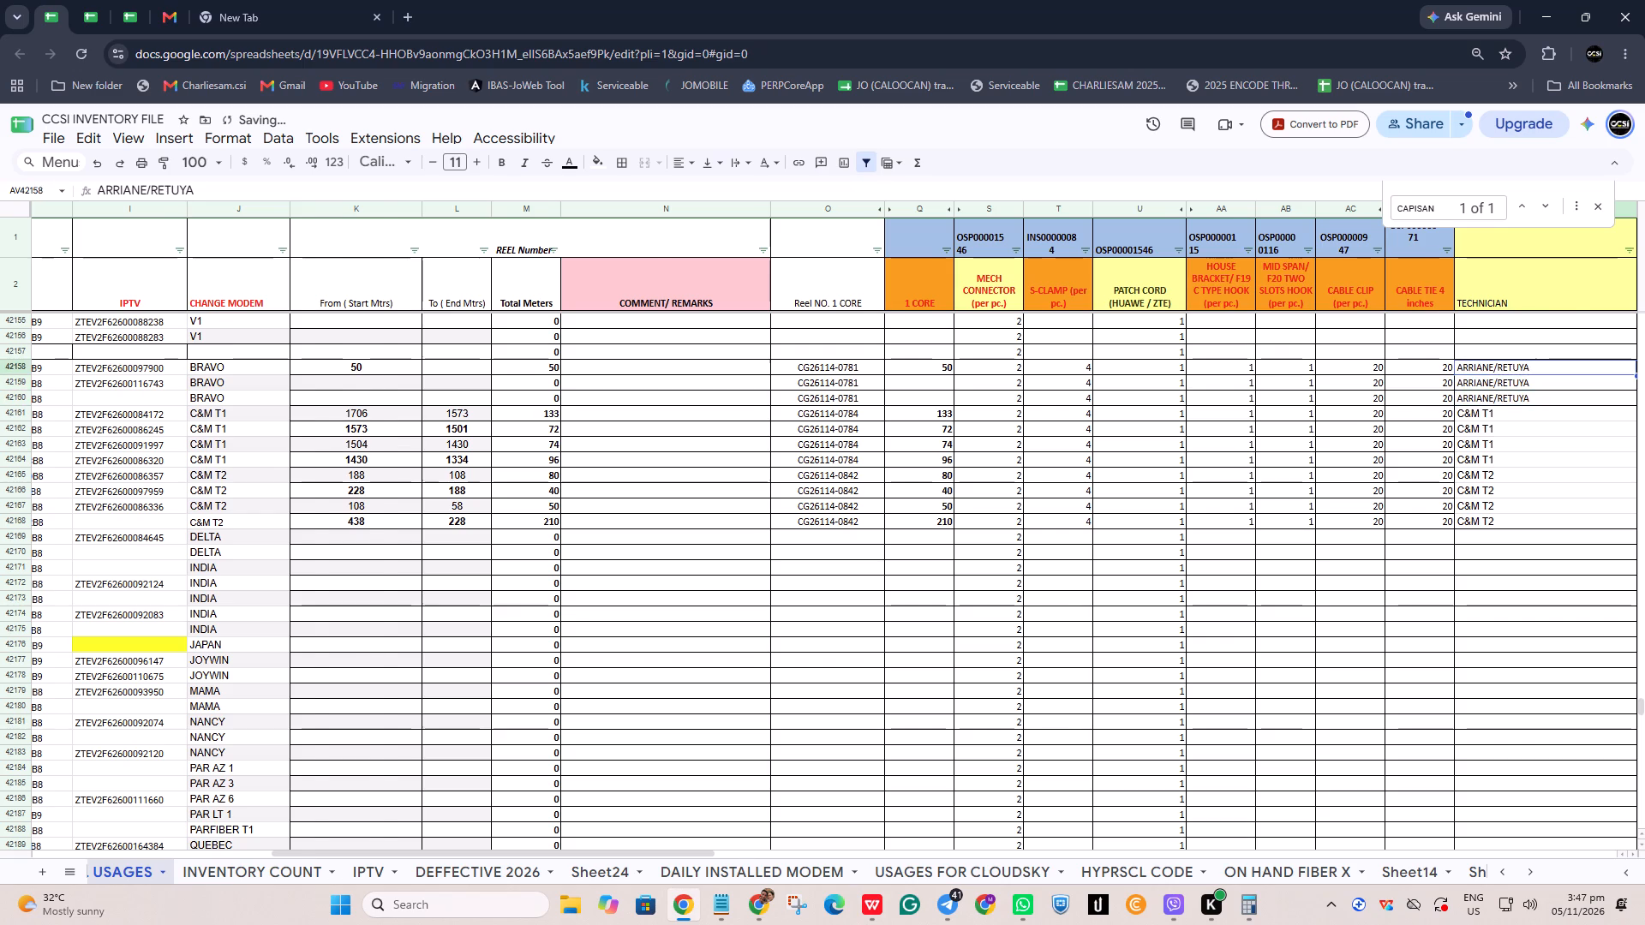
Record AR number 81430 and an amount paid of 1998 for the first BRAVO record in row 42158.
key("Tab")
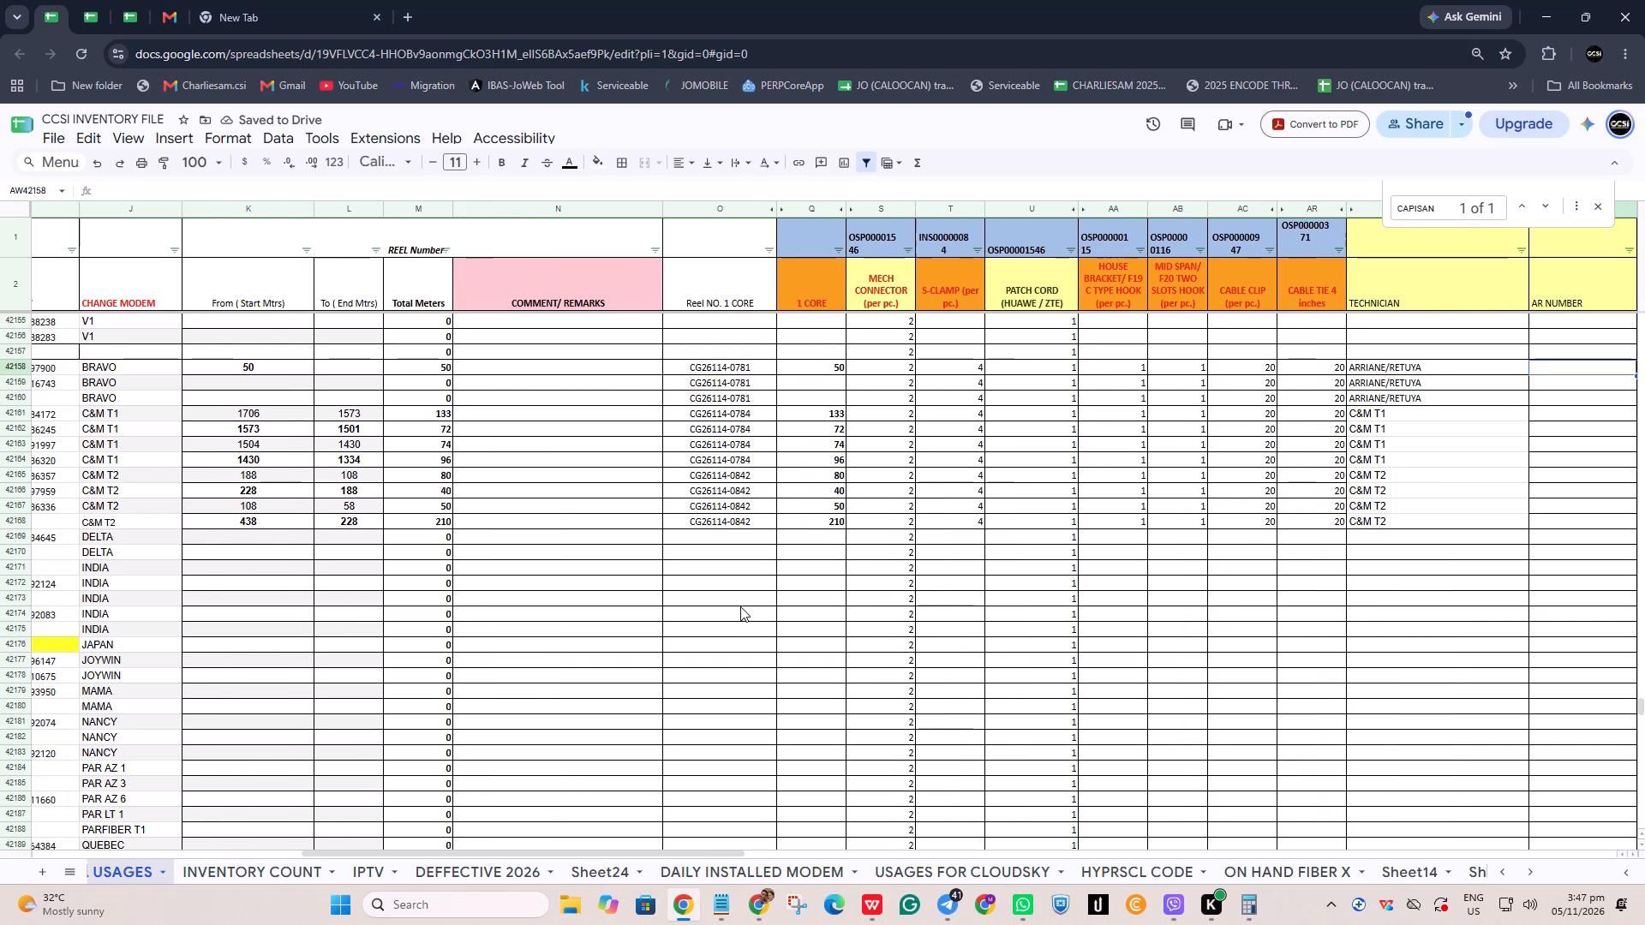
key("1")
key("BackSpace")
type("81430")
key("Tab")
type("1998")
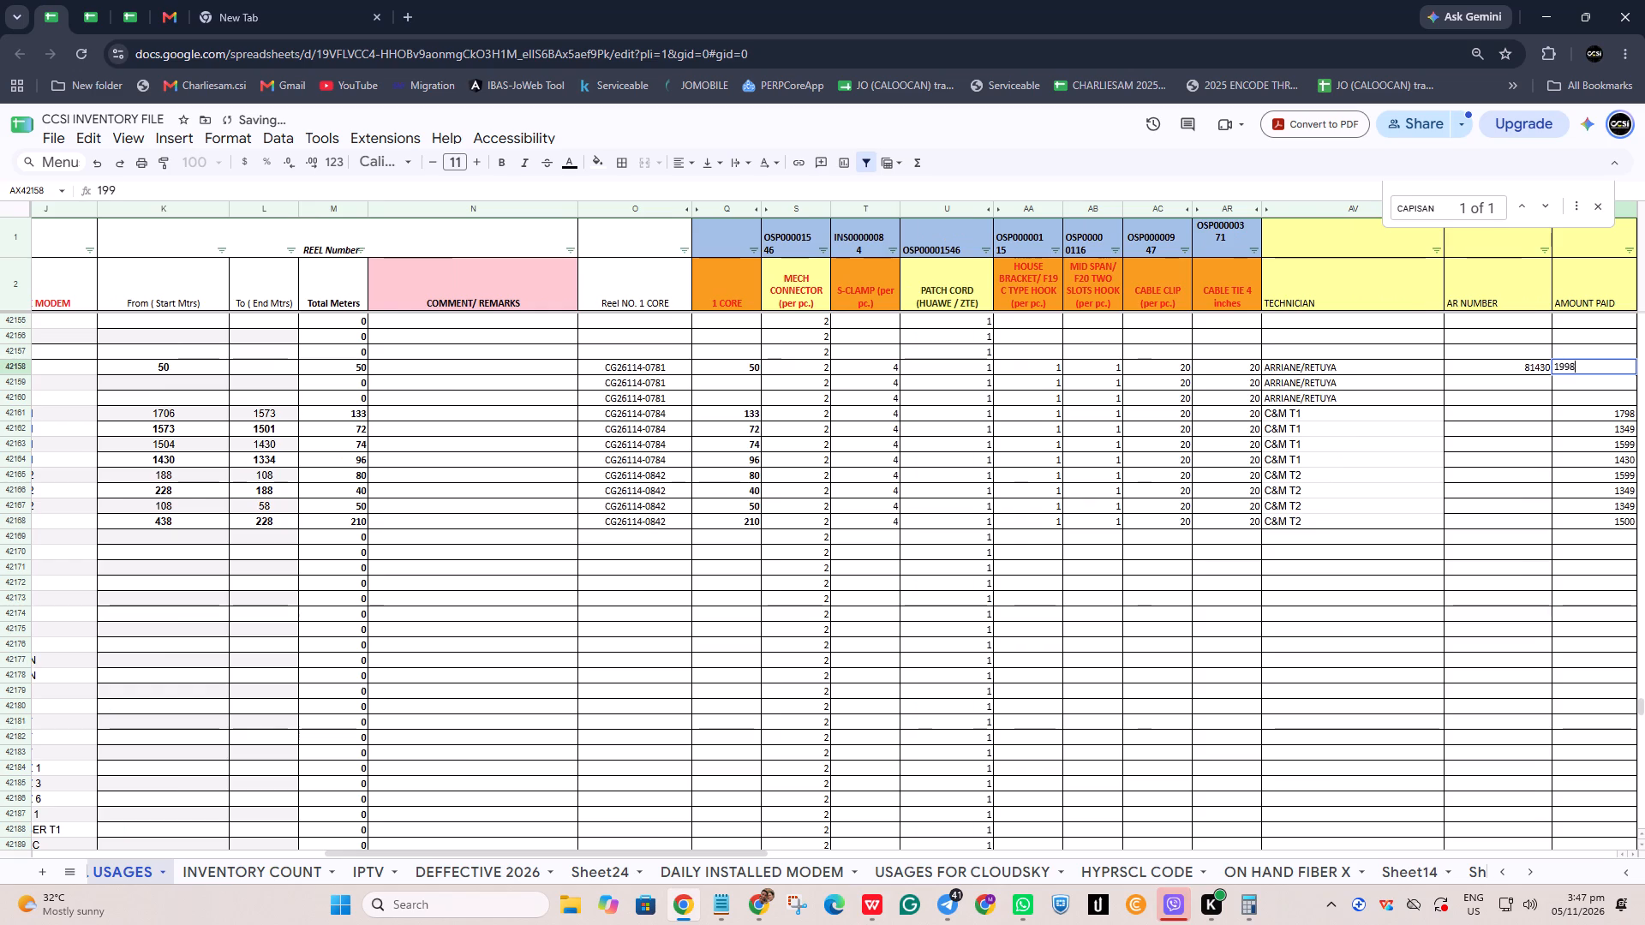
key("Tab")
Enter a start meter of 2002 and an end meter of 1979 for the second BRAVO record in row 42159.
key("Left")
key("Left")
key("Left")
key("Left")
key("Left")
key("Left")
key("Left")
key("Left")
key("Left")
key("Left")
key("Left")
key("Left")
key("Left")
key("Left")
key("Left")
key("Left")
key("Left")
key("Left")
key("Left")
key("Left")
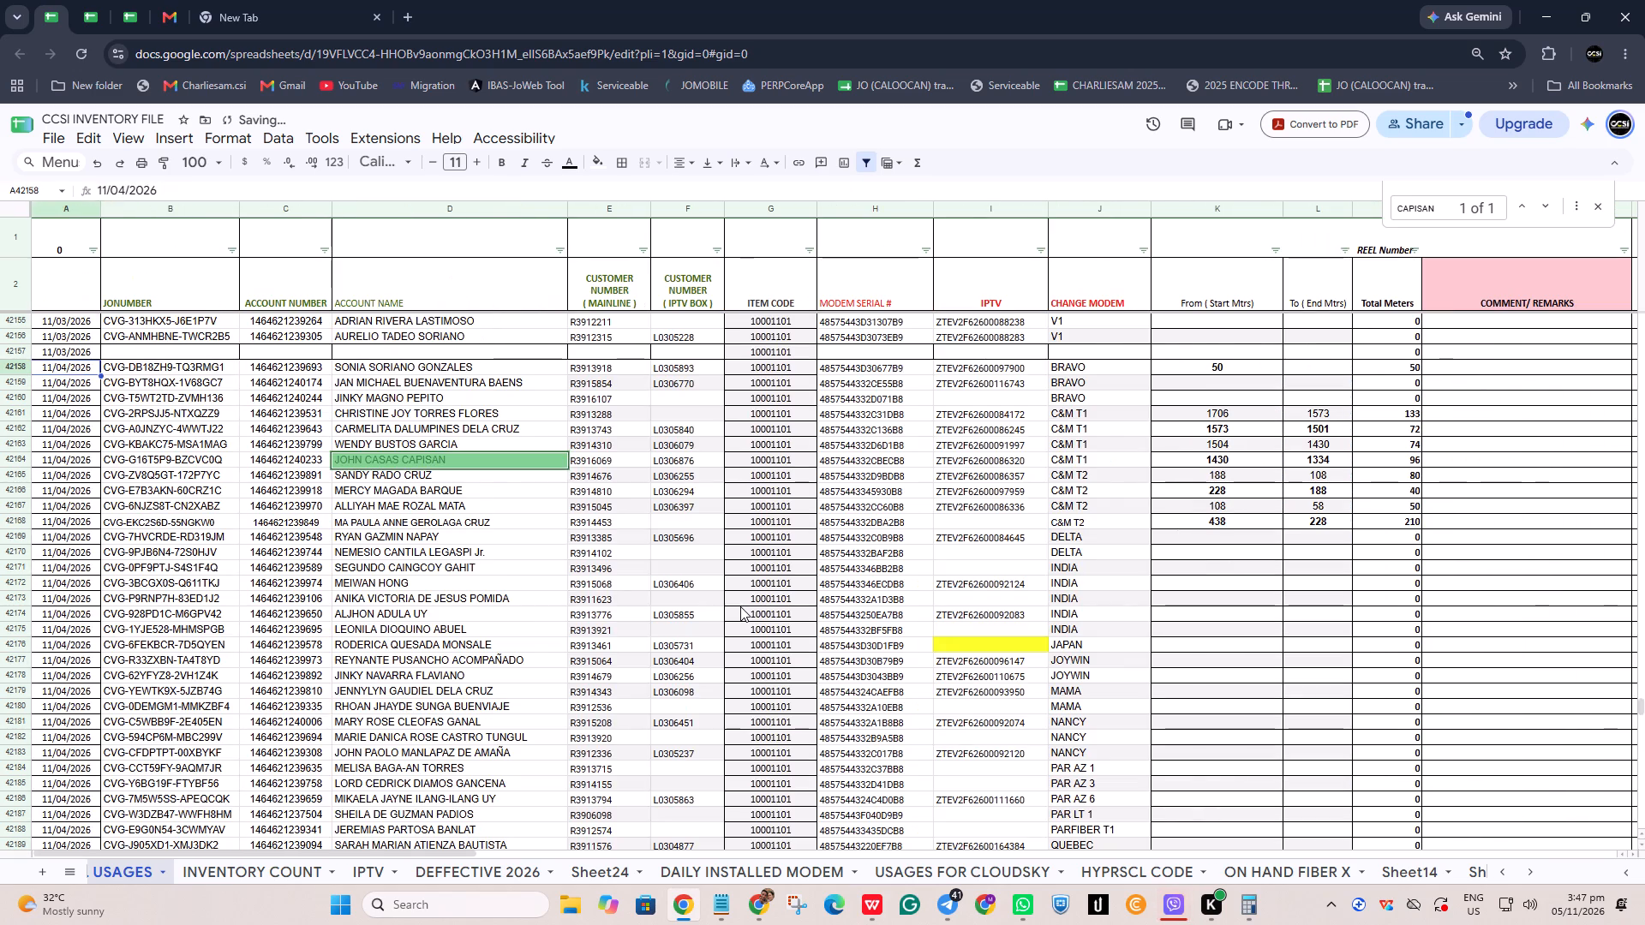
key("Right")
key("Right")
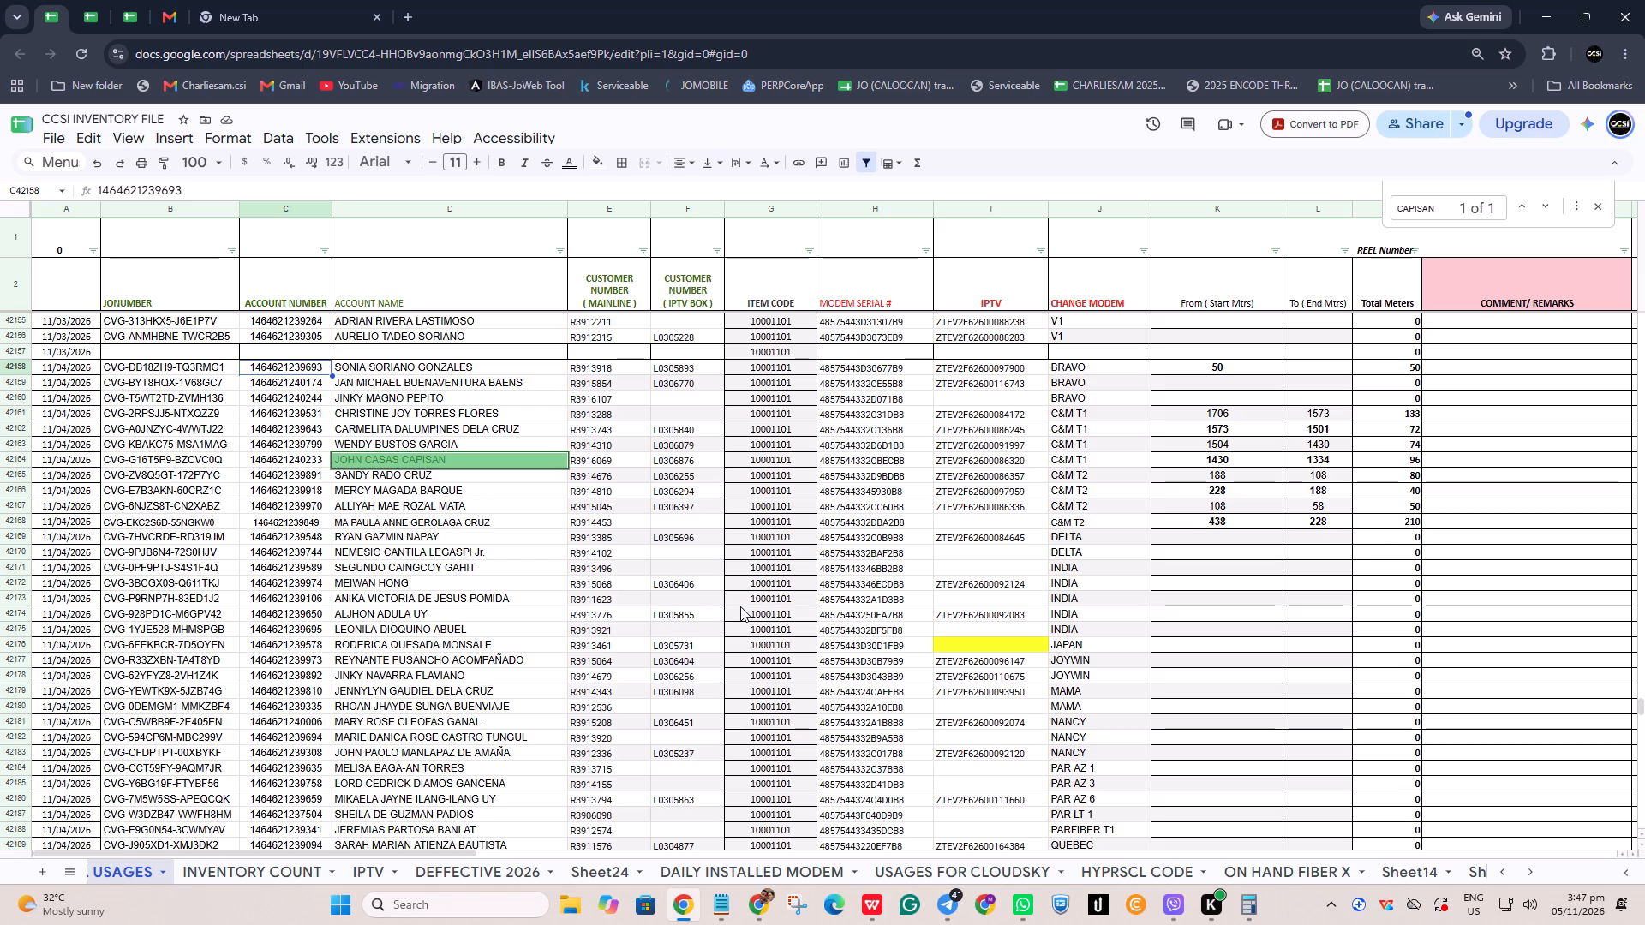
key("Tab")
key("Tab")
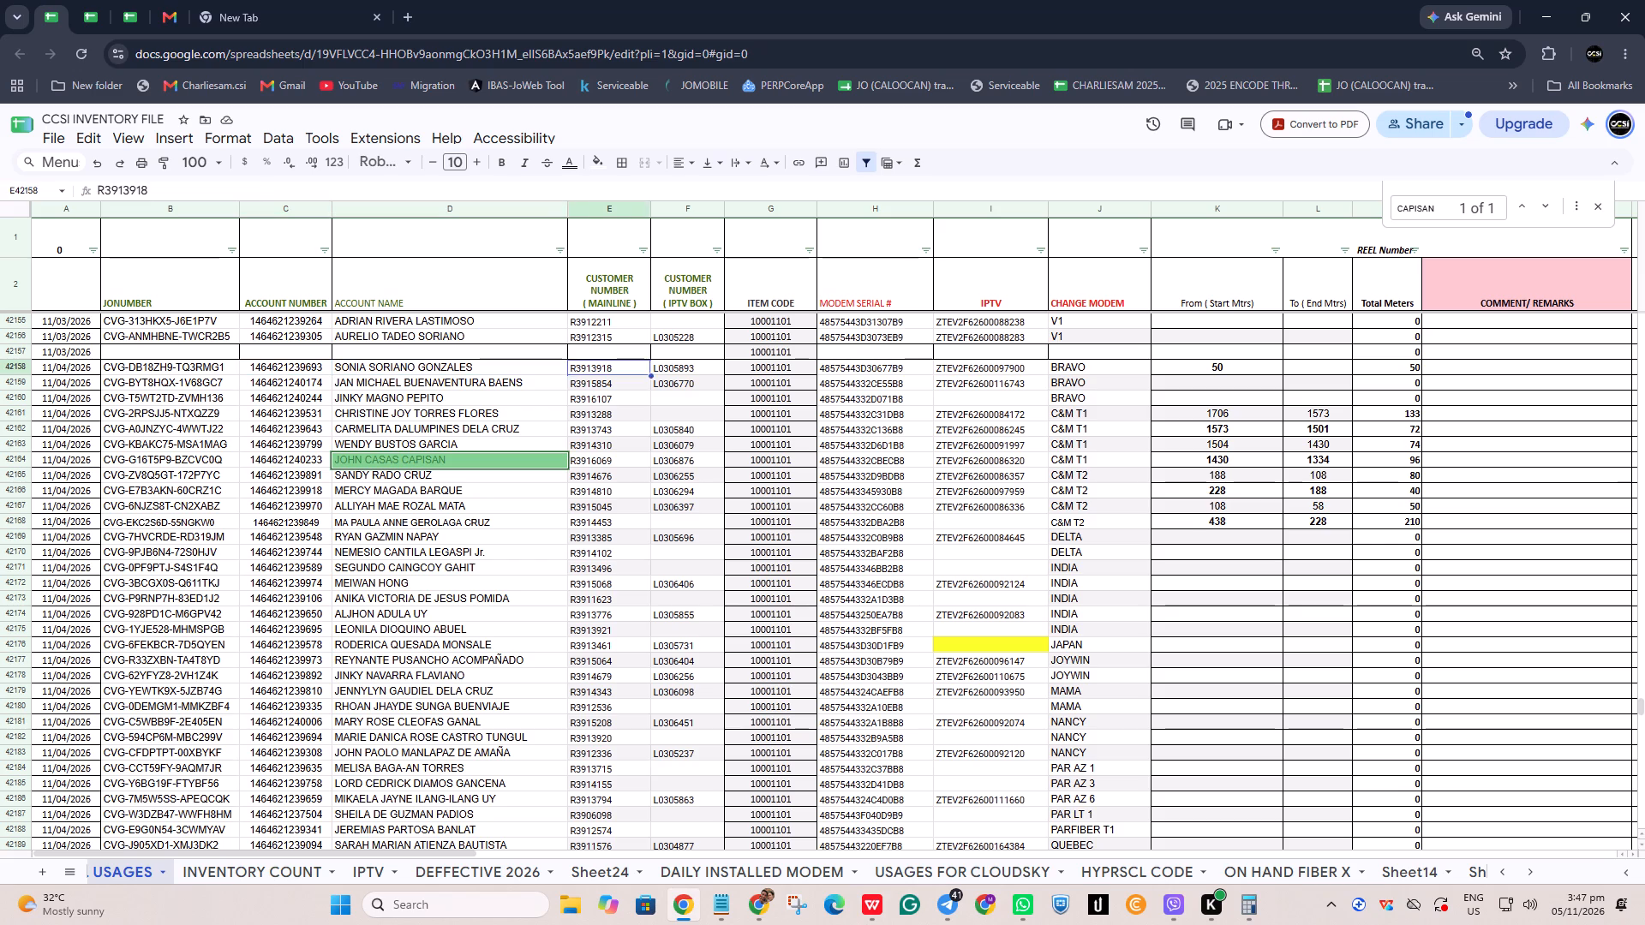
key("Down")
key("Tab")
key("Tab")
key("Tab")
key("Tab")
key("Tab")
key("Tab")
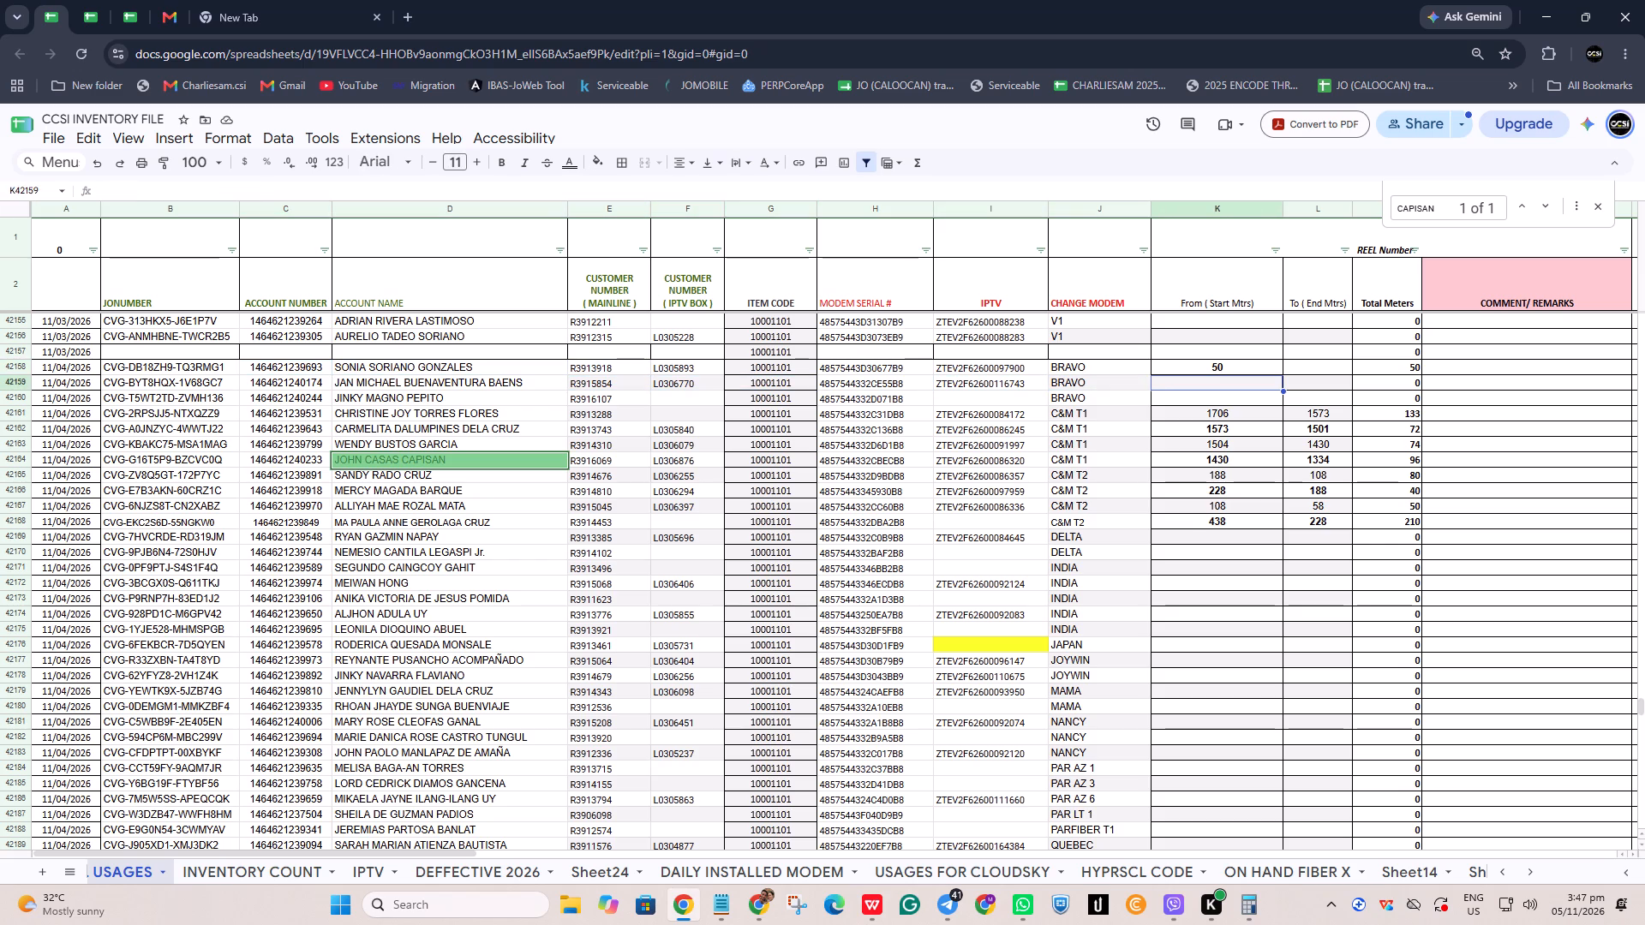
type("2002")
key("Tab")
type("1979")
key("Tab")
Replace the 1 CORE reel number of the second BRAVO record in row 42159 with one beginning CG26114-0.
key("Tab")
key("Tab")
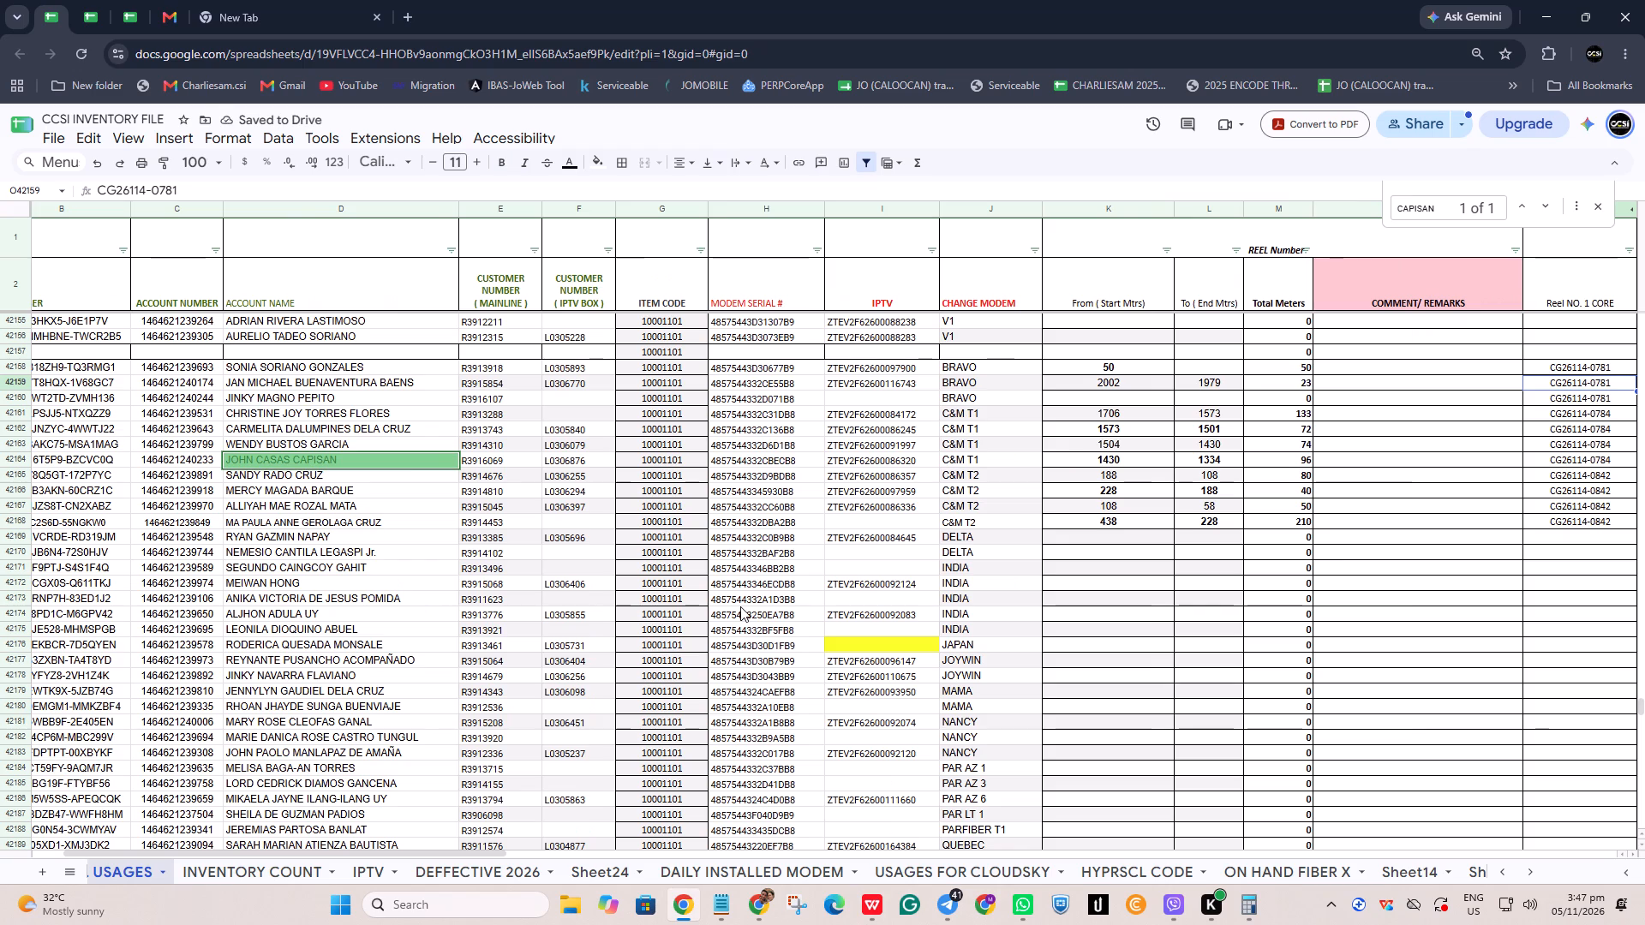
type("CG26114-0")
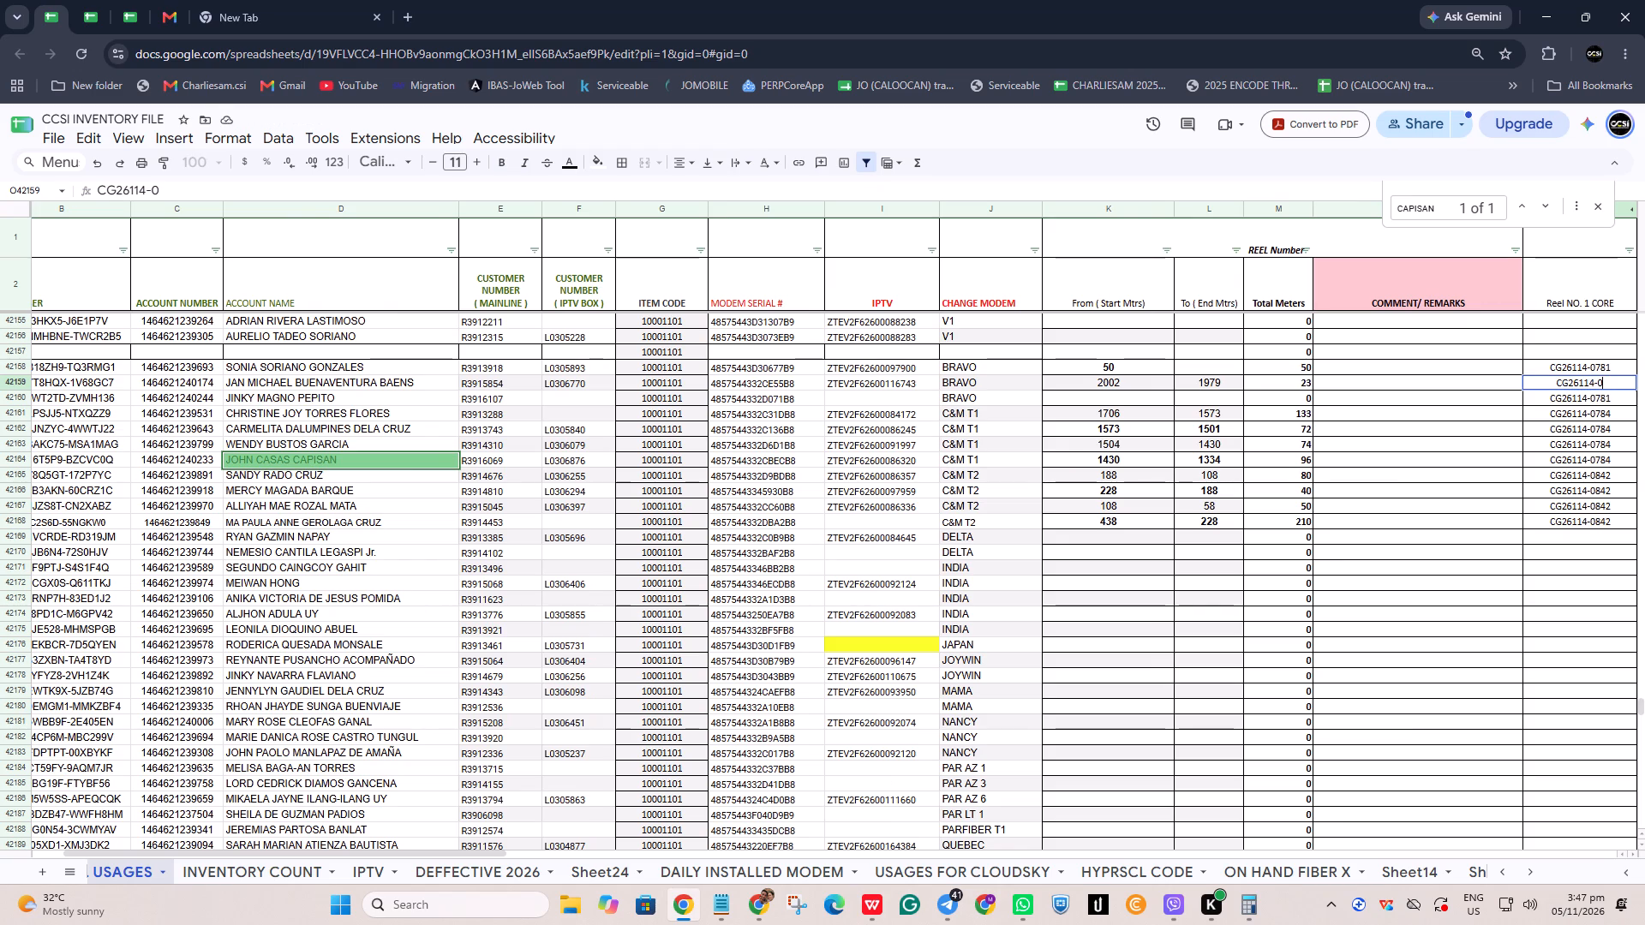
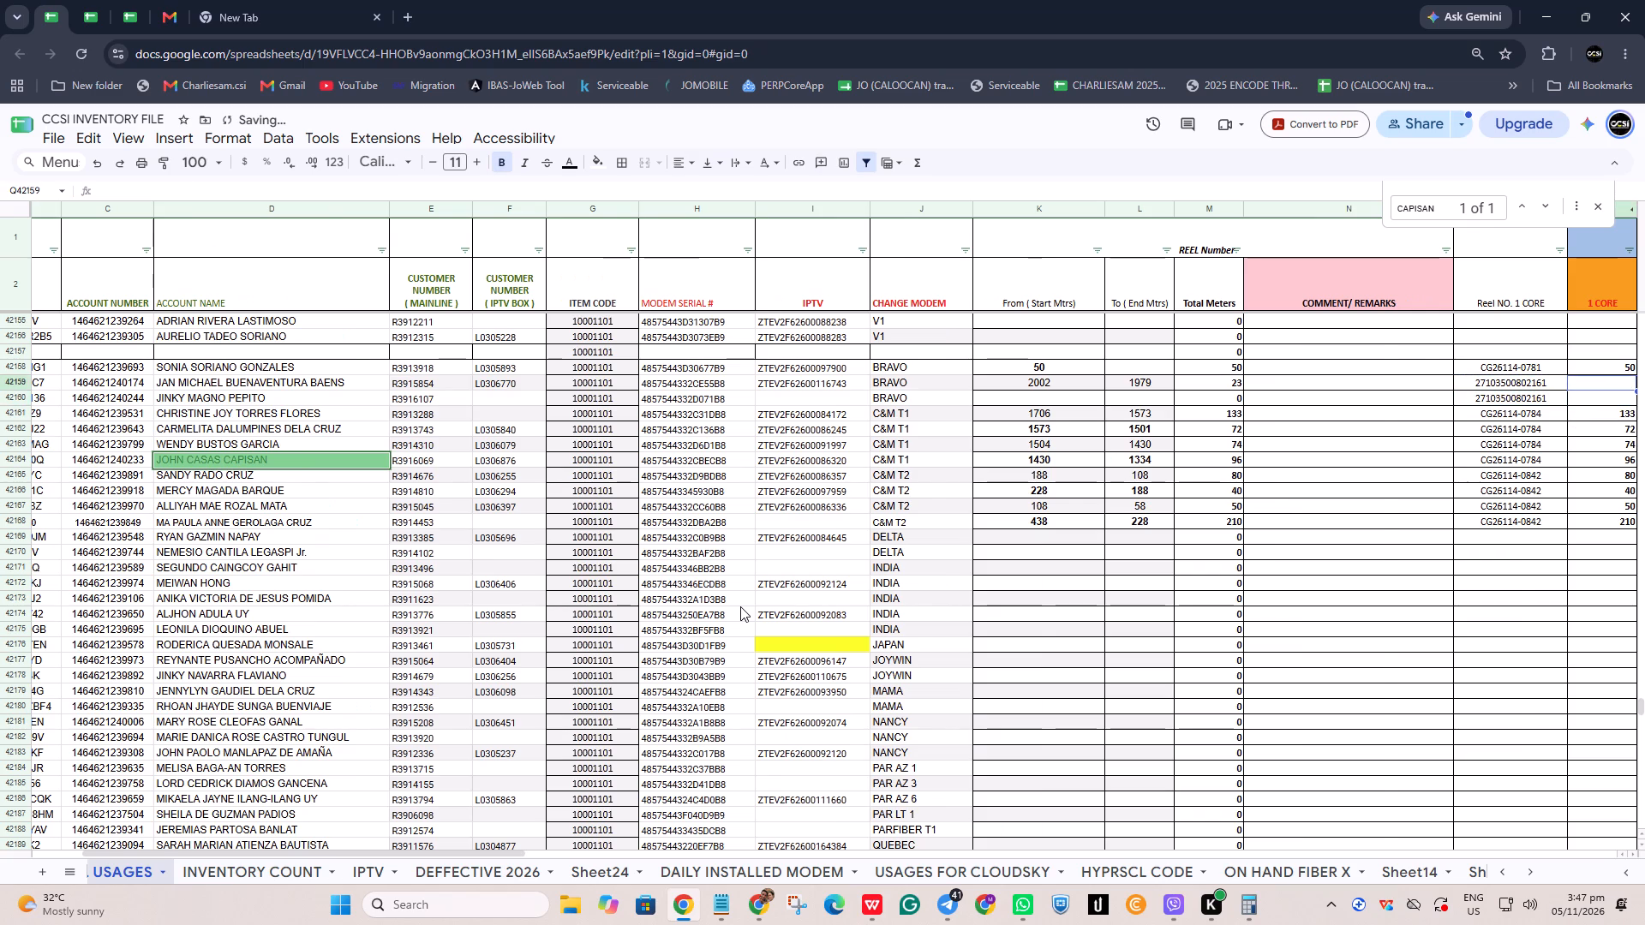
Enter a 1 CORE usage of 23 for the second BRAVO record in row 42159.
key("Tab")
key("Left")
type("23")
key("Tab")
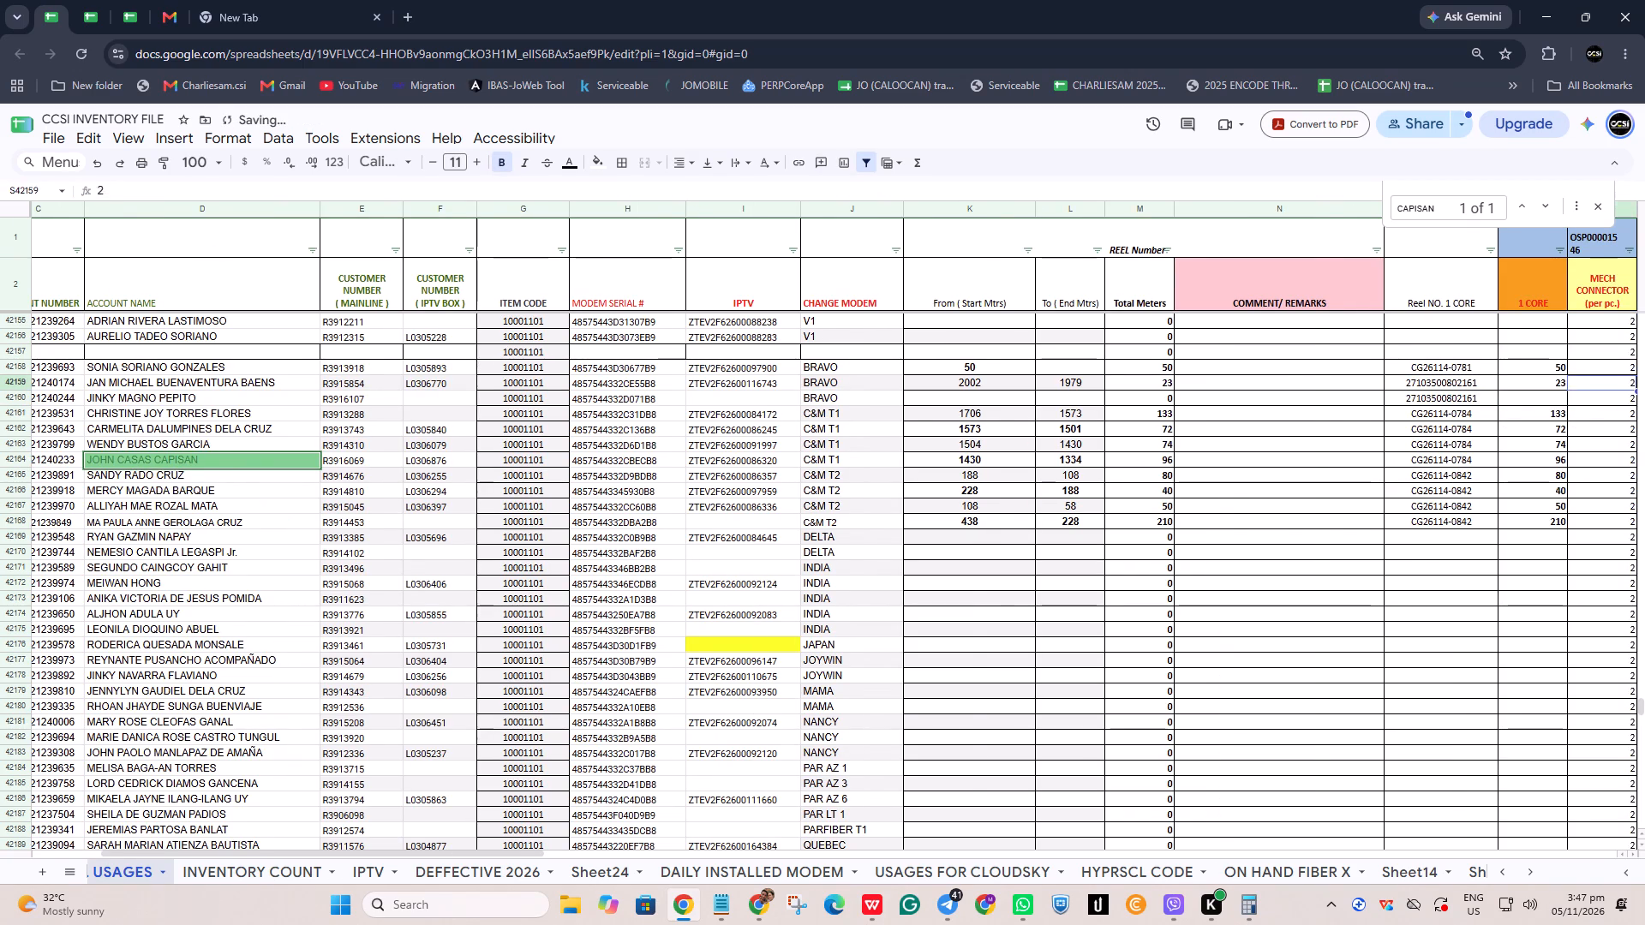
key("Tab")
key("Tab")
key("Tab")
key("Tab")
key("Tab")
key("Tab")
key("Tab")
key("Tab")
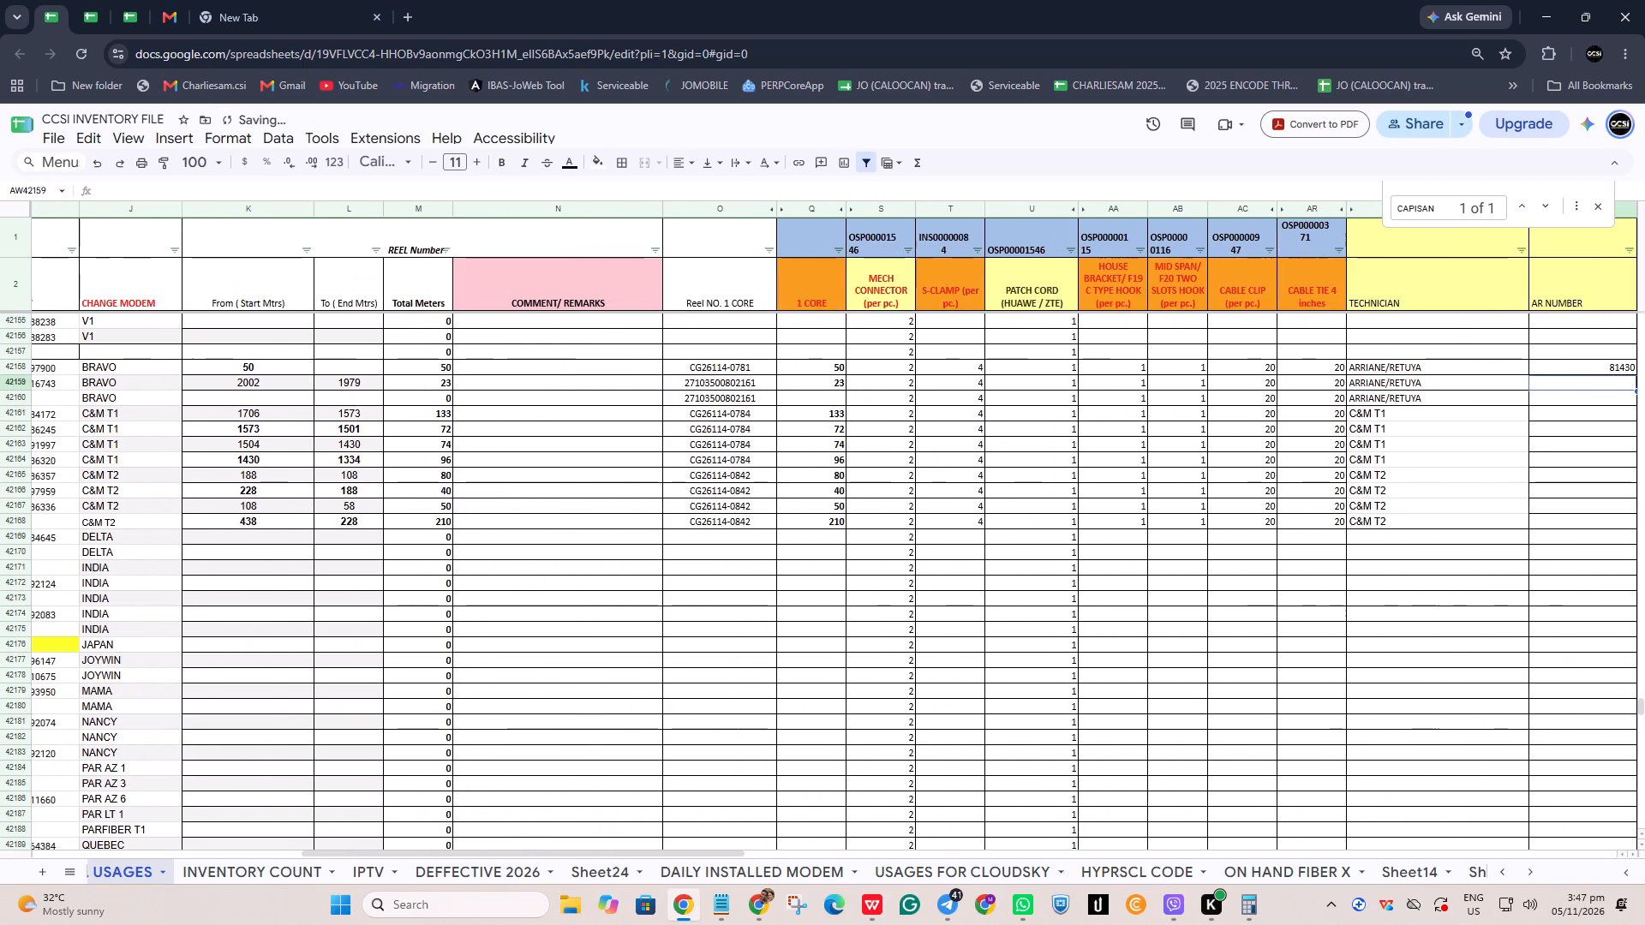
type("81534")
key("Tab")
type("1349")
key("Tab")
Enter a start meter of 1974 for the third BRAVO record in row 42160.
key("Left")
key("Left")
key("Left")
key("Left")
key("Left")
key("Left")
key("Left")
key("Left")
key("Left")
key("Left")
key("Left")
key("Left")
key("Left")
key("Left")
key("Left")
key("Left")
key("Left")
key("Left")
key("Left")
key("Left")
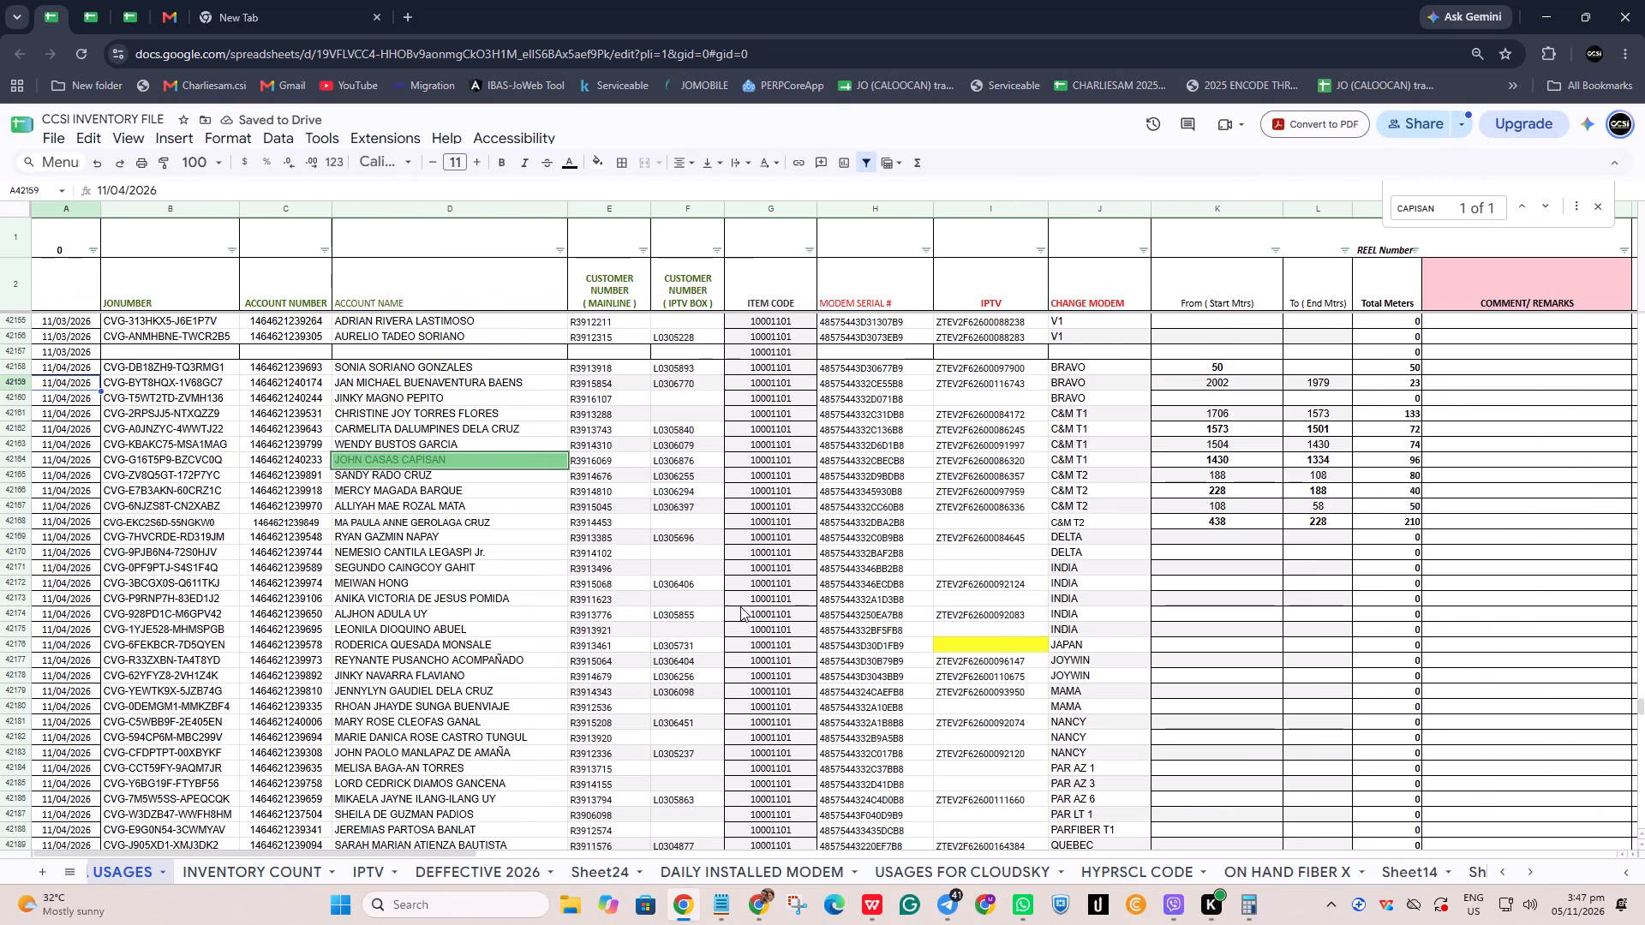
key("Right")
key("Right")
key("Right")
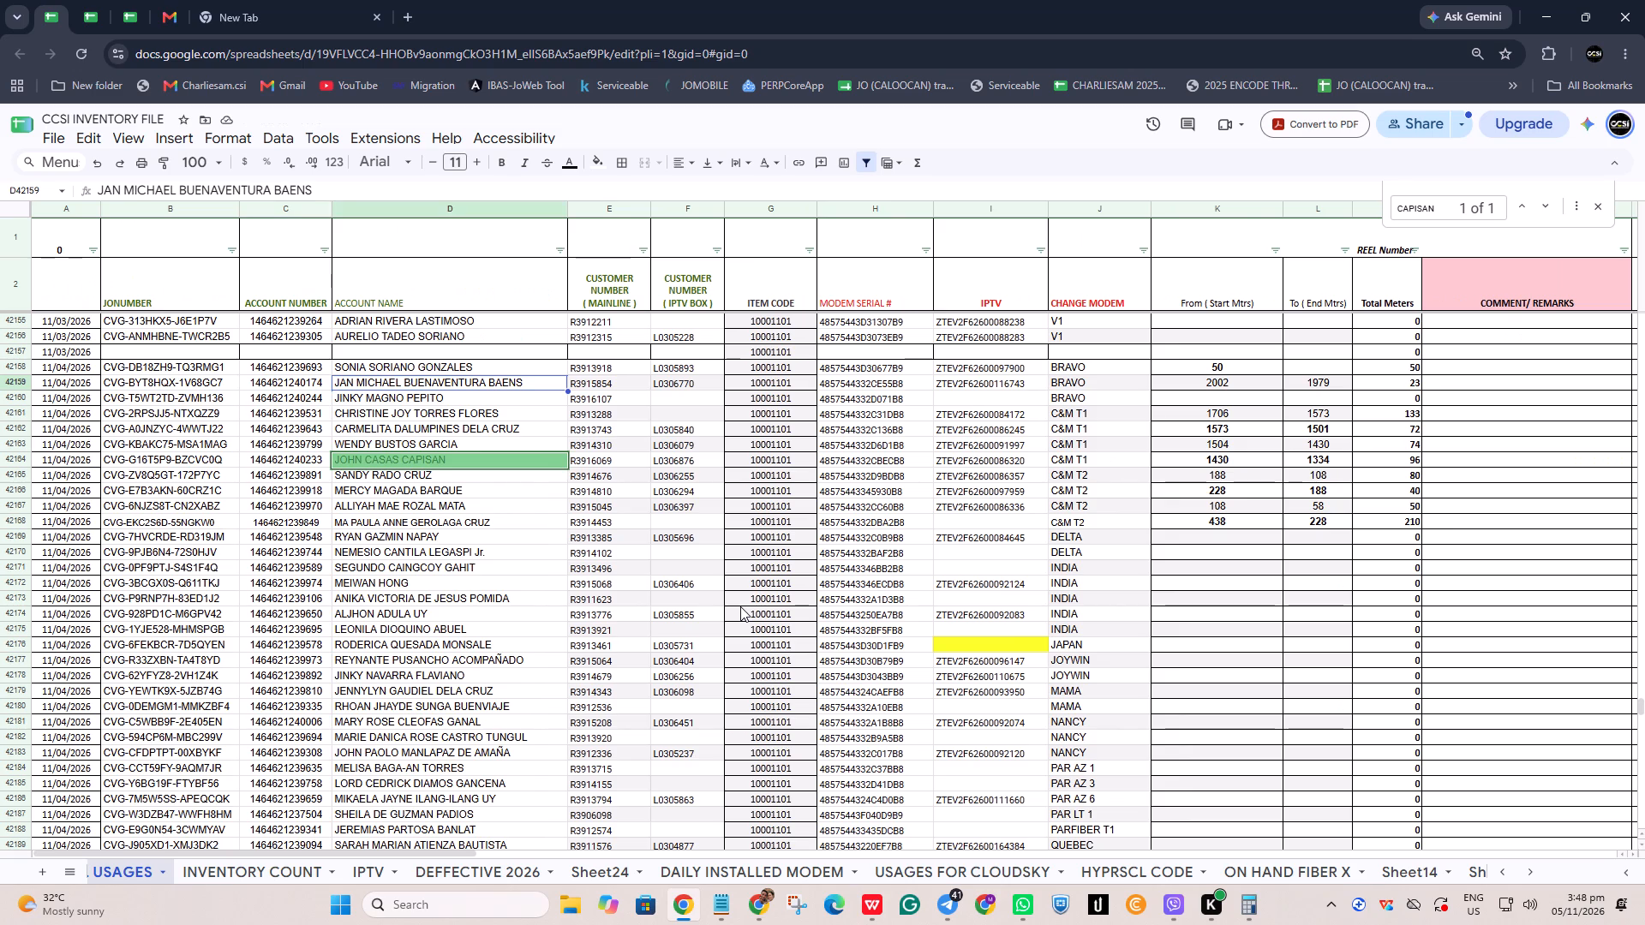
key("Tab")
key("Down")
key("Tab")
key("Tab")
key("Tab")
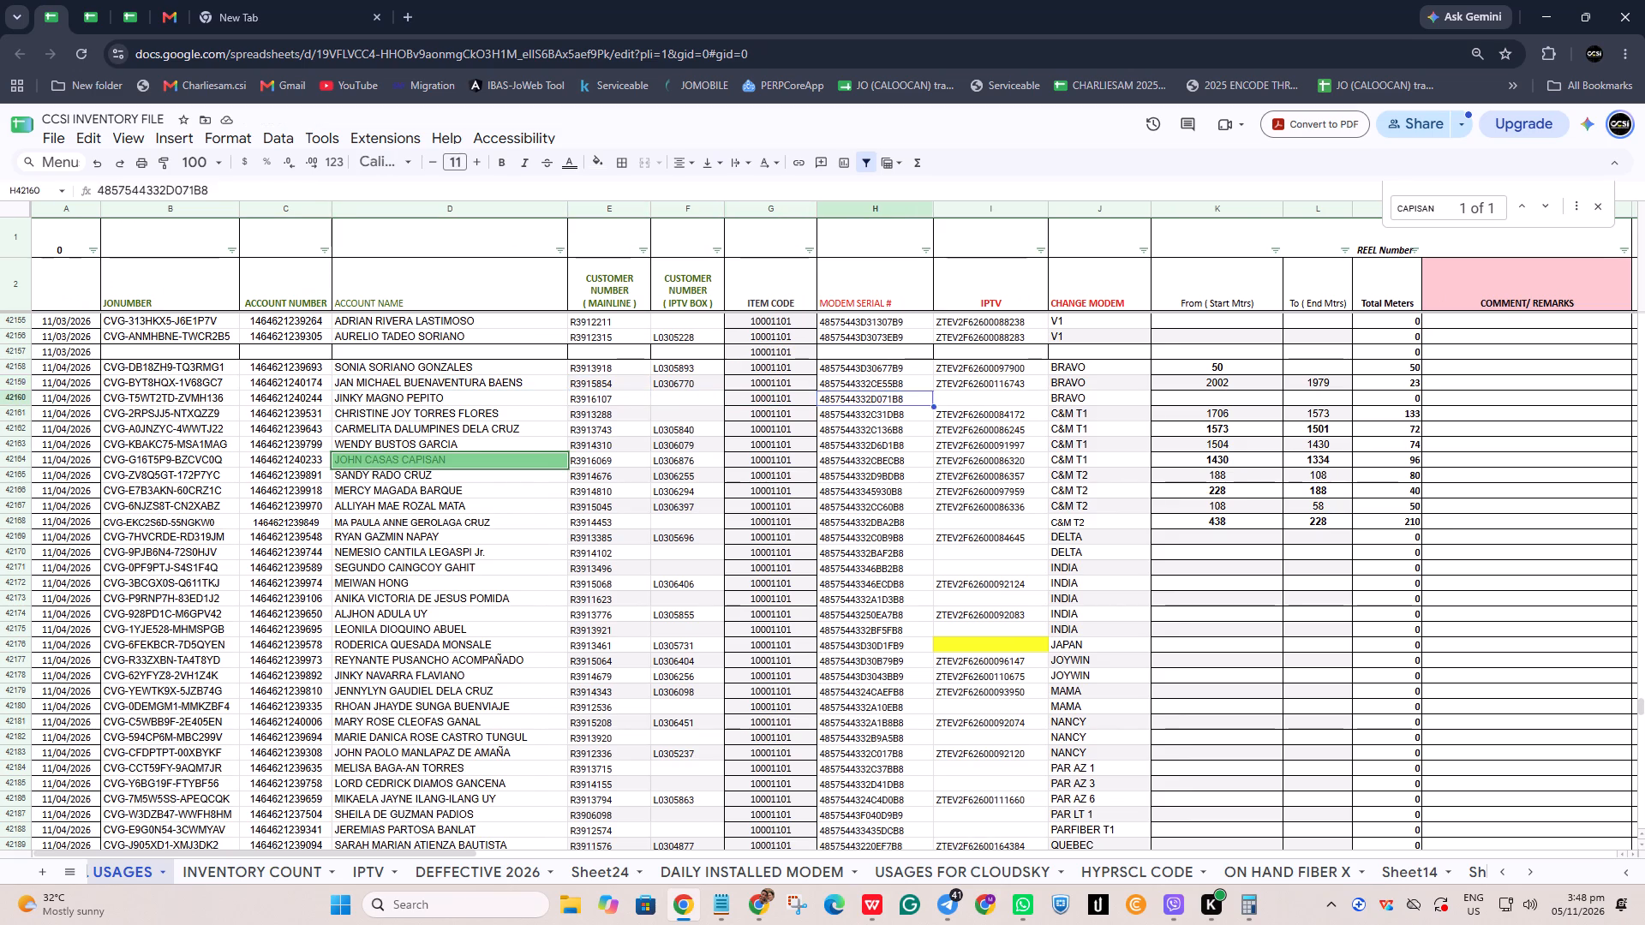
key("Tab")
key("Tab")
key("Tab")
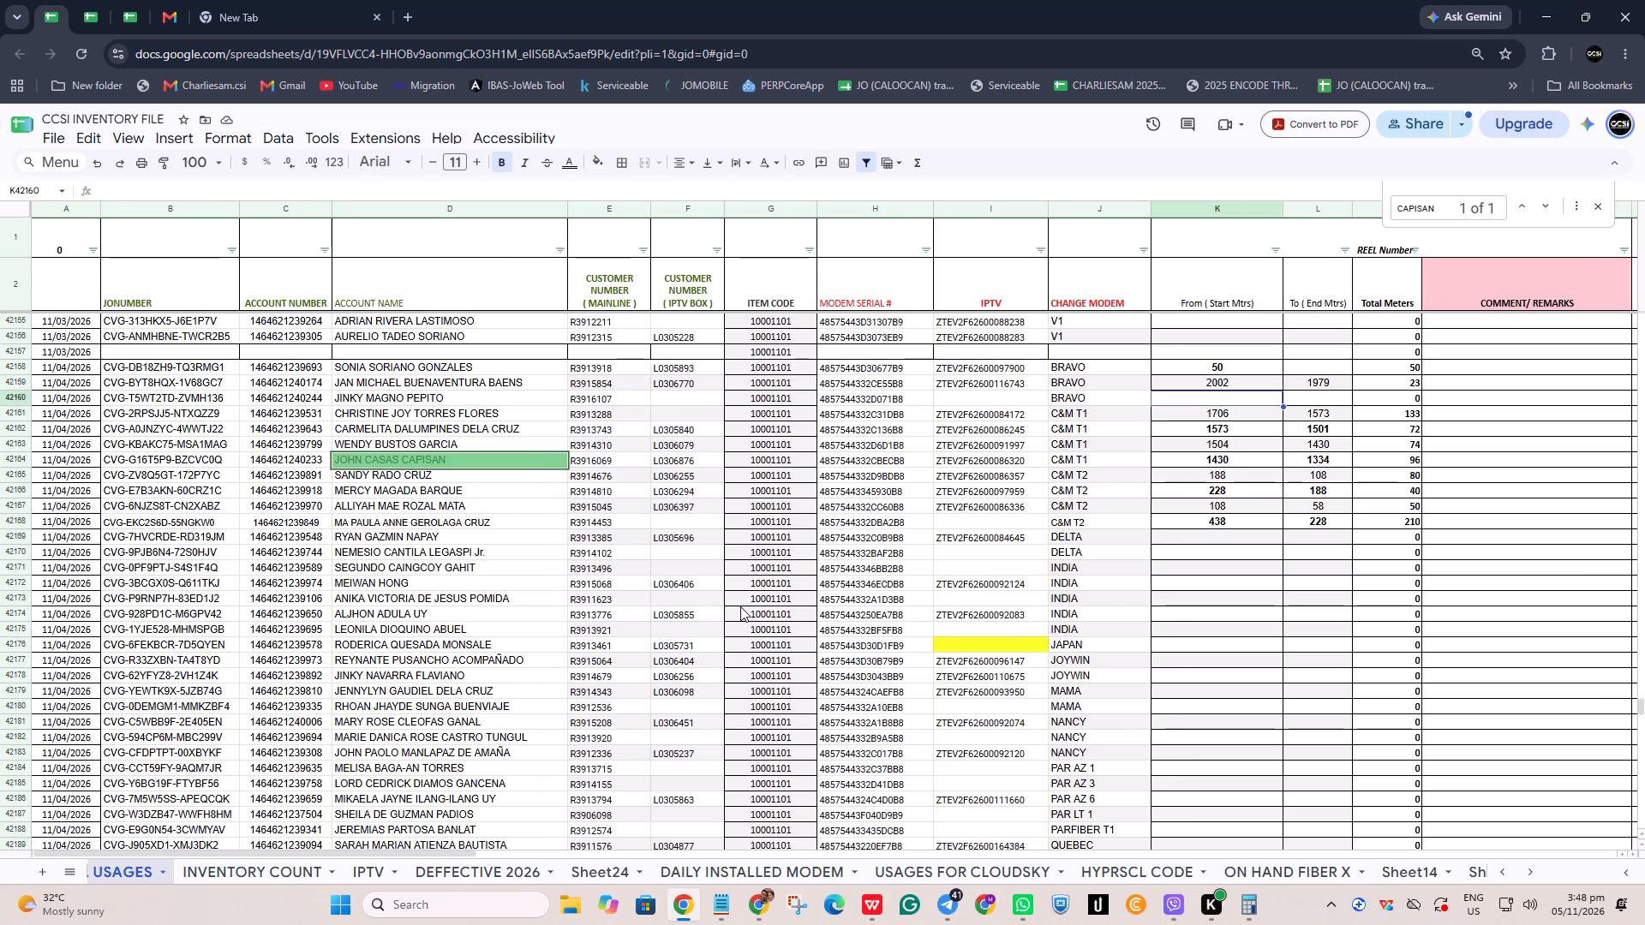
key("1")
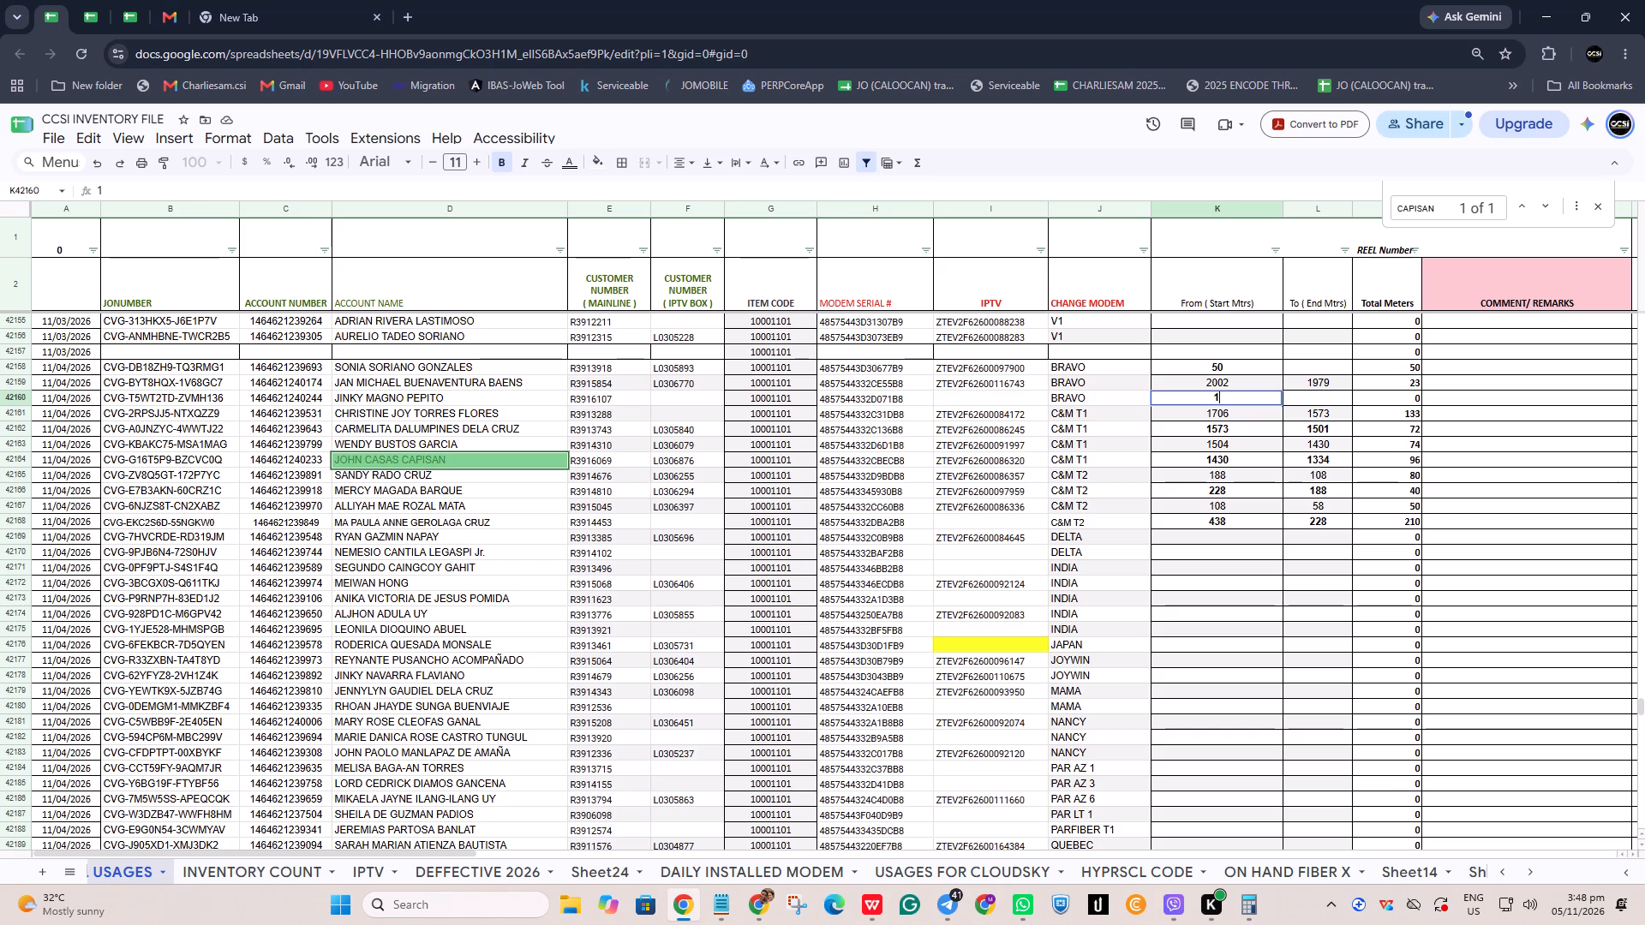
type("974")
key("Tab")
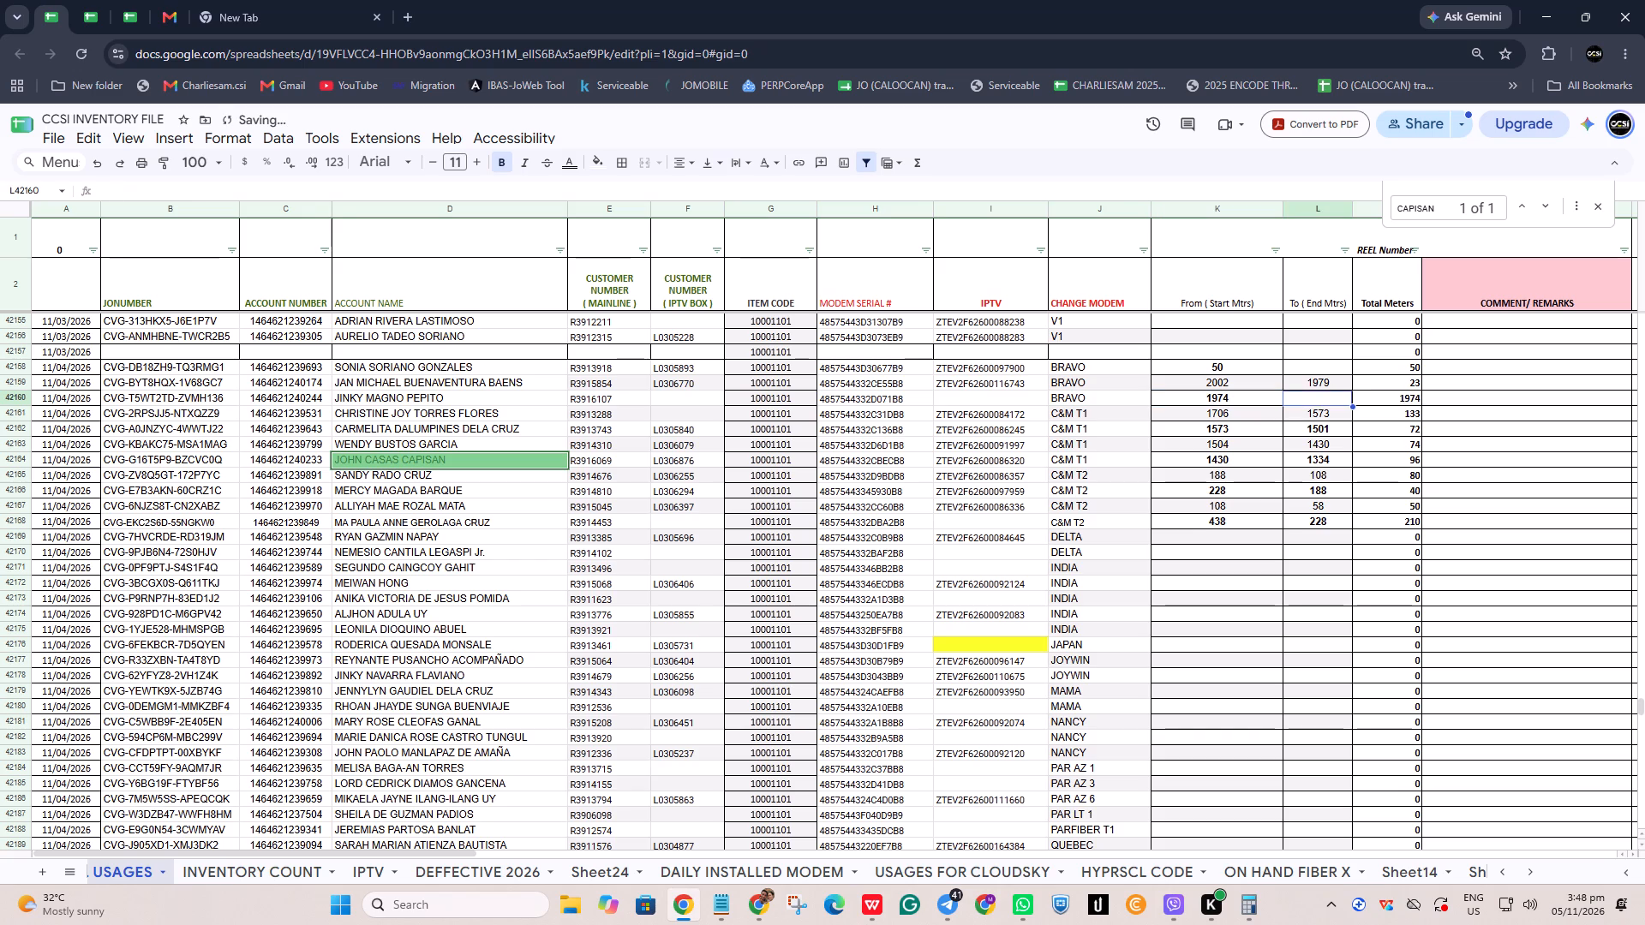
Change the second BRAVO record in row 42159 to an end meter of 1974 and a 1 CORE usage of 28.
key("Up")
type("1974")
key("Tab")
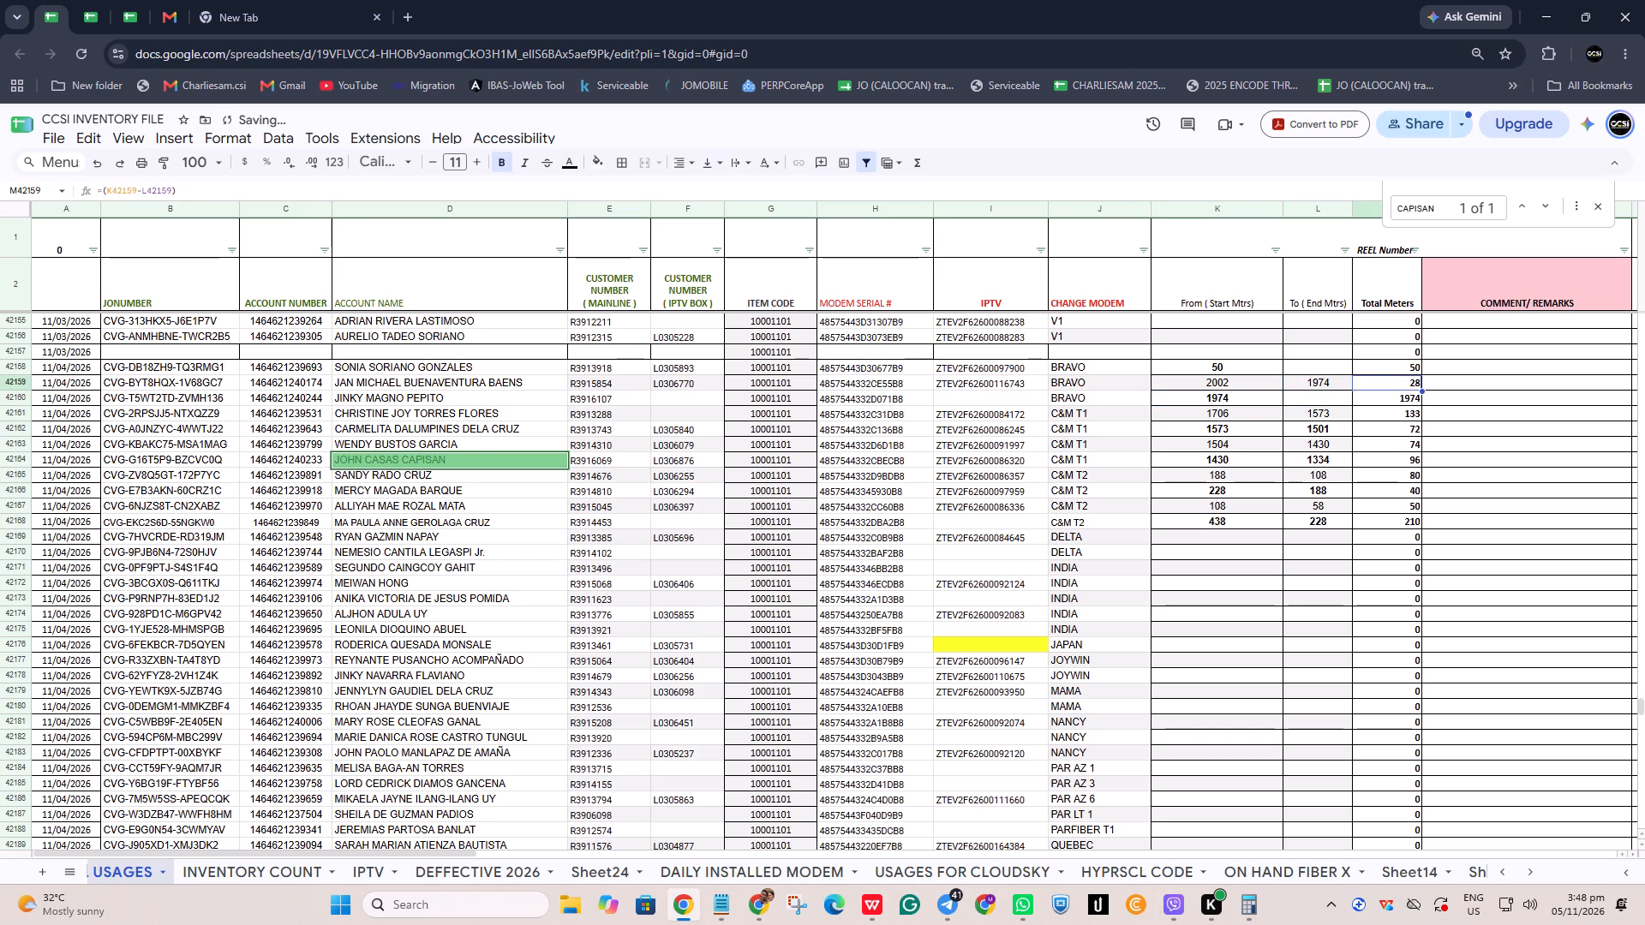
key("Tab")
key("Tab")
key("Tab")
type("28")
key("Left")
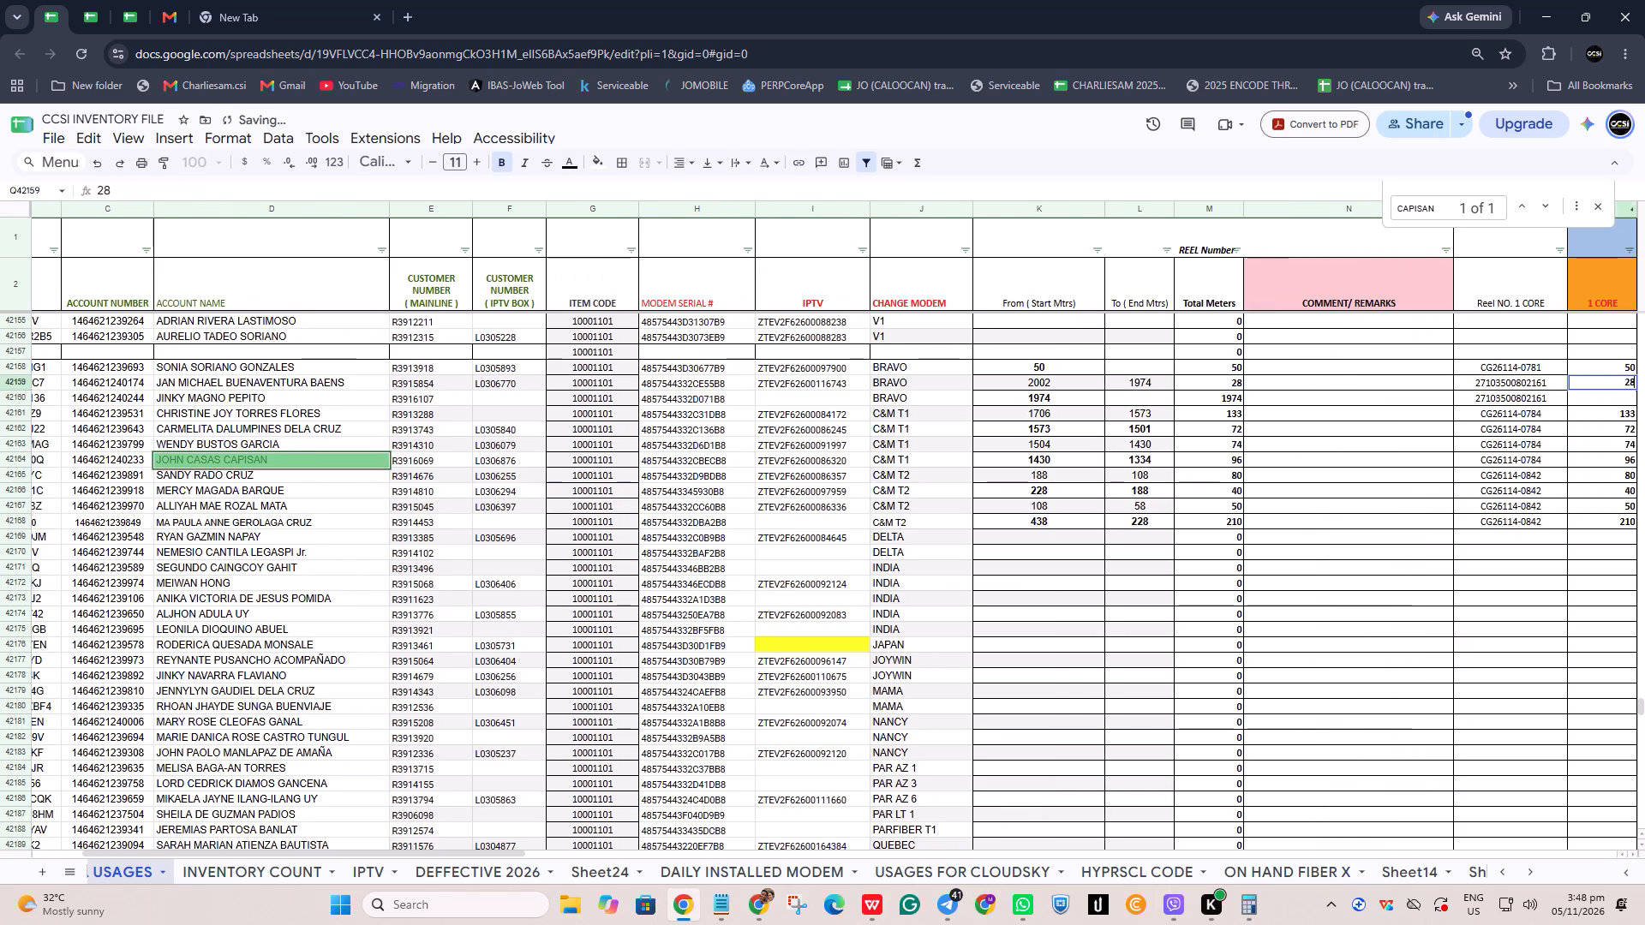
Enter an end meter of 1900 and a 1 CORE usage of 74 for the third BRAVO record in row 42160.
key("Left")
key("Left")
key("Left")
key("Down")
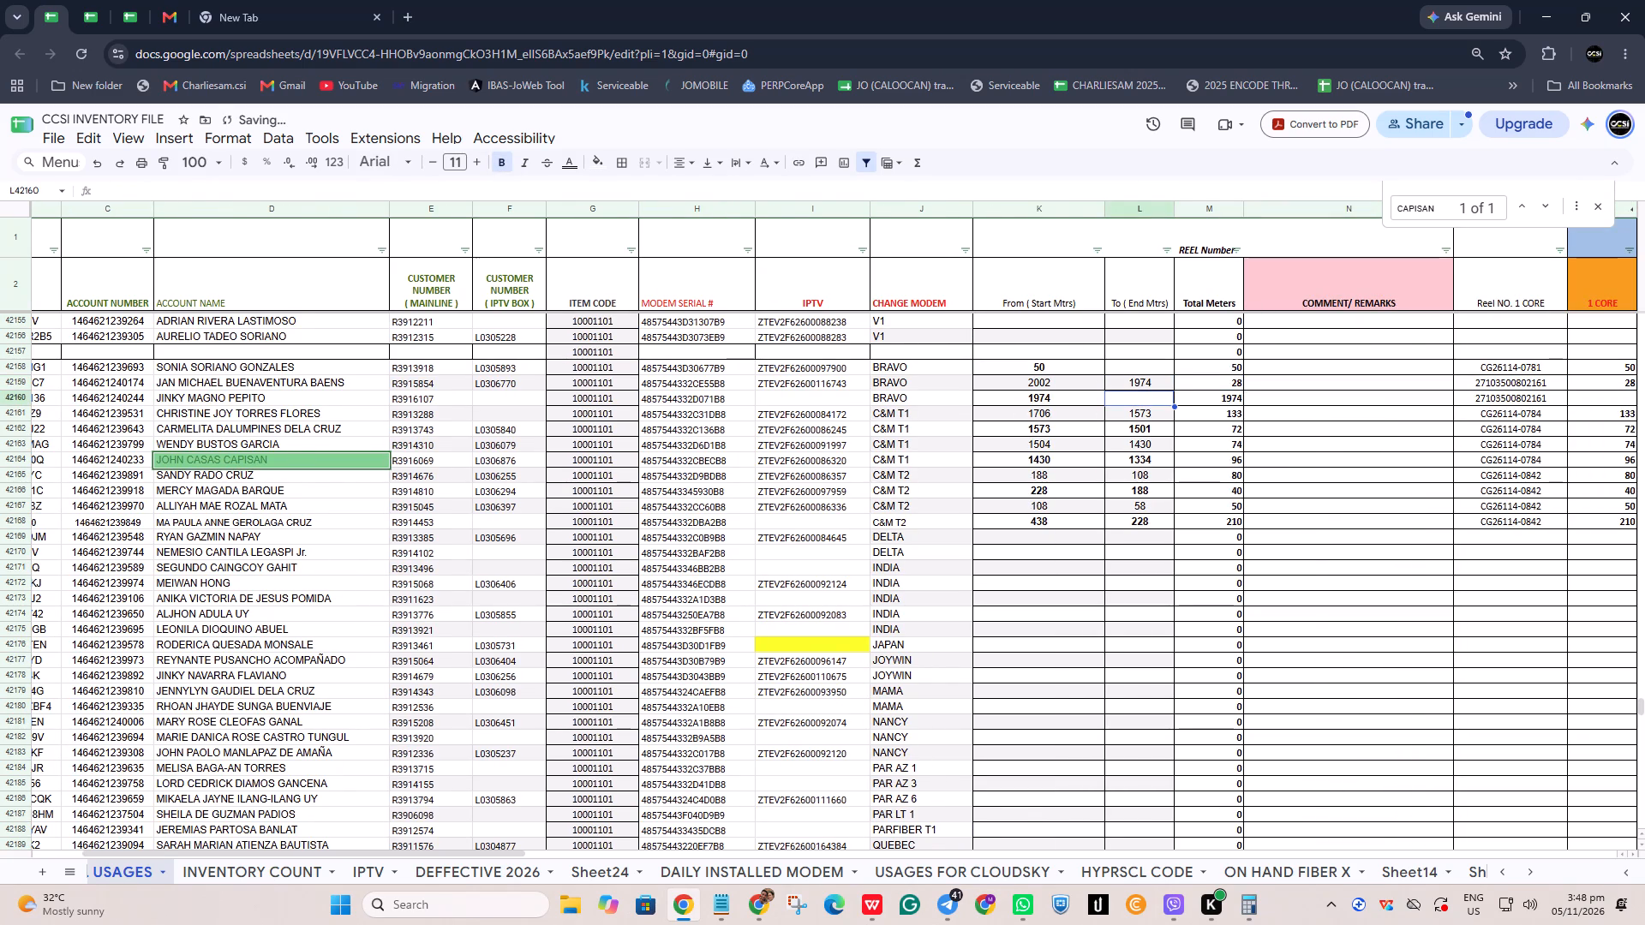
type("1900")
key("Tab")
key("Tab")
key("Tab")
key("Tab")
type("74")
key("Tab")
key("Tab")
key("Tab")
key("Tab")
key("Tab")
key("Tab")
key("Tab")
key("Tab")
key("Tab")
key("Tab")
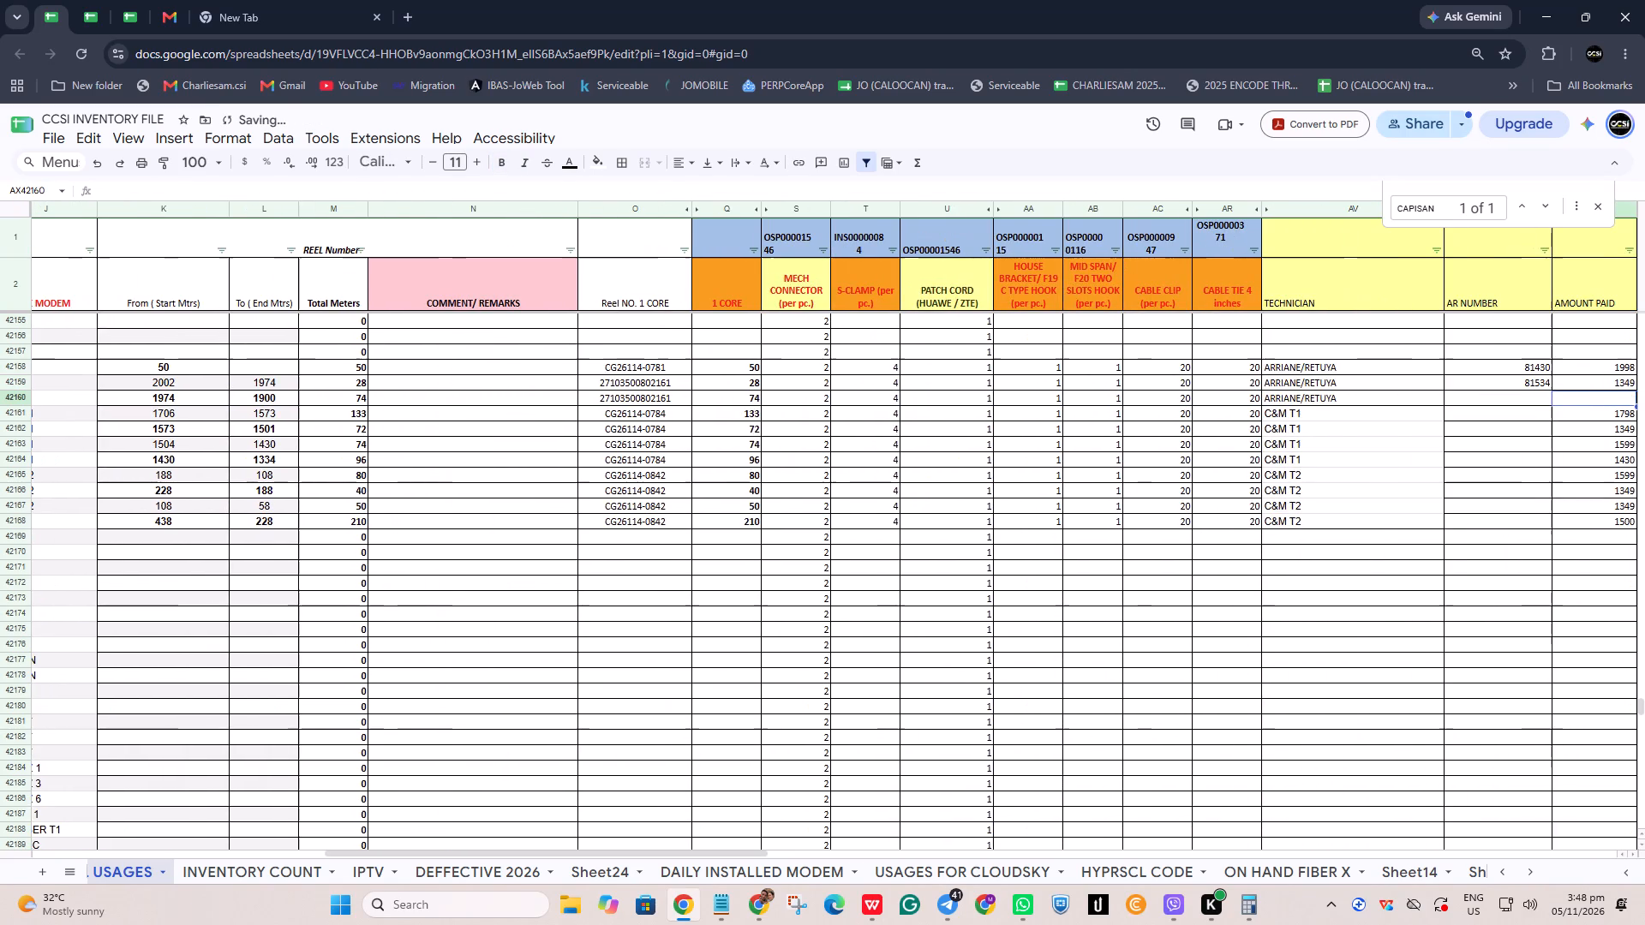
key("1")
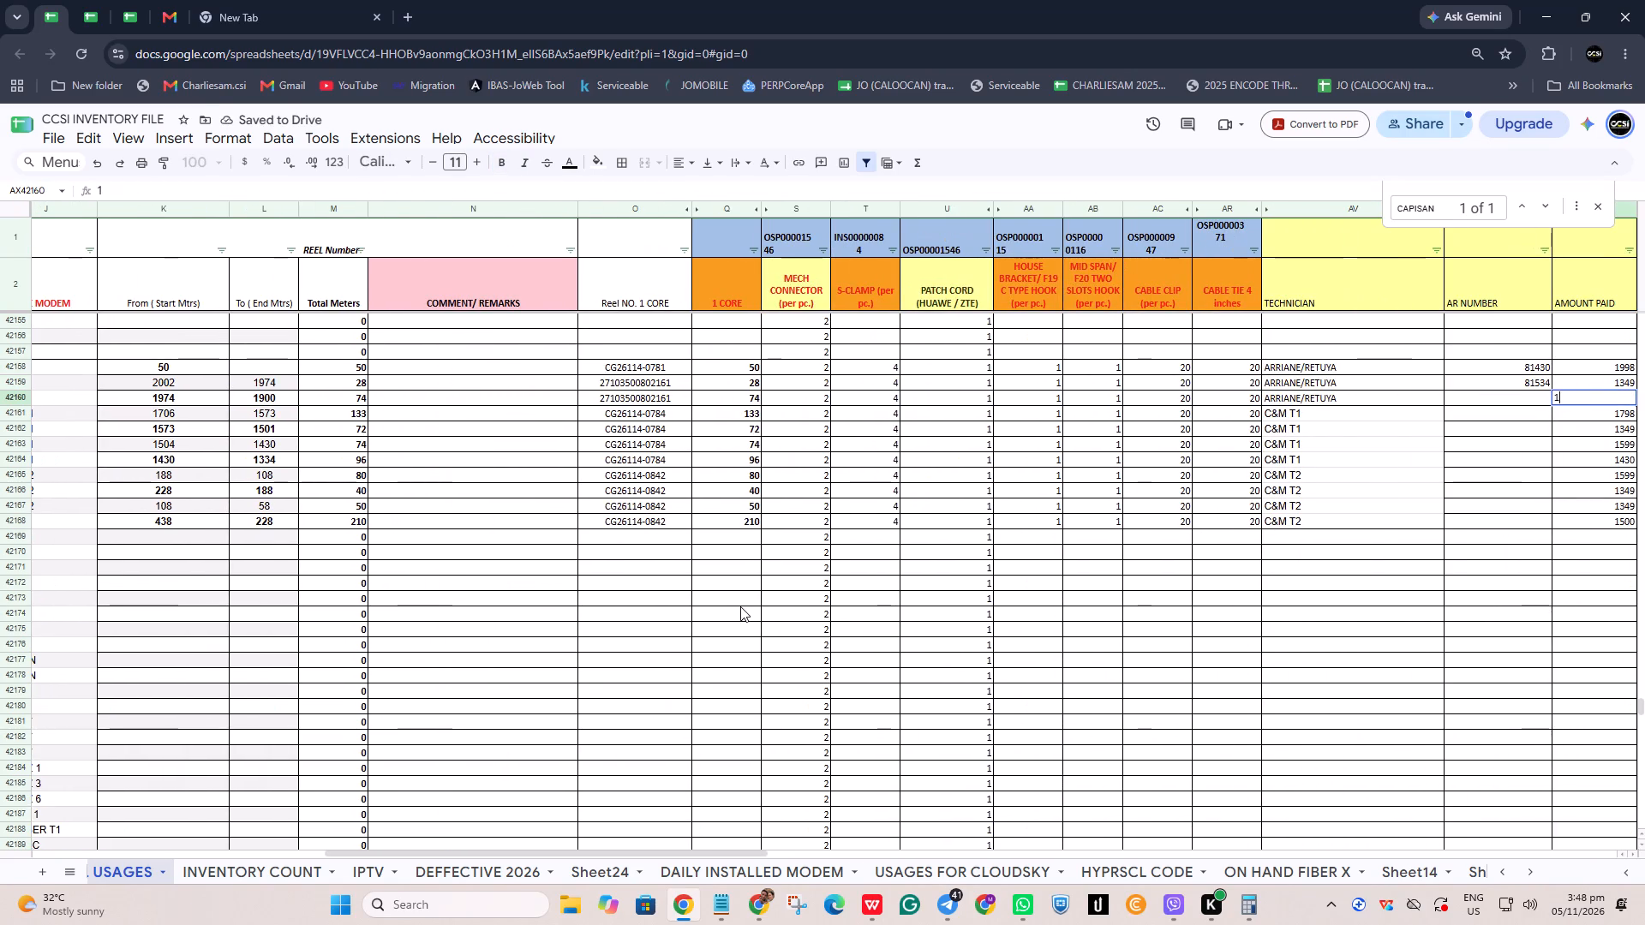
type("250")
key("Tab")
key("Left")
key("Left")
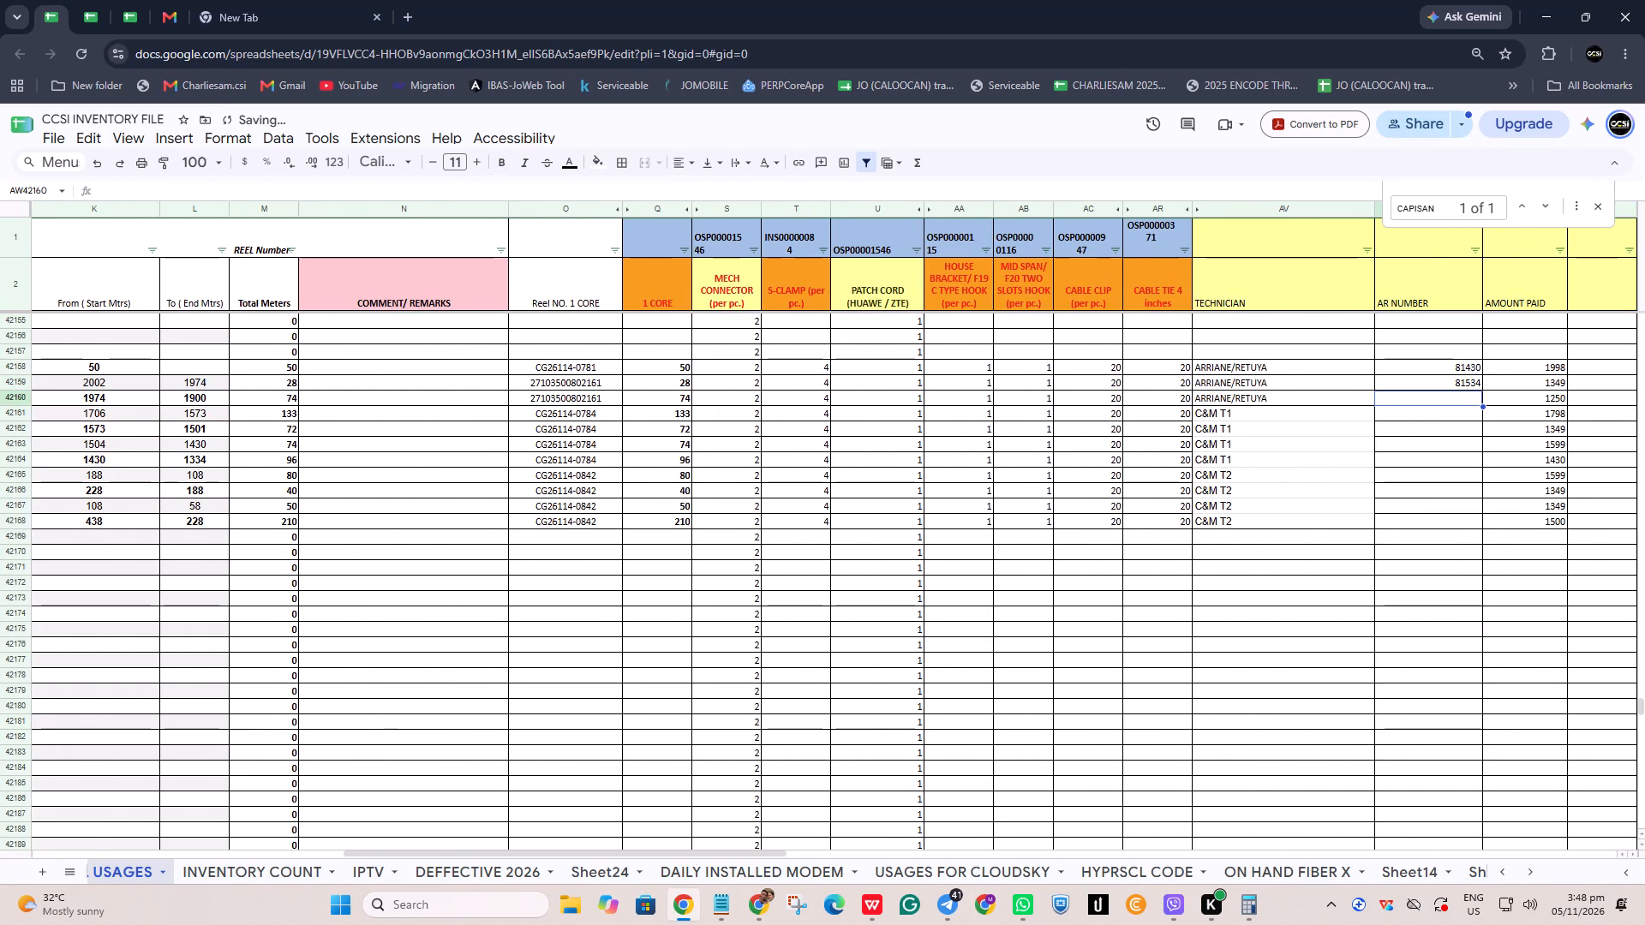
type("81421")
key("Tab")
Review the modem, meter, reel and 1 CORE entries of the third BRAVO record in row 42160.
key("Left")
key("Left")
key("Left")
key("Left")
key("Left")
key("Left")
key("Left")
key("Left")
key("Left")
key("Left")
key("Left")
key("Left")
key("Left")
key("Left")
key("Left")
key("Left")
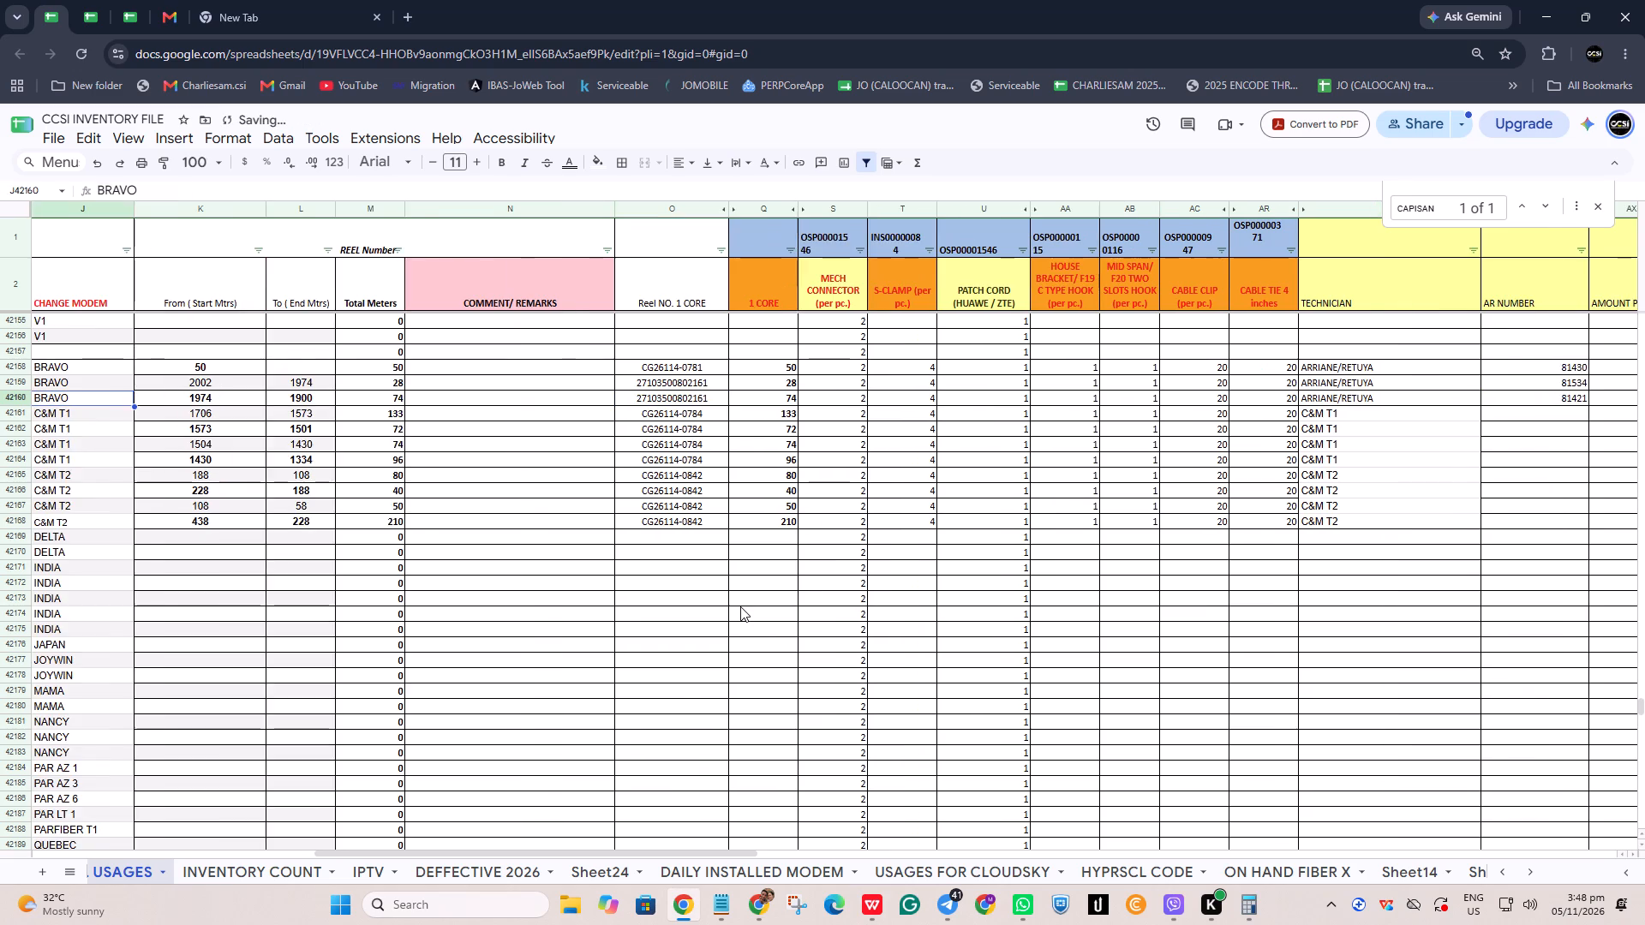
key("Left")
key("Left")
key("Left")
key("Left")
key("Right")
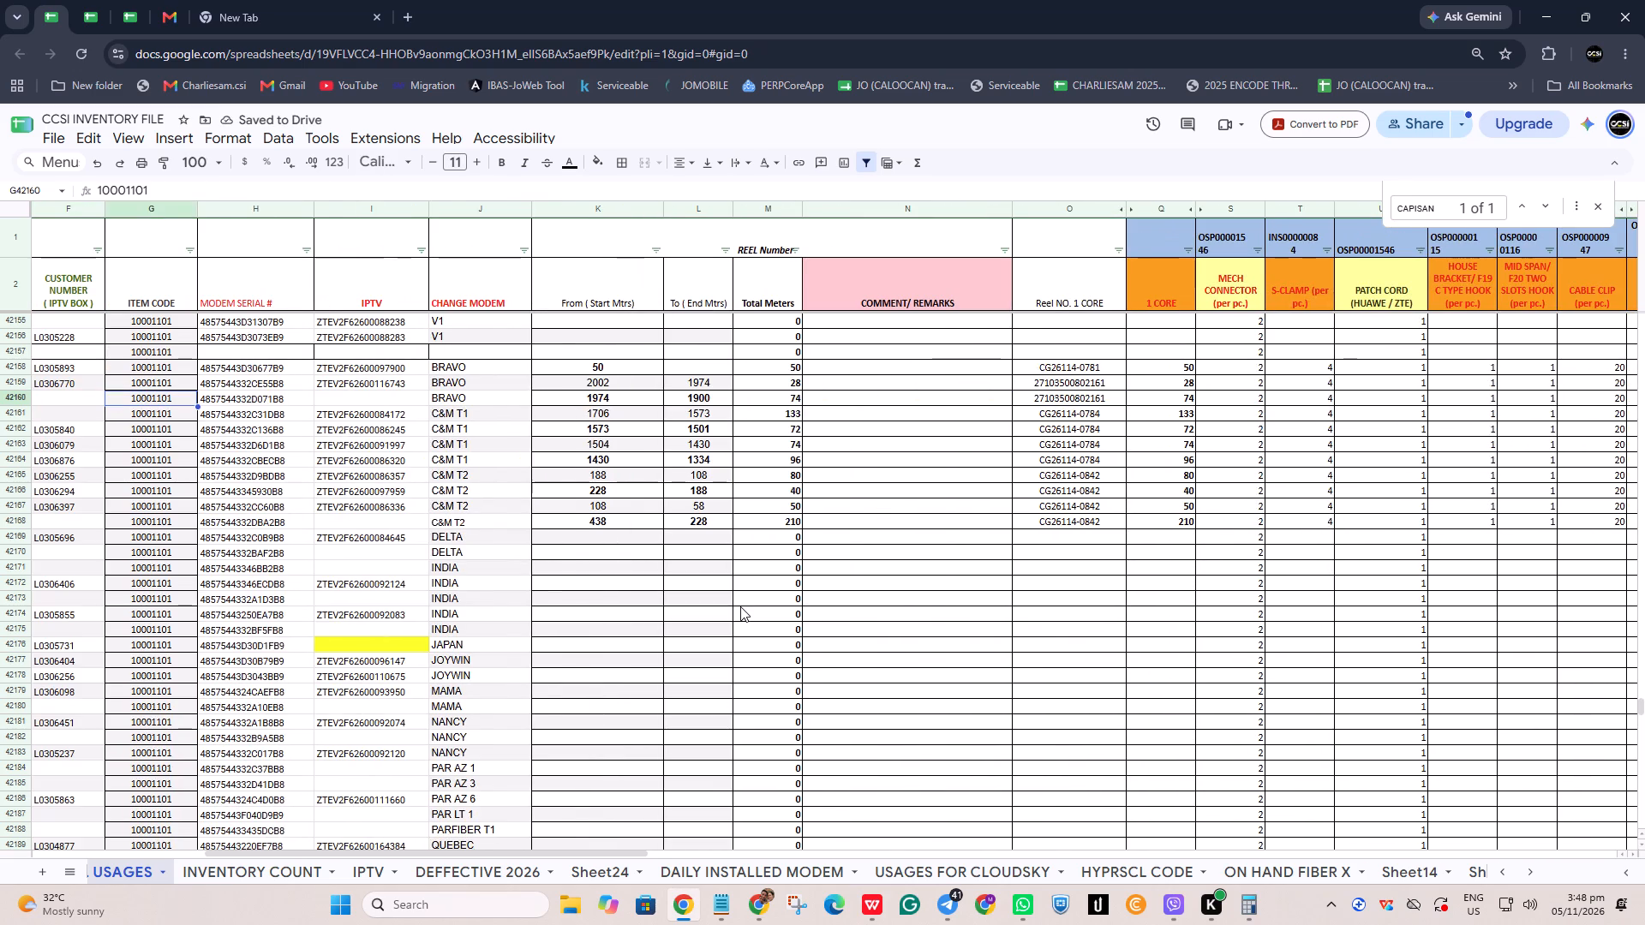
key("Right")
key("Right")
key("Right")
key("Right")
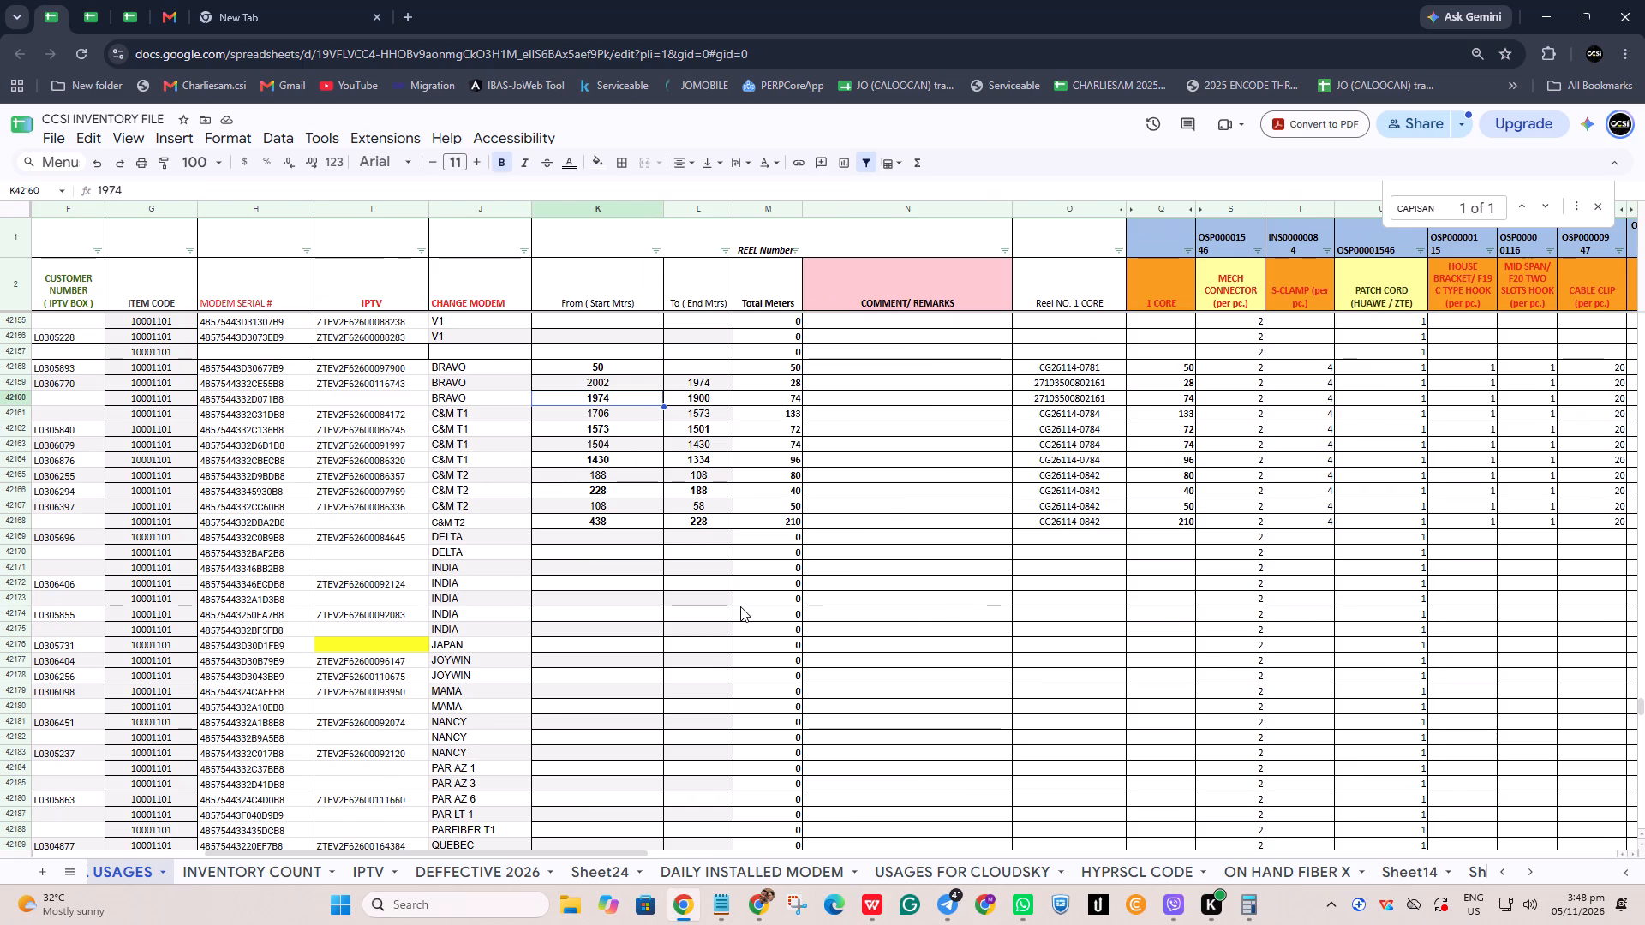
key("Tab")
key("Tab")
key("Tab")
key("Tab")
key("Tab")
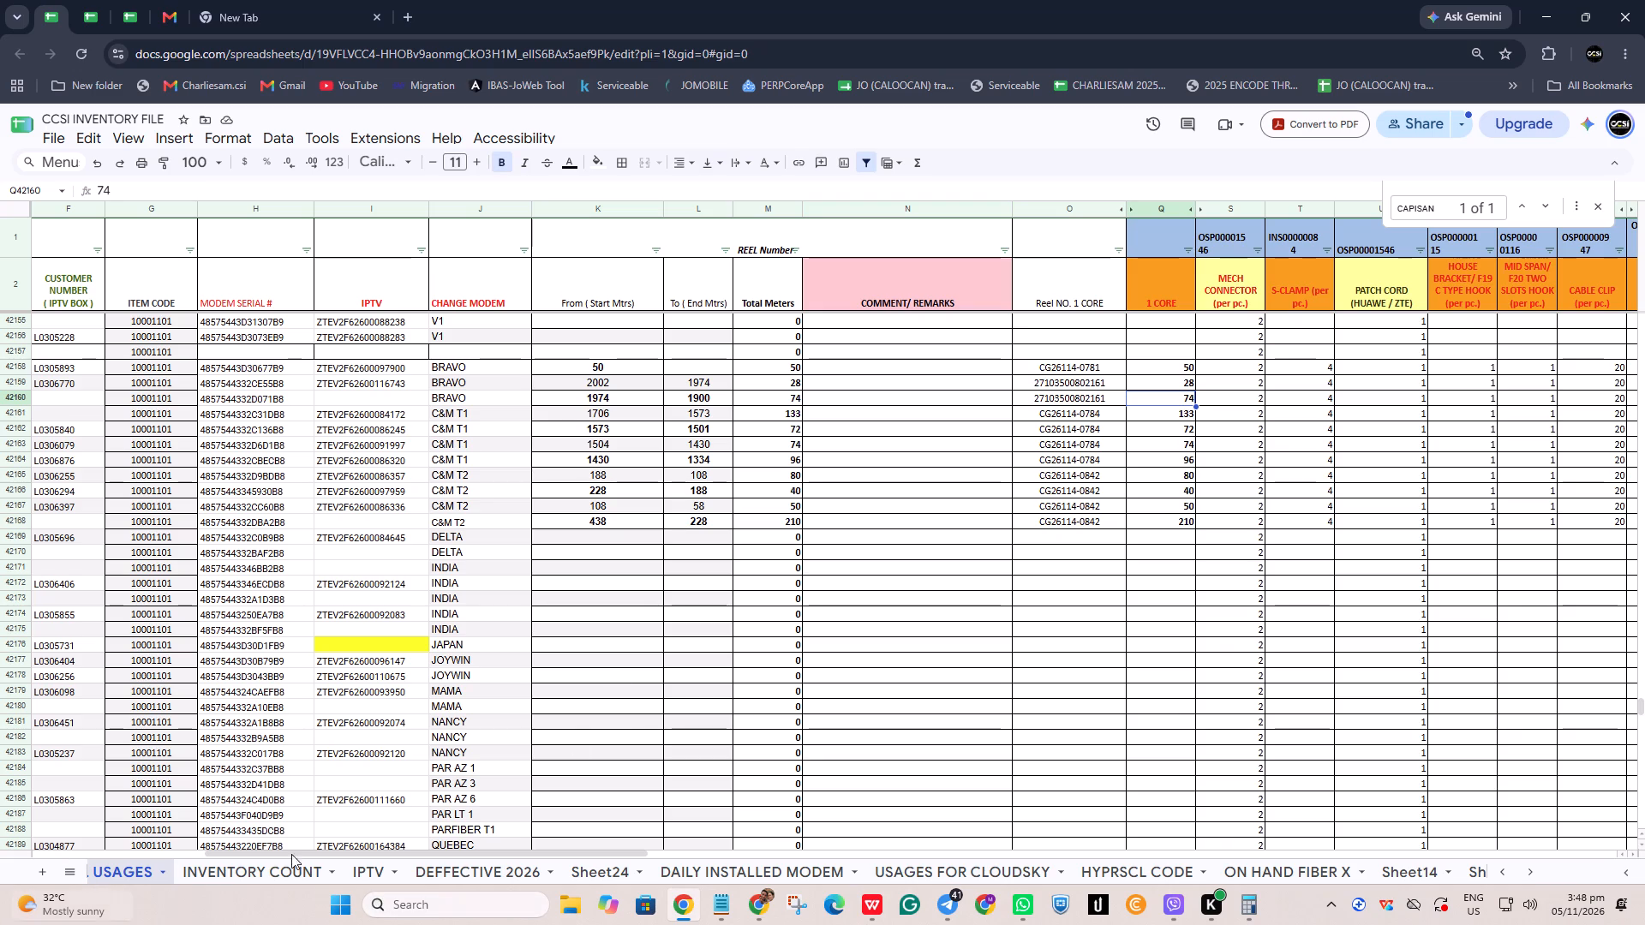
Enter a start meter of 1050 and an end meter of 800 for the second ROMEO record in row 42191.
left_click(670, 648)
scroll(670, 648, "down", 3)
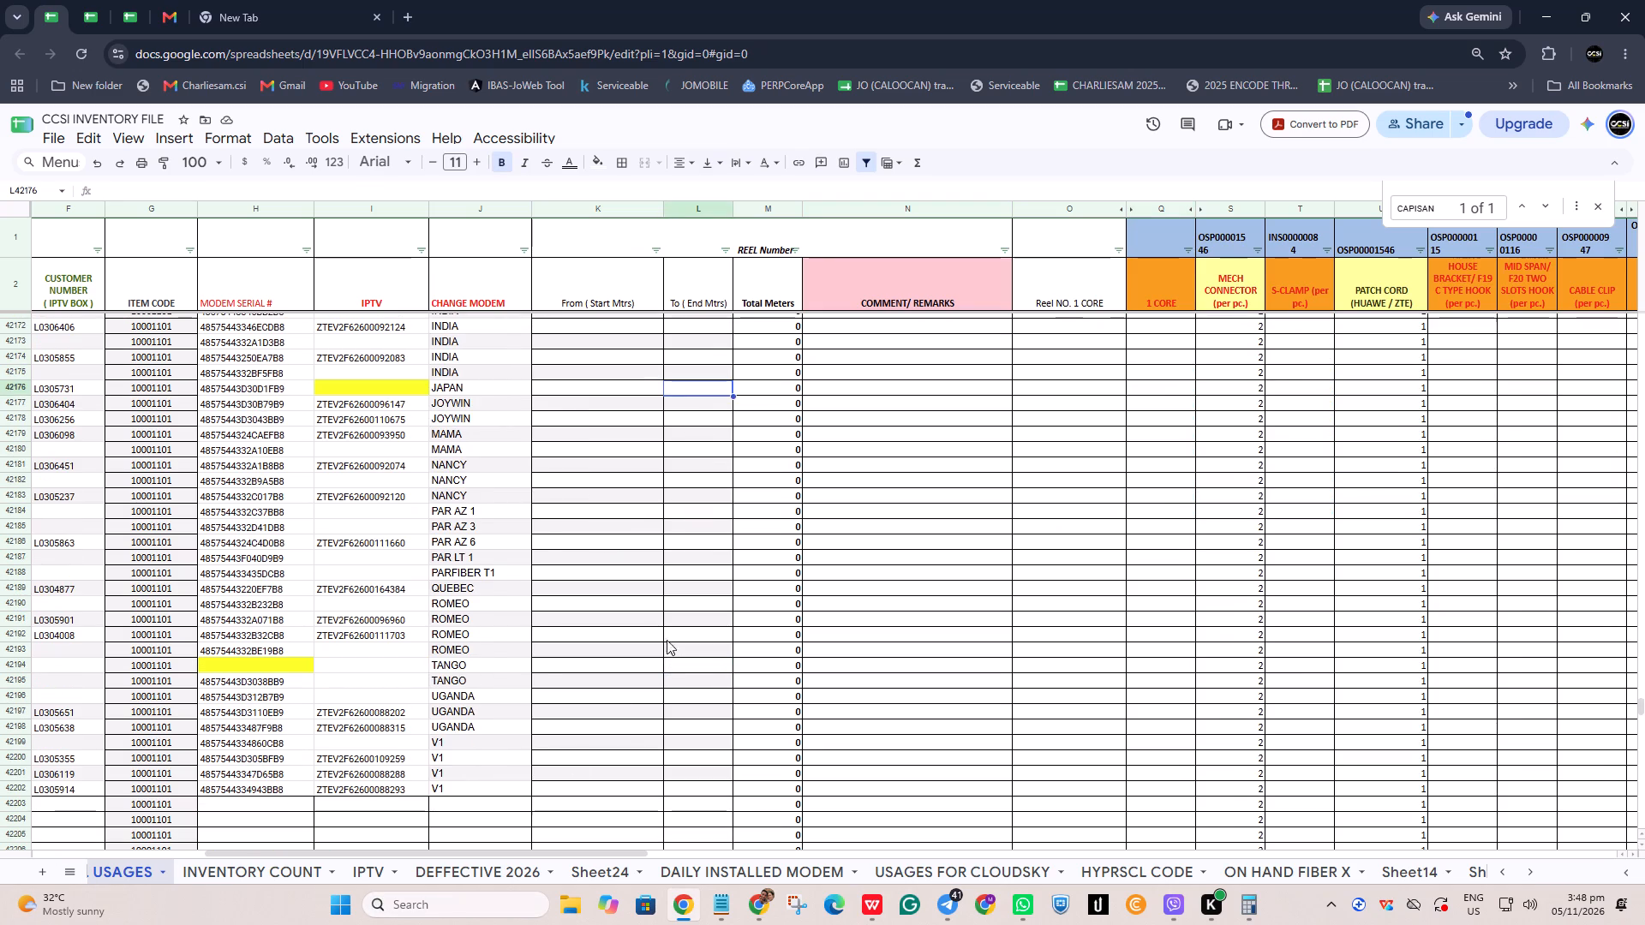
left_click(558, 651)
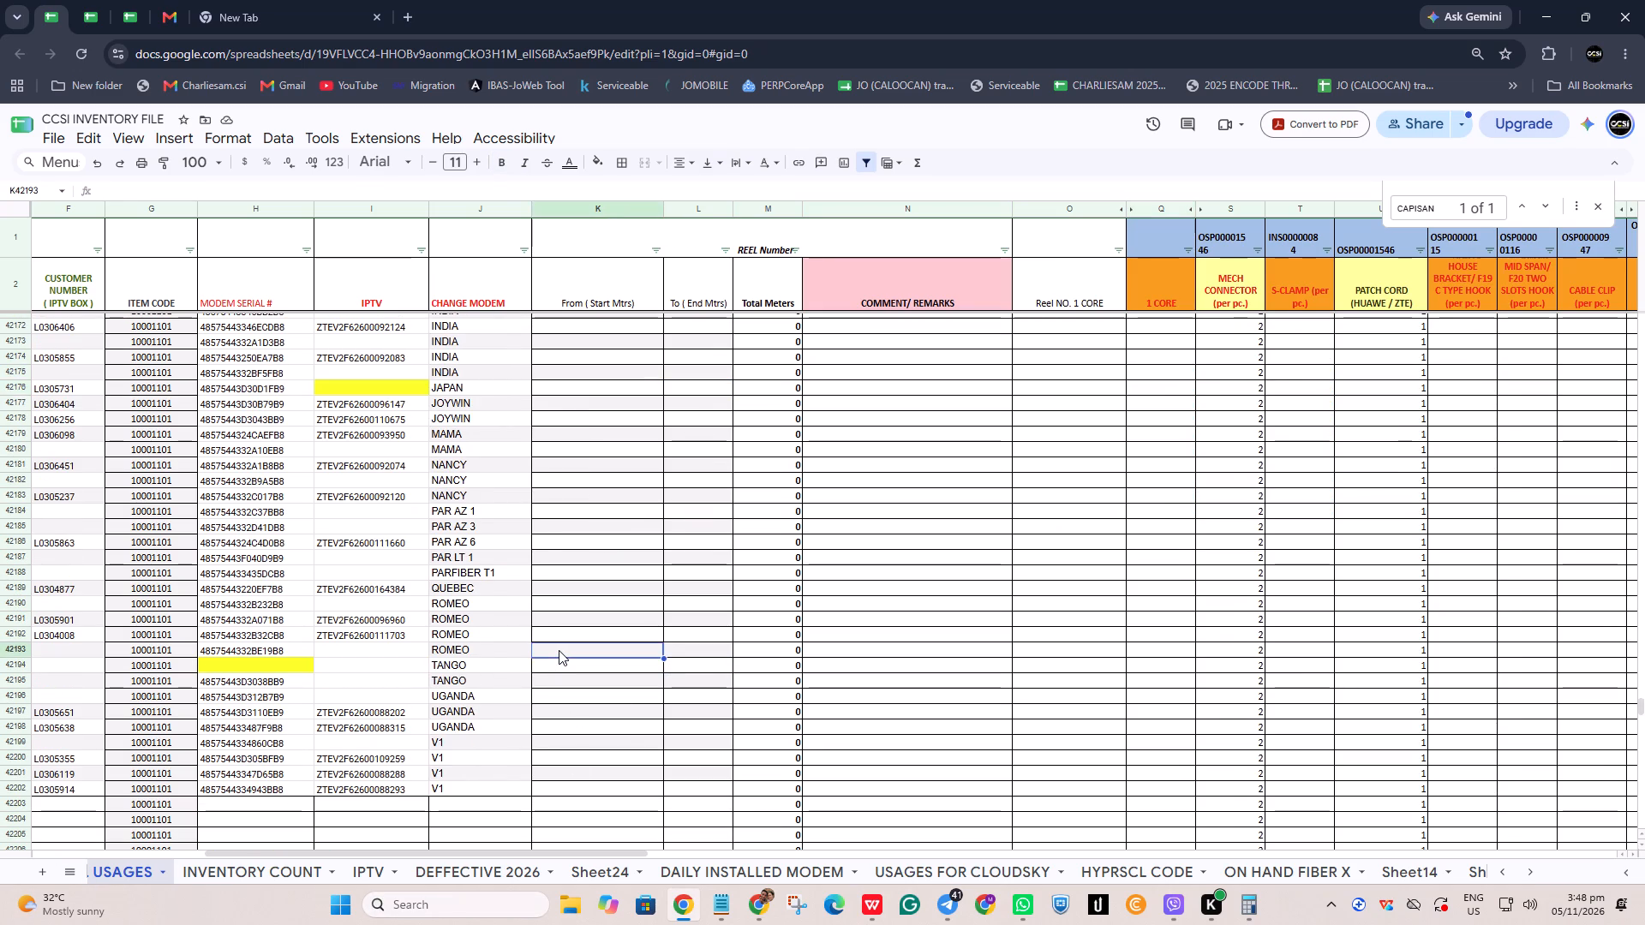
key("Left")
key("Left")
key("Up")
key("Up")
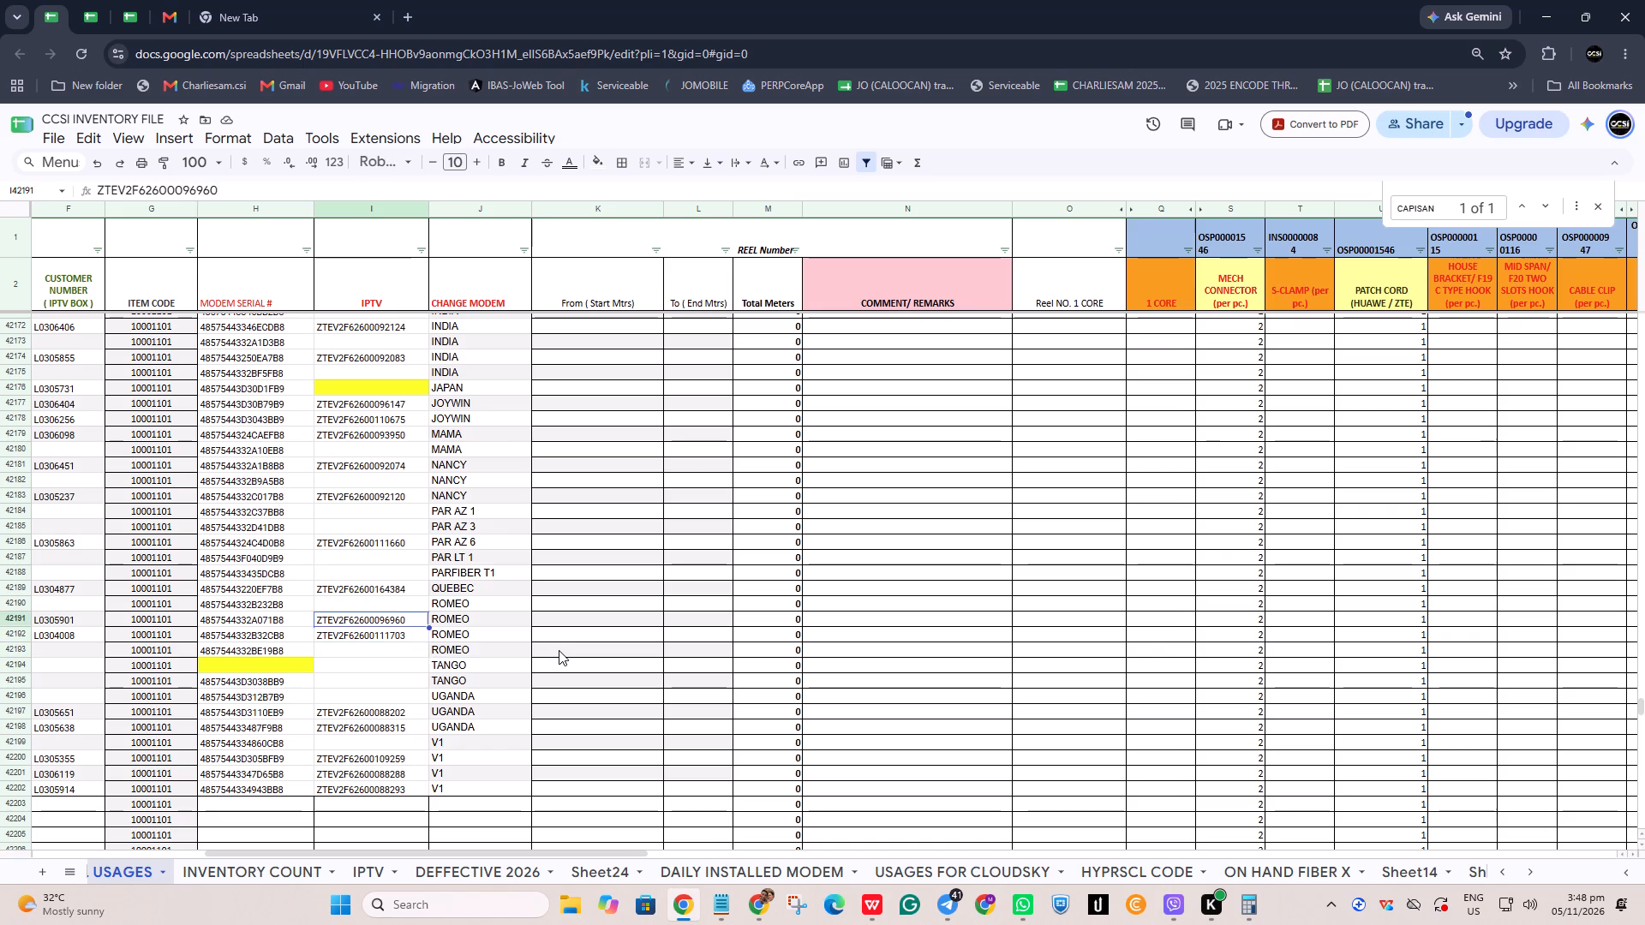
key("Up")
key("Left")
key("Left")
key("Left")
key("Left")
key("Left")
key("Left")
key("Left")
key("Left")
key("Left")
key("Left")
key("Left")
key("Left")
key("Left")
key("Right")
key("Right")
key("Right")
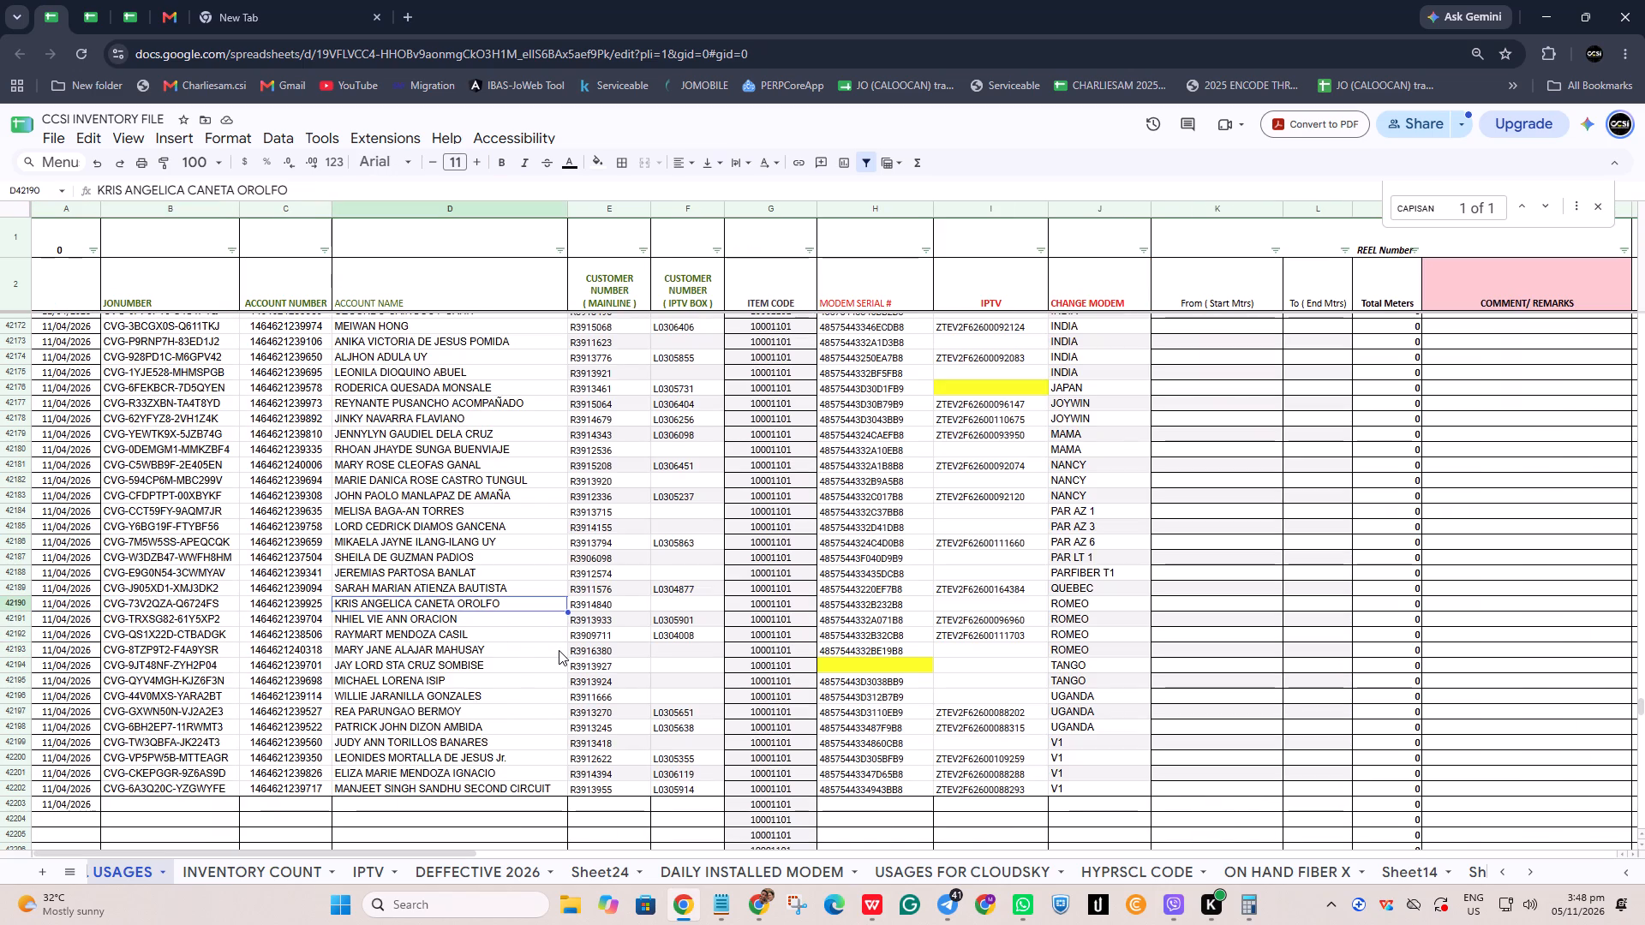
key("Down")
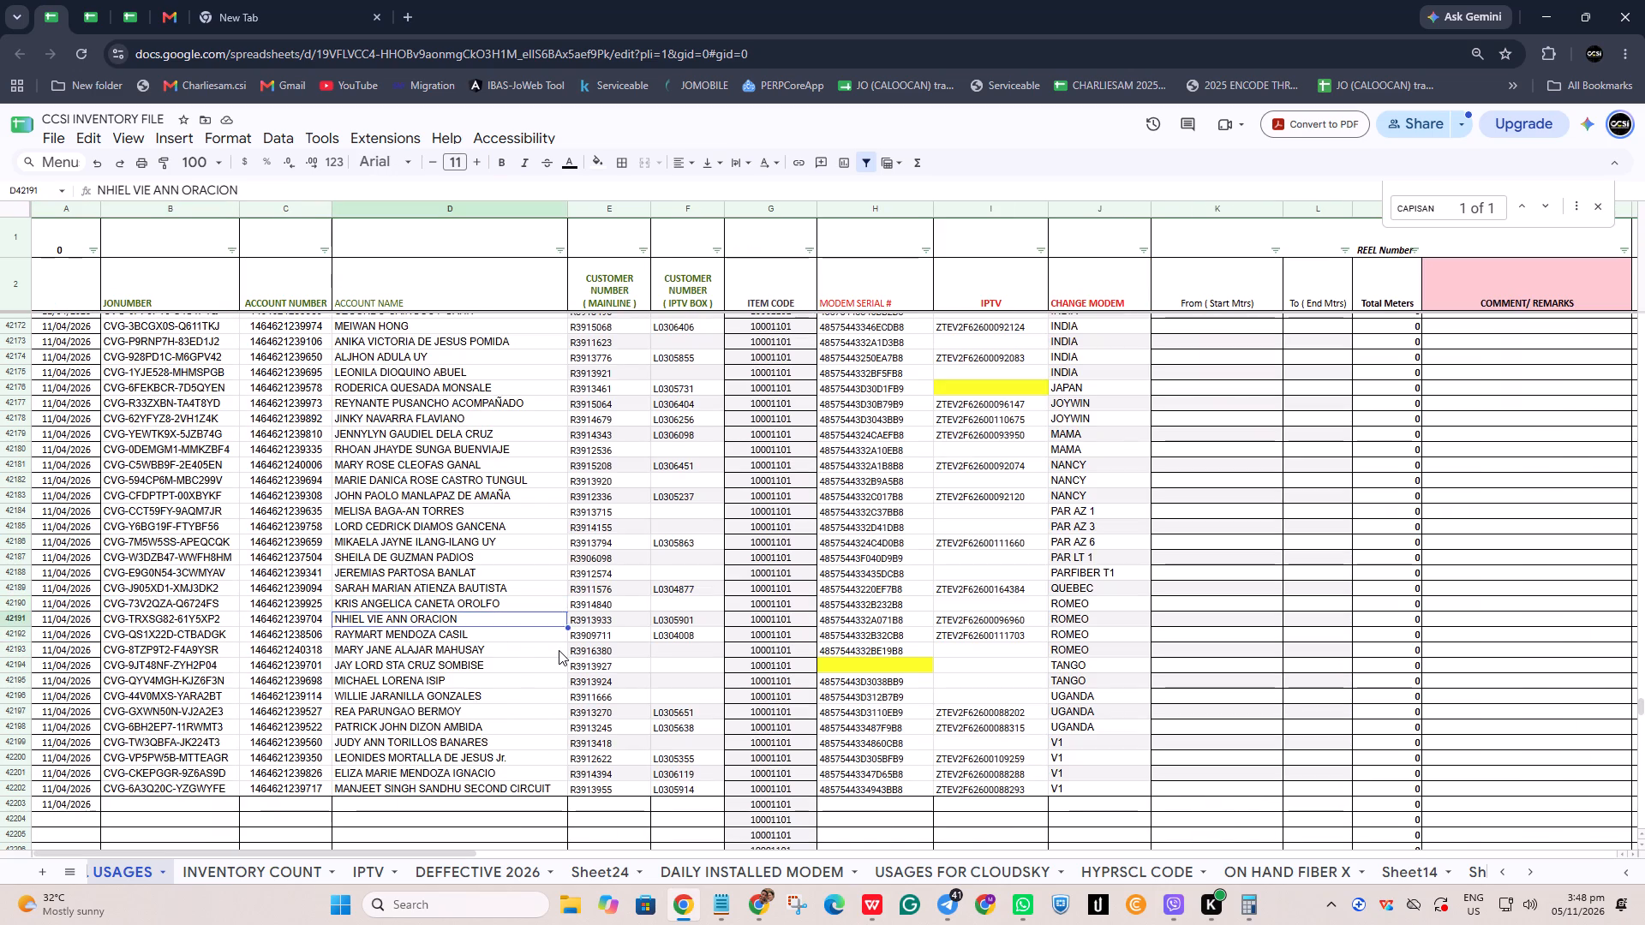
key("Tab")
key("Tab")
key("Tab")
key("Tab")
key("Tab")
key("Tab")
key("Tab")
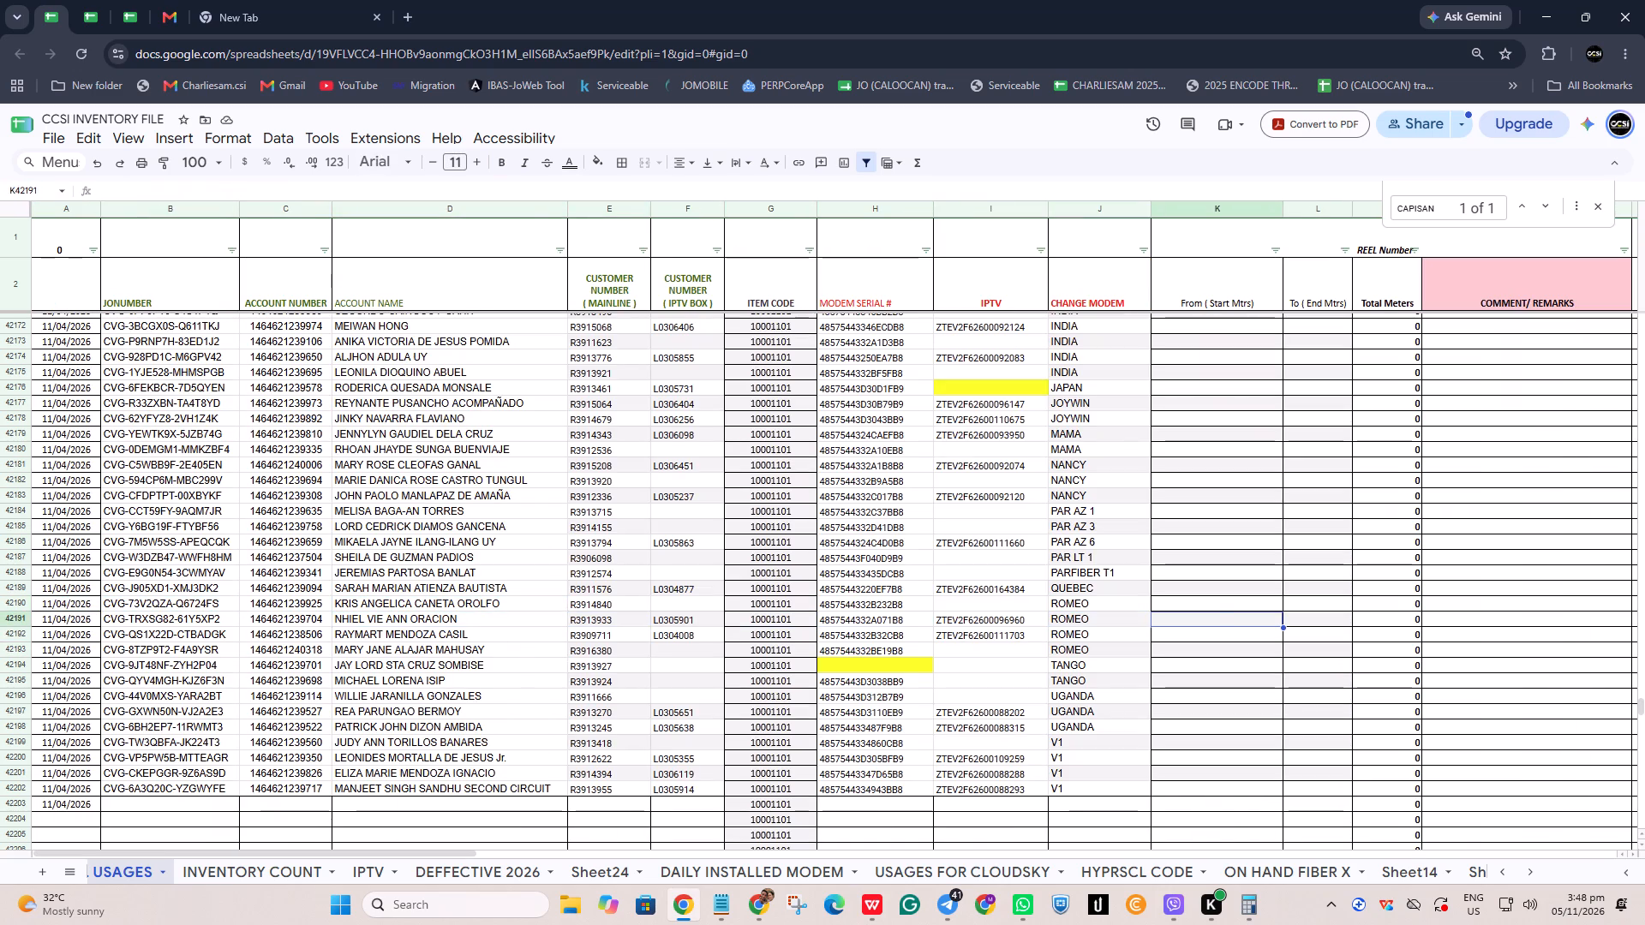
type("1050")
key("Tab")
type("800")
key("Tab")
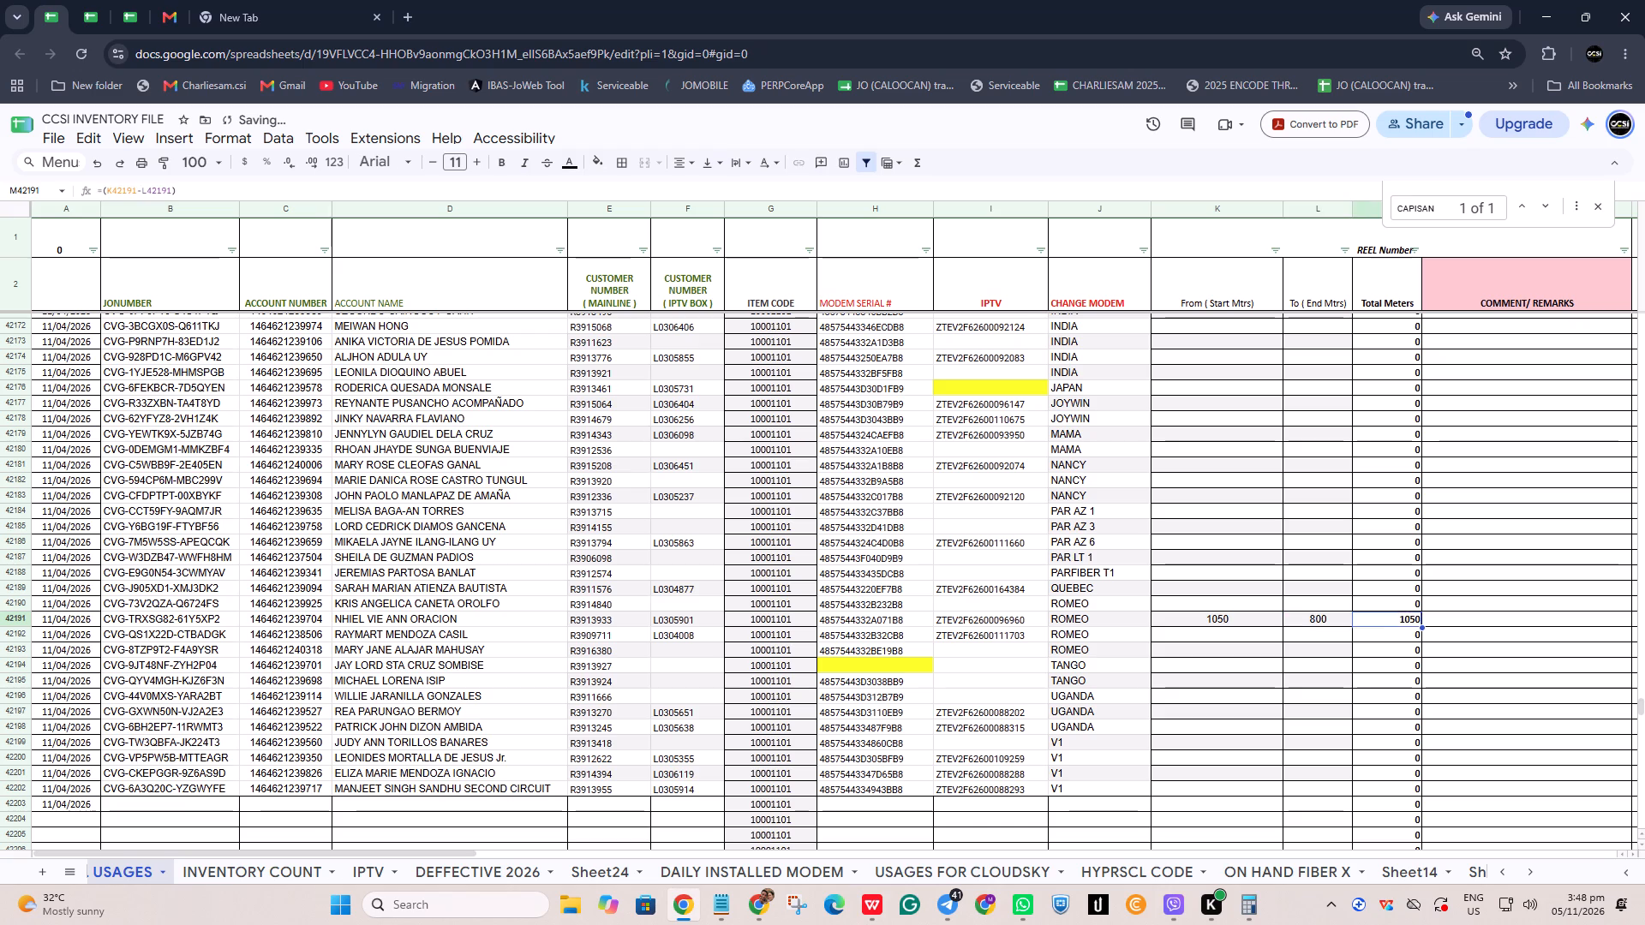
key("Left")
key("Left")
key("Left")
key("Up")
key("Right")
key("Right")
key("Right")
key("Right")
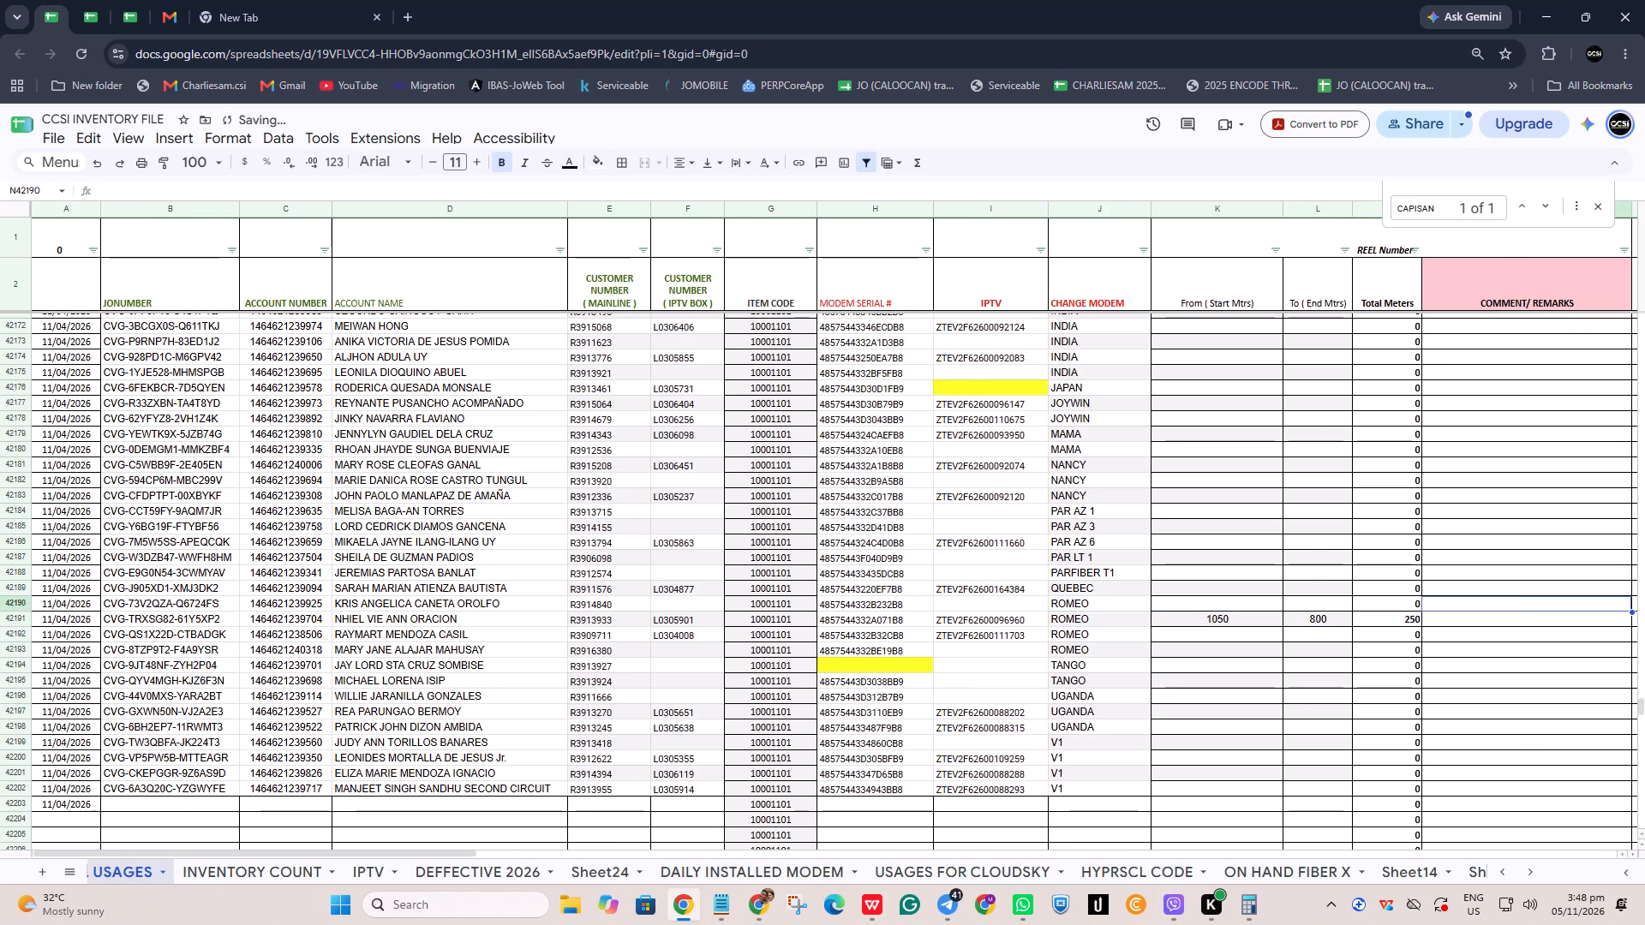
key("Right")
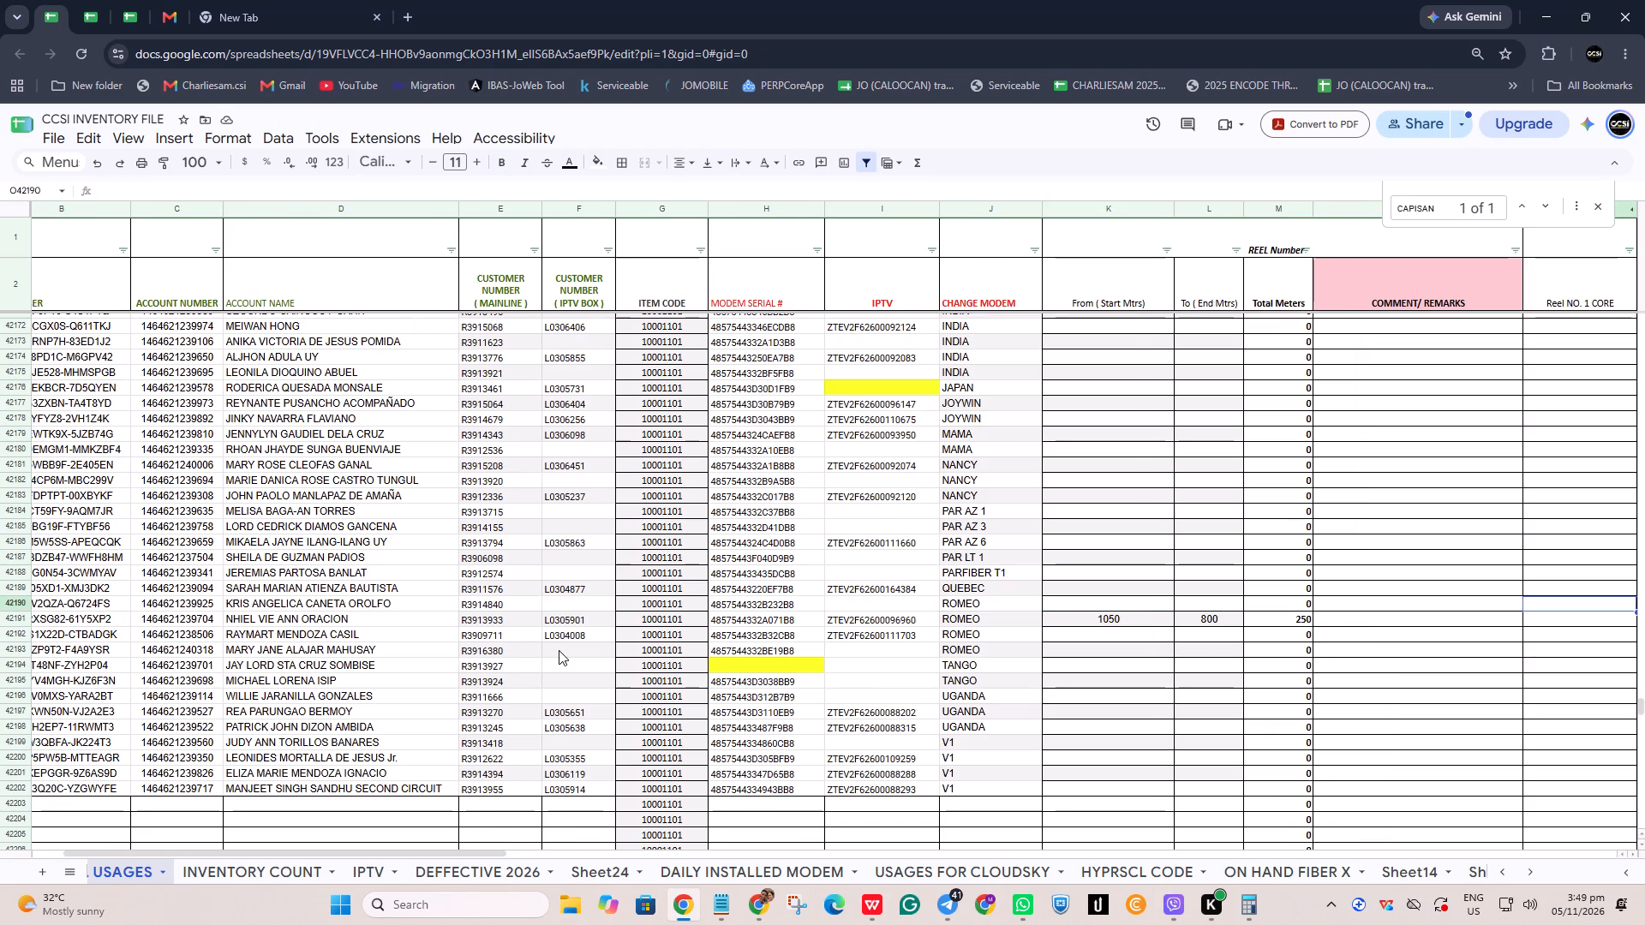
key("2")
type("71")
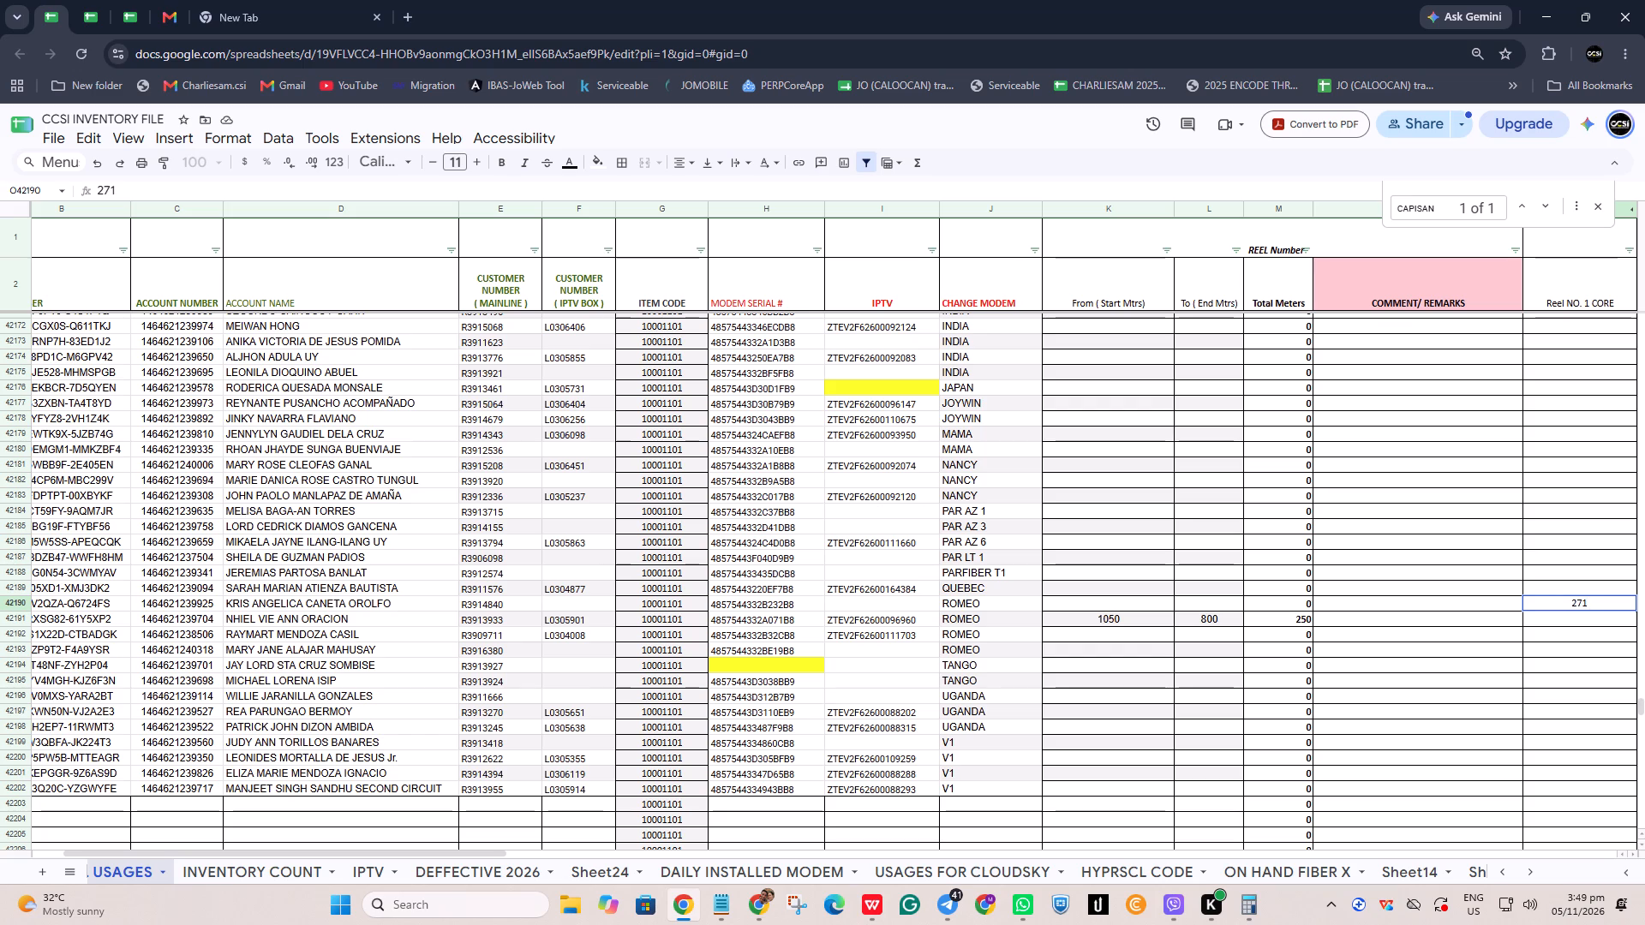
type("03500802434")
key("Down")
Copy the reel number from row 42190 to the other three ROMEO records in rows 42191 to 42193.
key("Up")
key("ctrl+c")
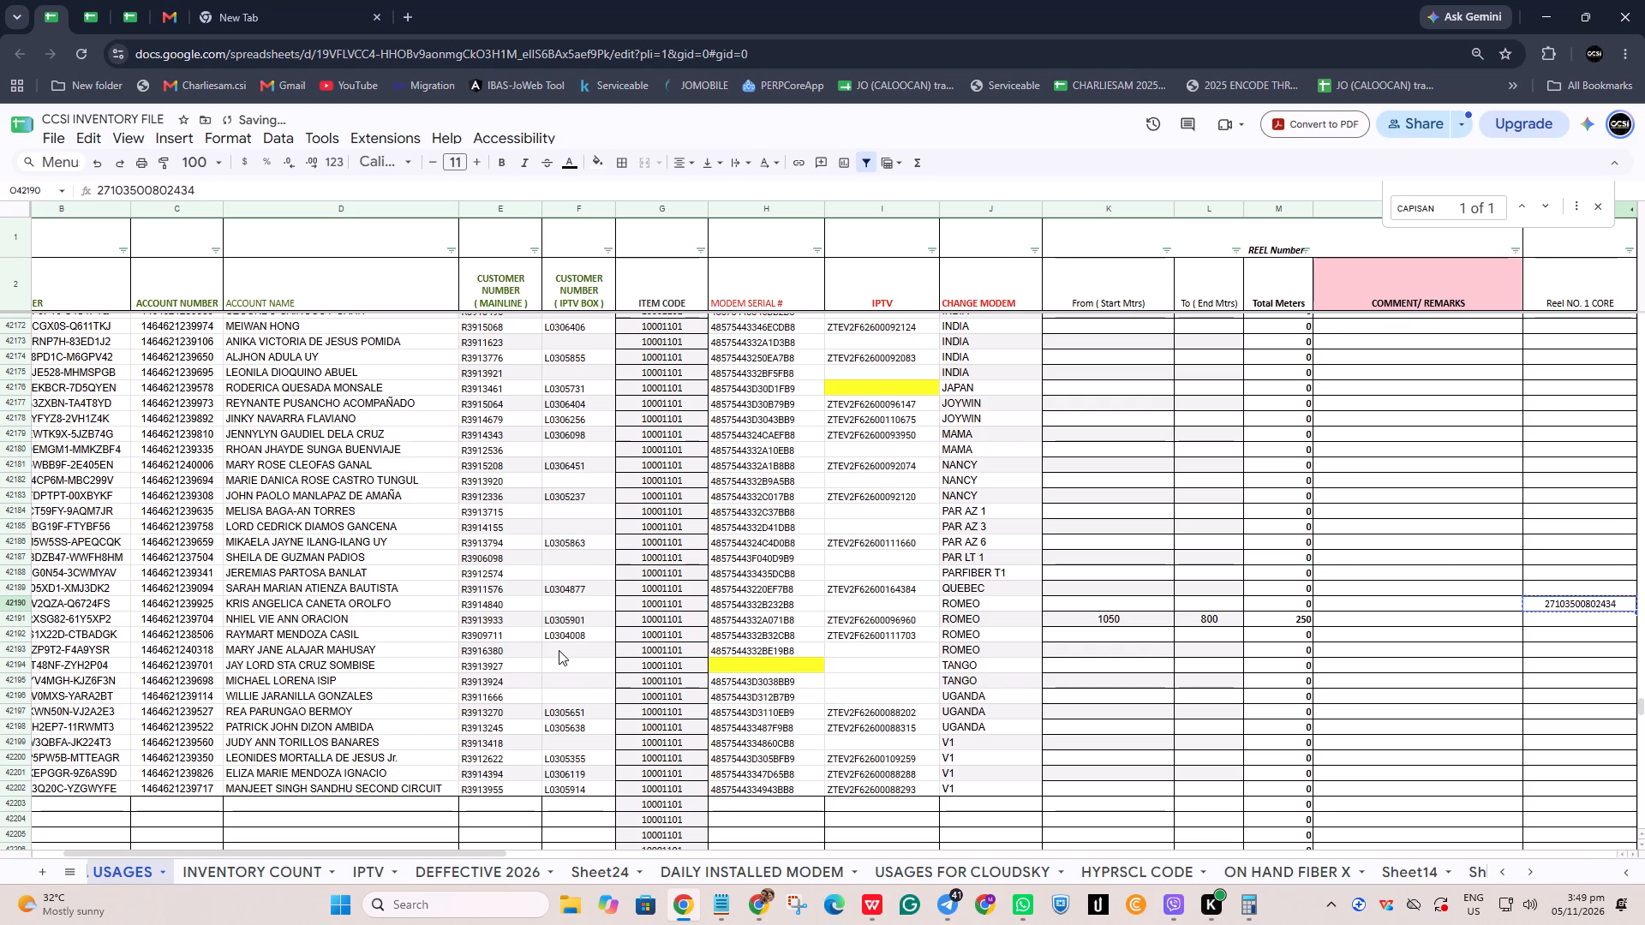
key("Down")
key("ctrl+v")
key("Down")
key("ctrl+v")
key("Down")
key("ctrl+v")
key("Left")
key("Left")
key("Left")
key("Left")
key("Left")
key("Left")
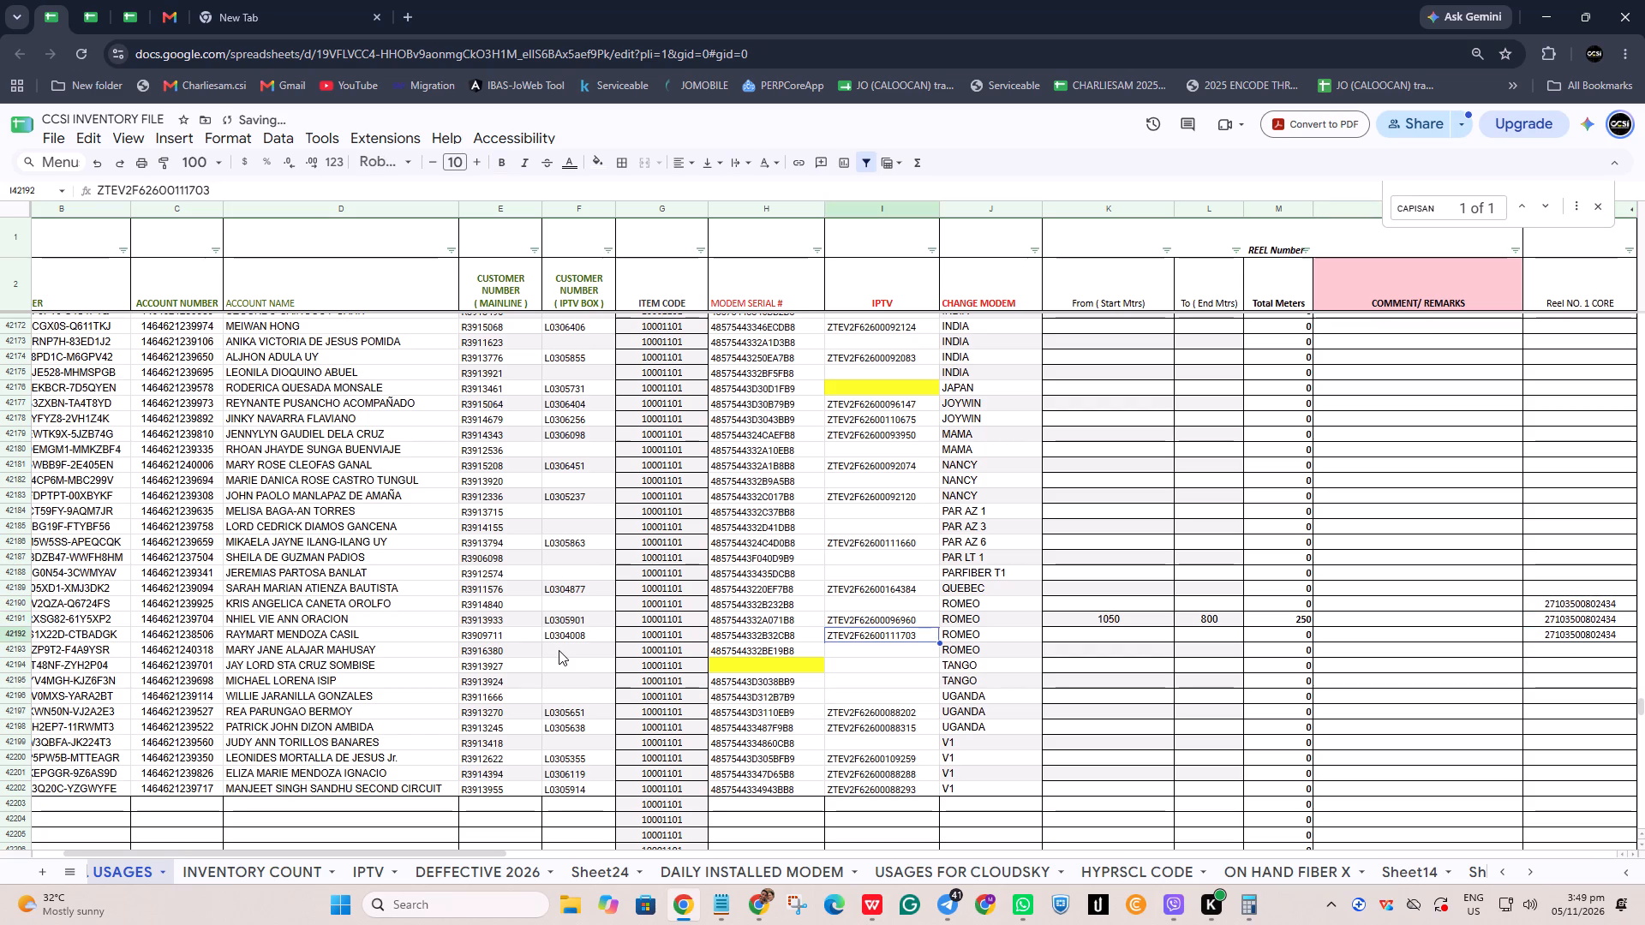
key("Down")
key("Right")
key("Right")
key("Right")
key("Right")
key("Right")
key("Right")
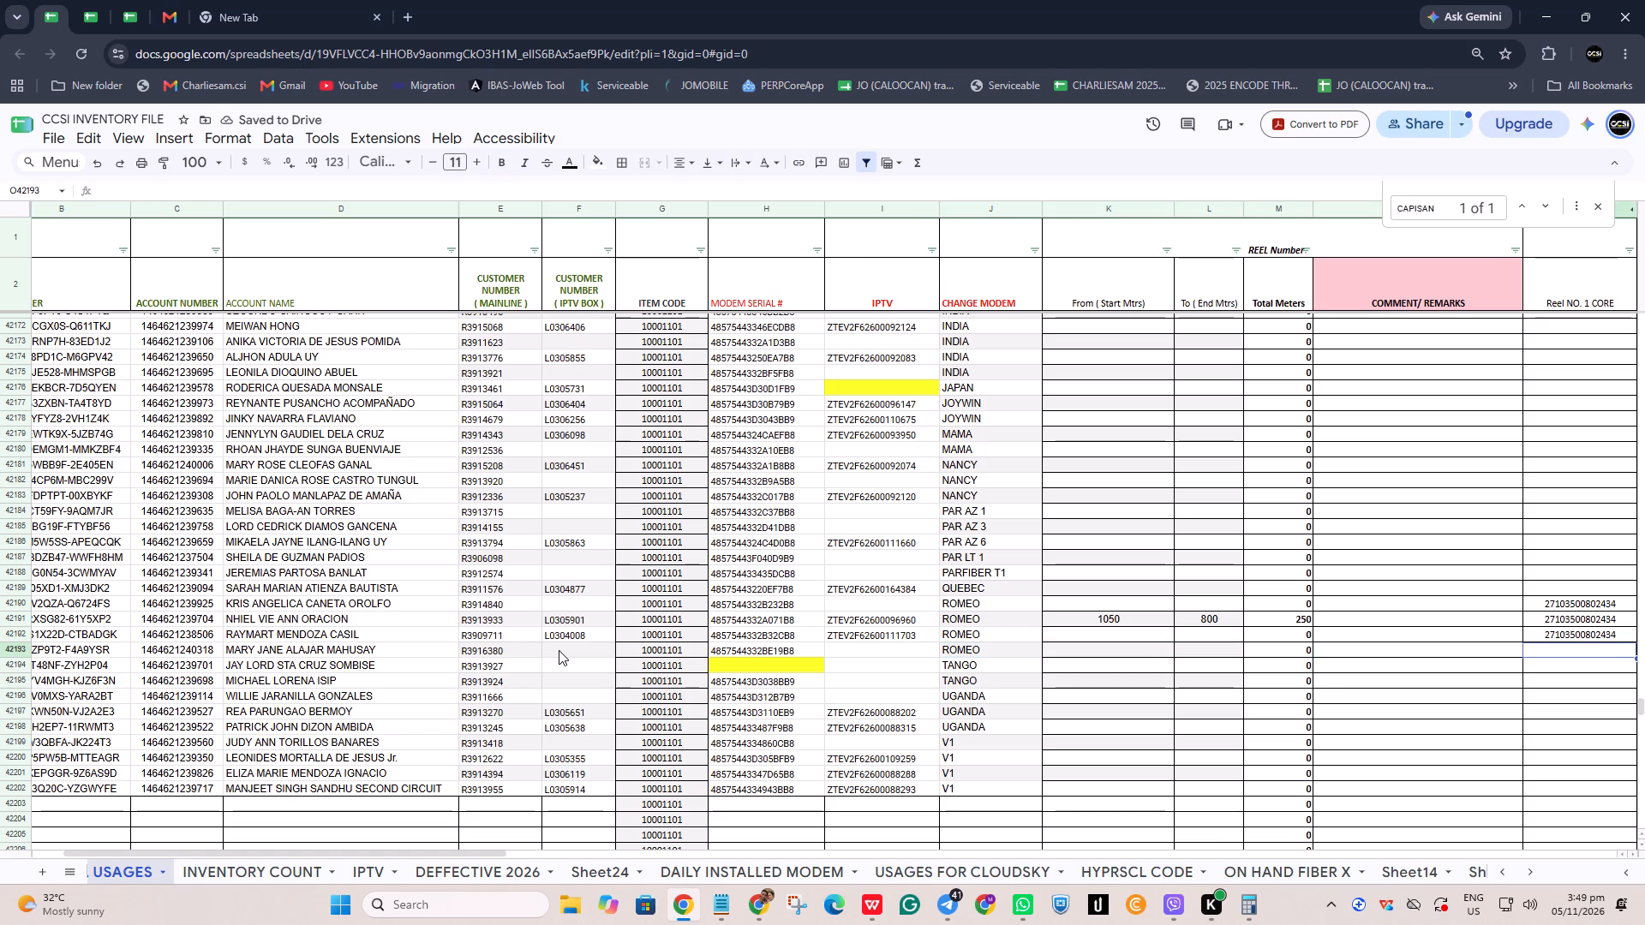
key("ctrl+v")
Enter a 1 CORE usage of 250 for the second ROMEO record in row 42191.
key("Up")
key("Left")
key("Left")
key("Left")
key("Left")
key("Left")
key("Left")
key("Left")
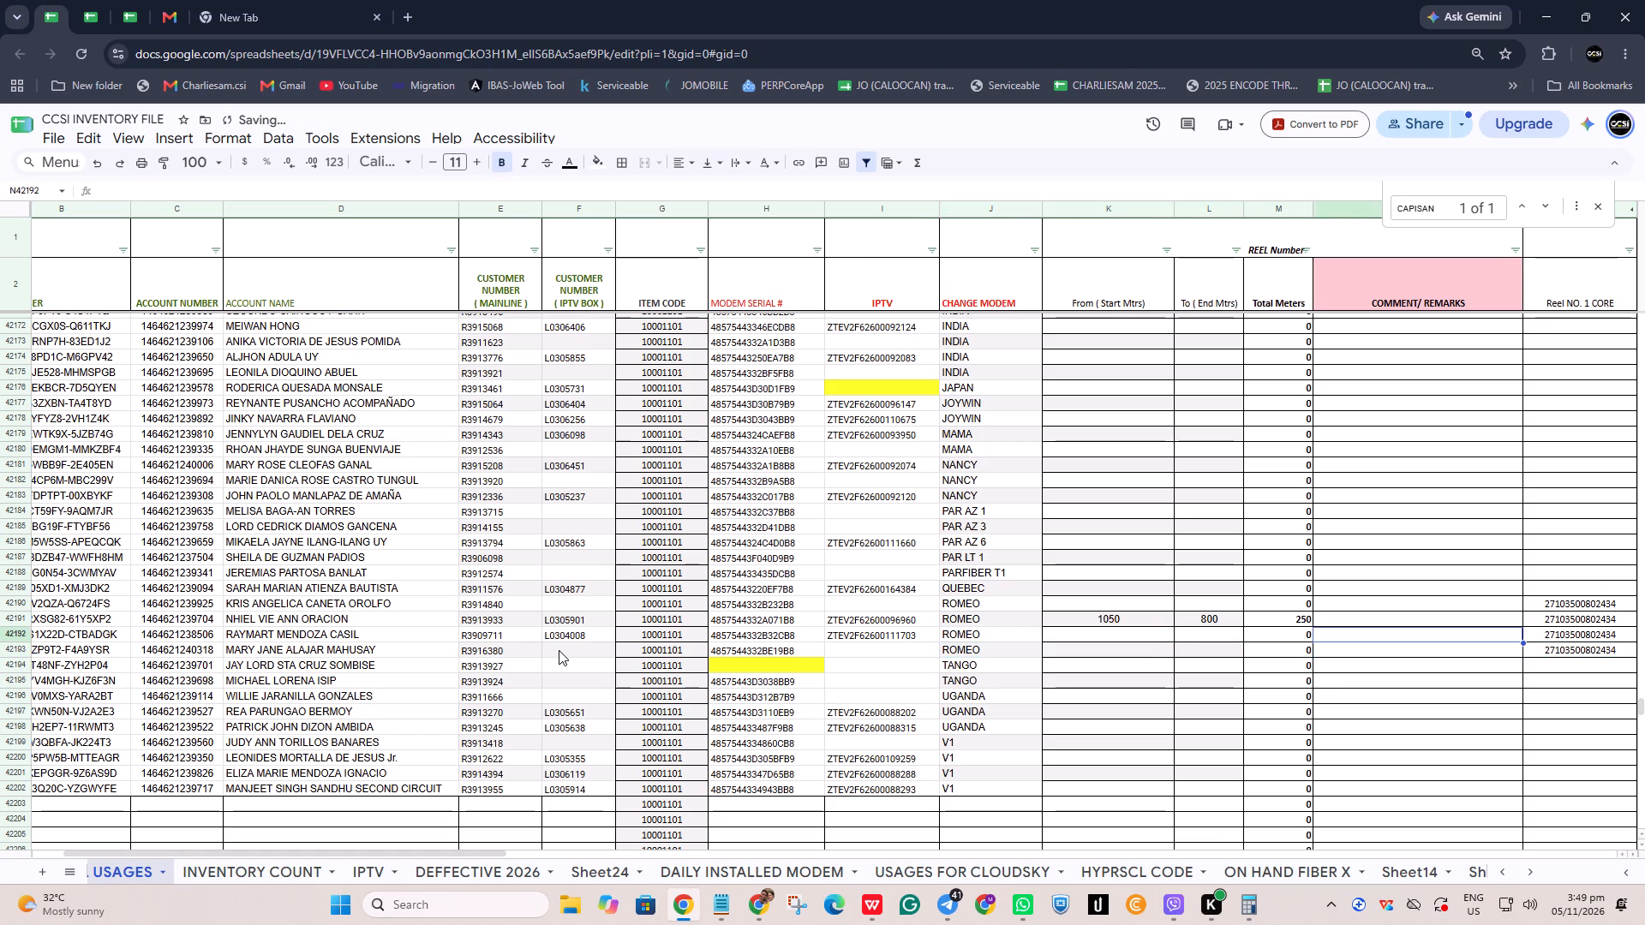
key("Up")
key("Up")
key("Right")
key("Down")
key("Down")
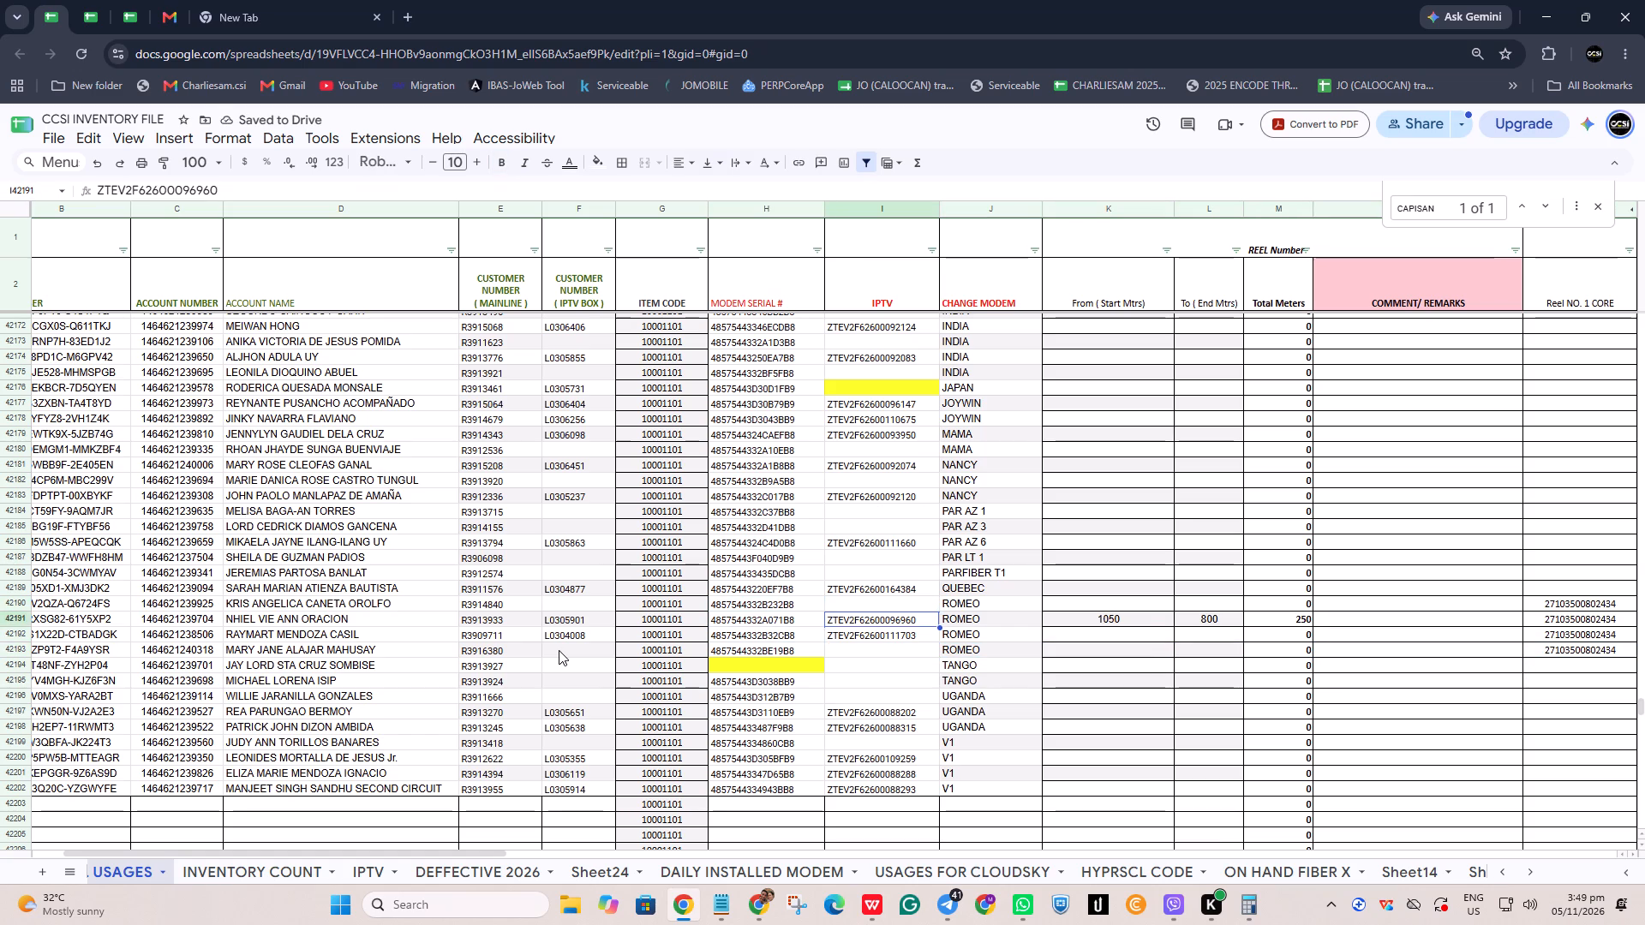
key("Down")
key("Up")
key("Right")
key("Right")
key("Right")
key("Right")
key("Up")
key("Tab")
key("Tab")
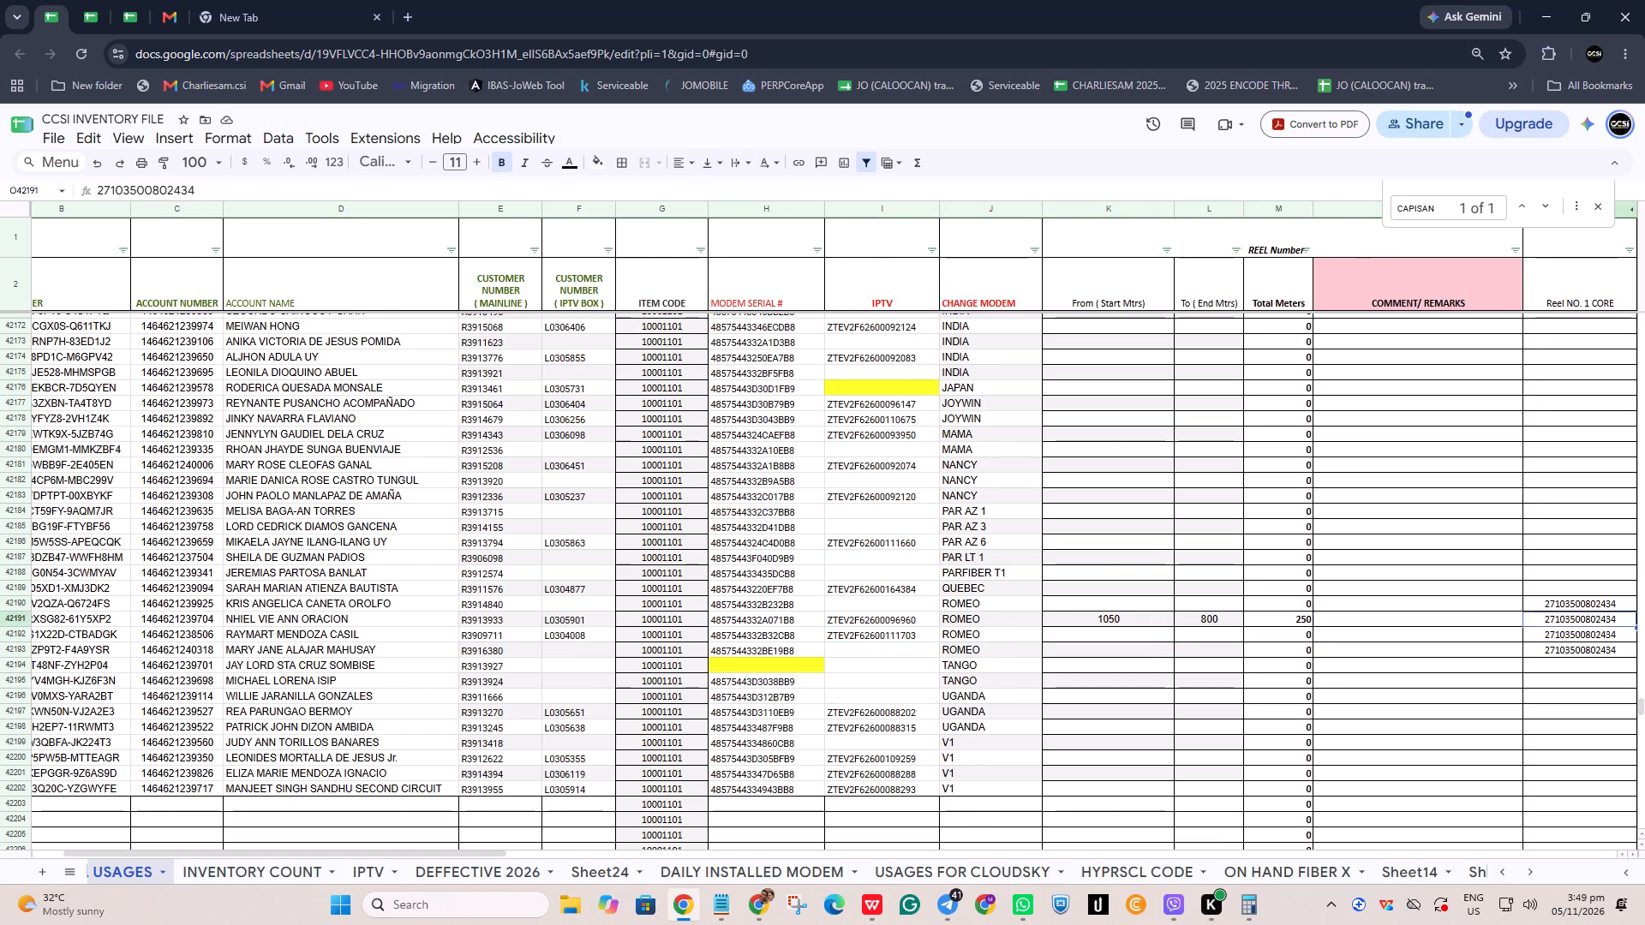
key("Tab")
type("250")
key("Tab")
Enter an S-clamp quantity of 8 for each of the four ROMEO records in rows 42190 to 42193.
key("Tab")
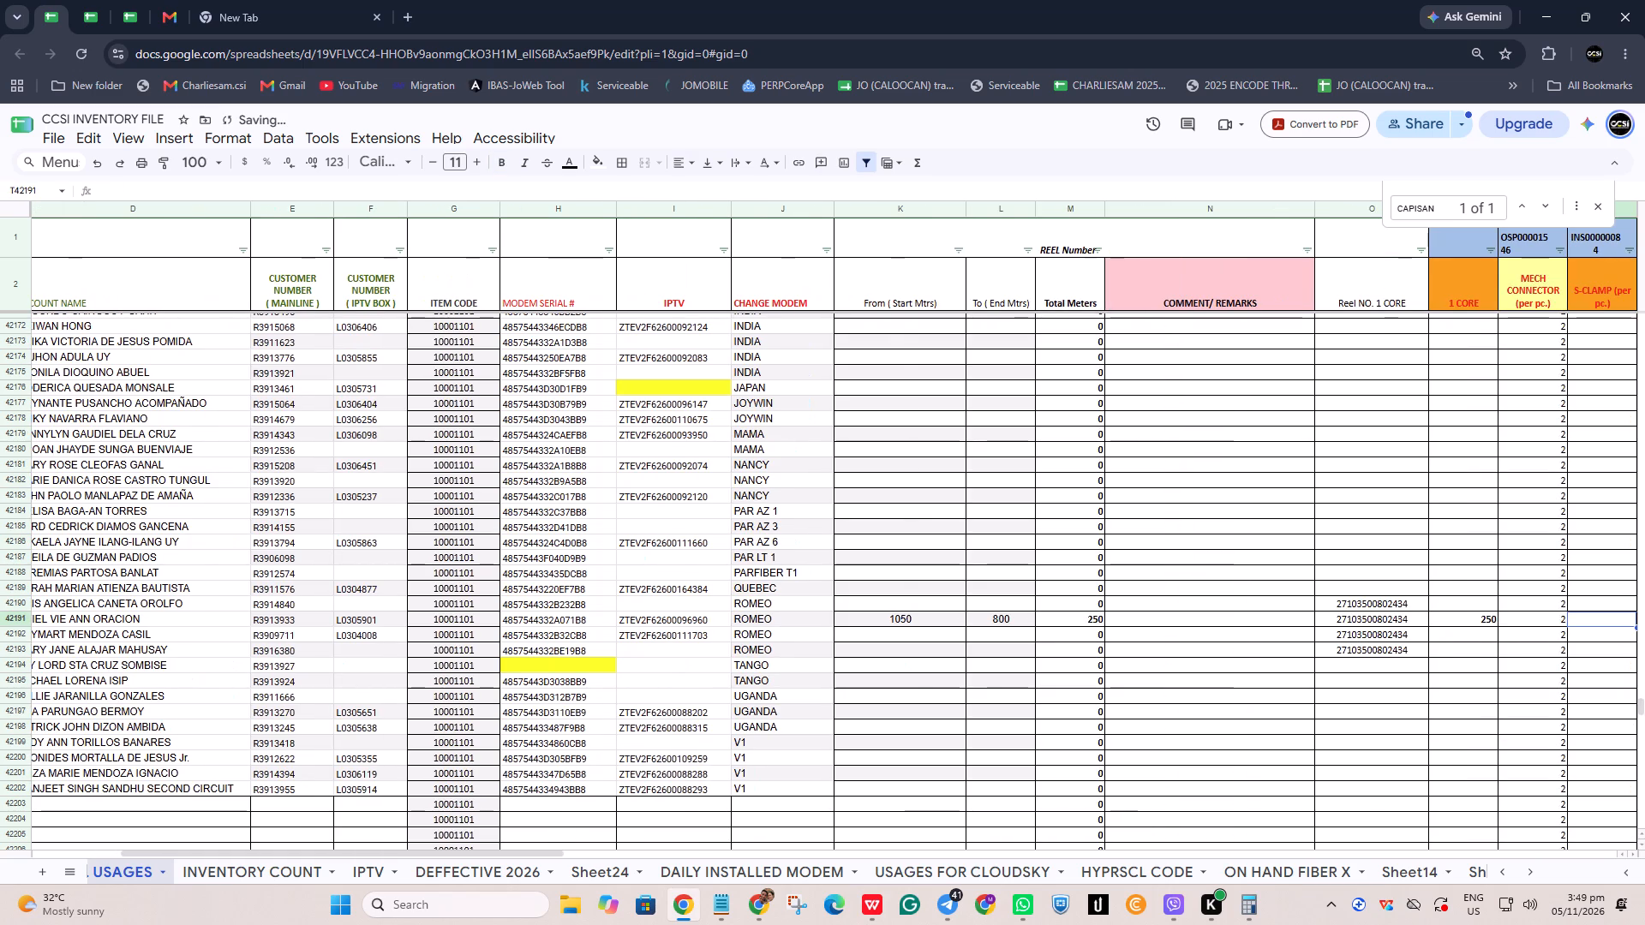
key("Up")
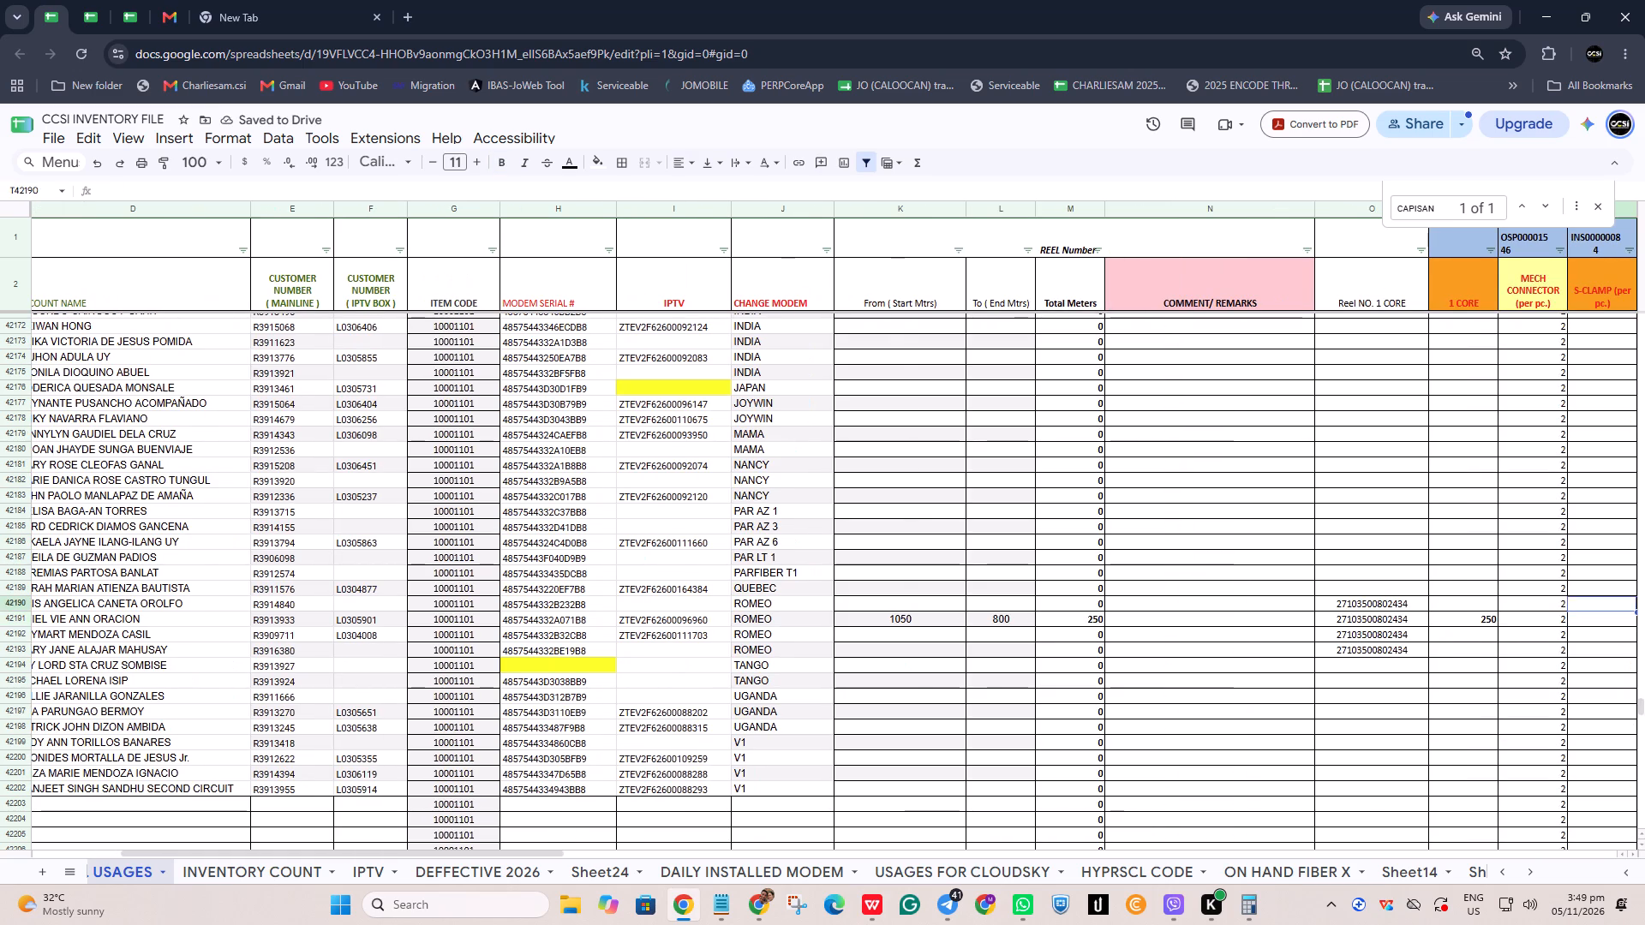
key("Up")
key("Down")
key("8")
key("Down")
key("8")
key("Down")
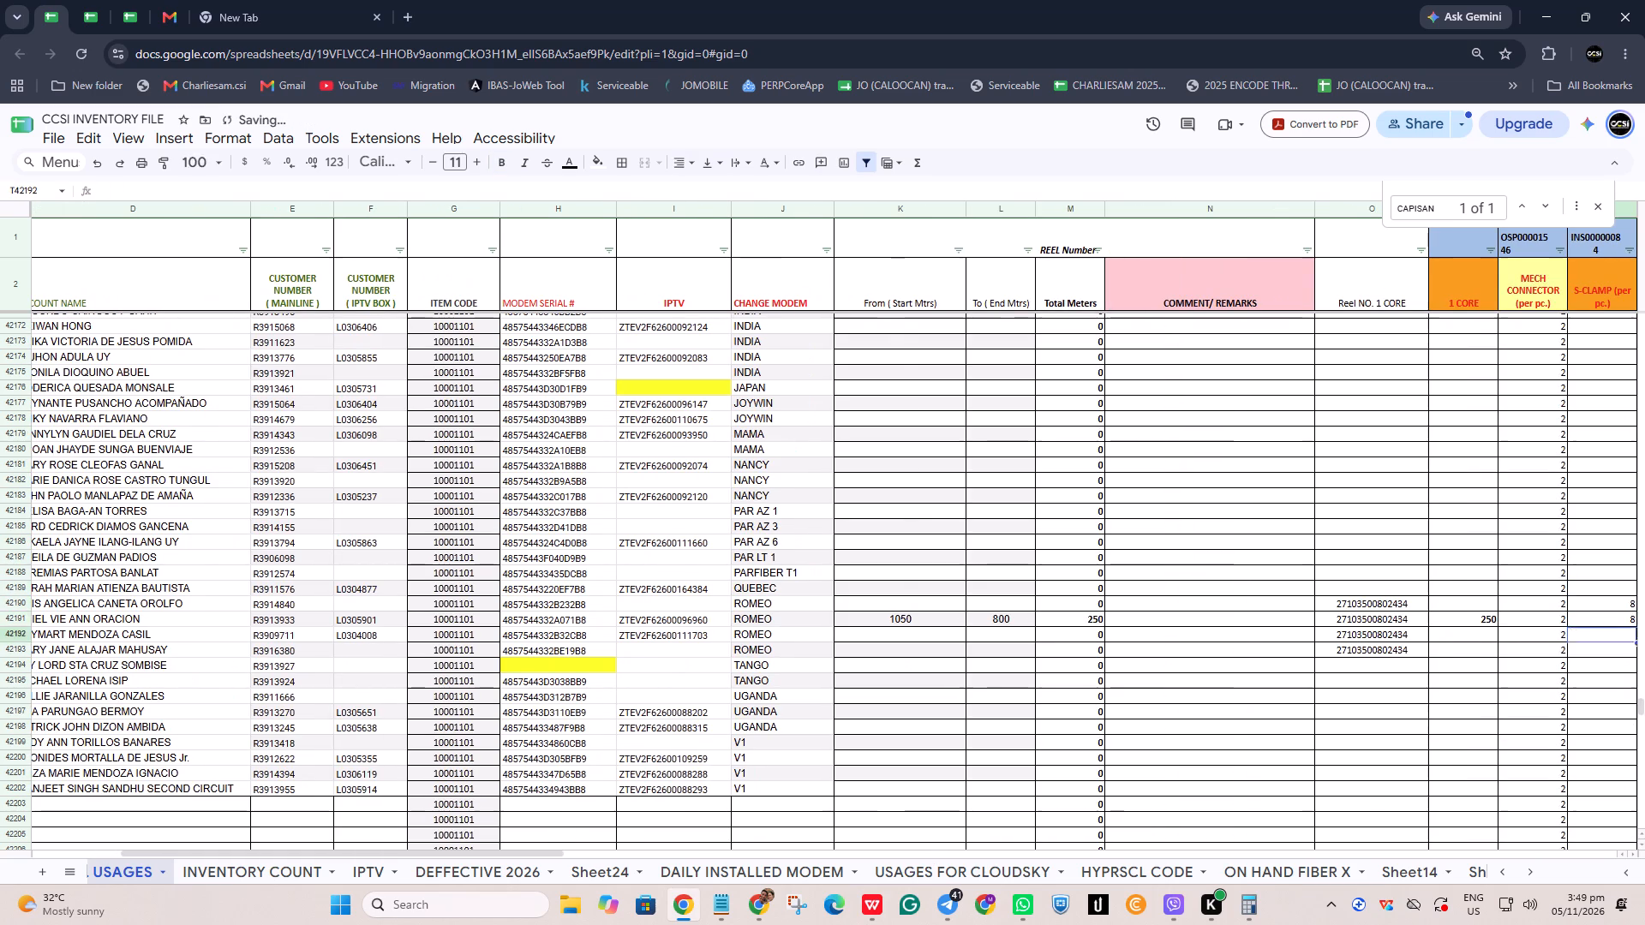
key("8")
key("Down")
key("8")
Enter a house bracket quantity of 1 for each of the four ROMEO records in rows 42190 to 42193.
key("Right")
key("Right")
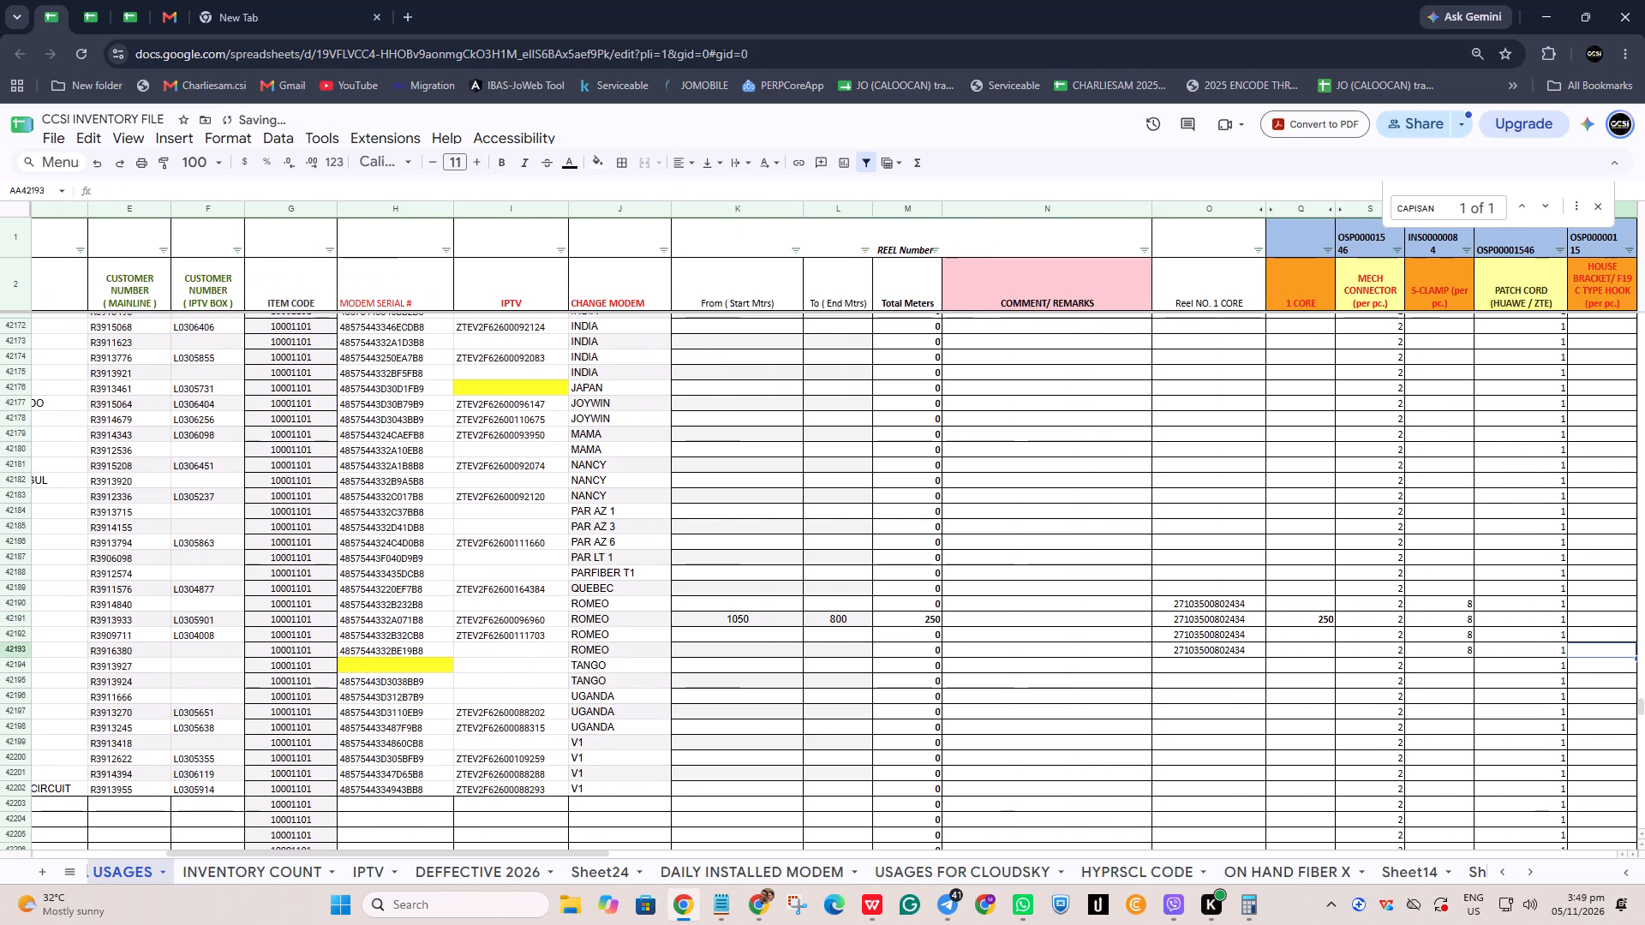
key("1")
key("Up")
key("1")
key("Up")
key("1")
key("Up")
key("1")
Enter a mid span quantity of 1 for each of the four ROMEO records in rows 42190 to 42193.
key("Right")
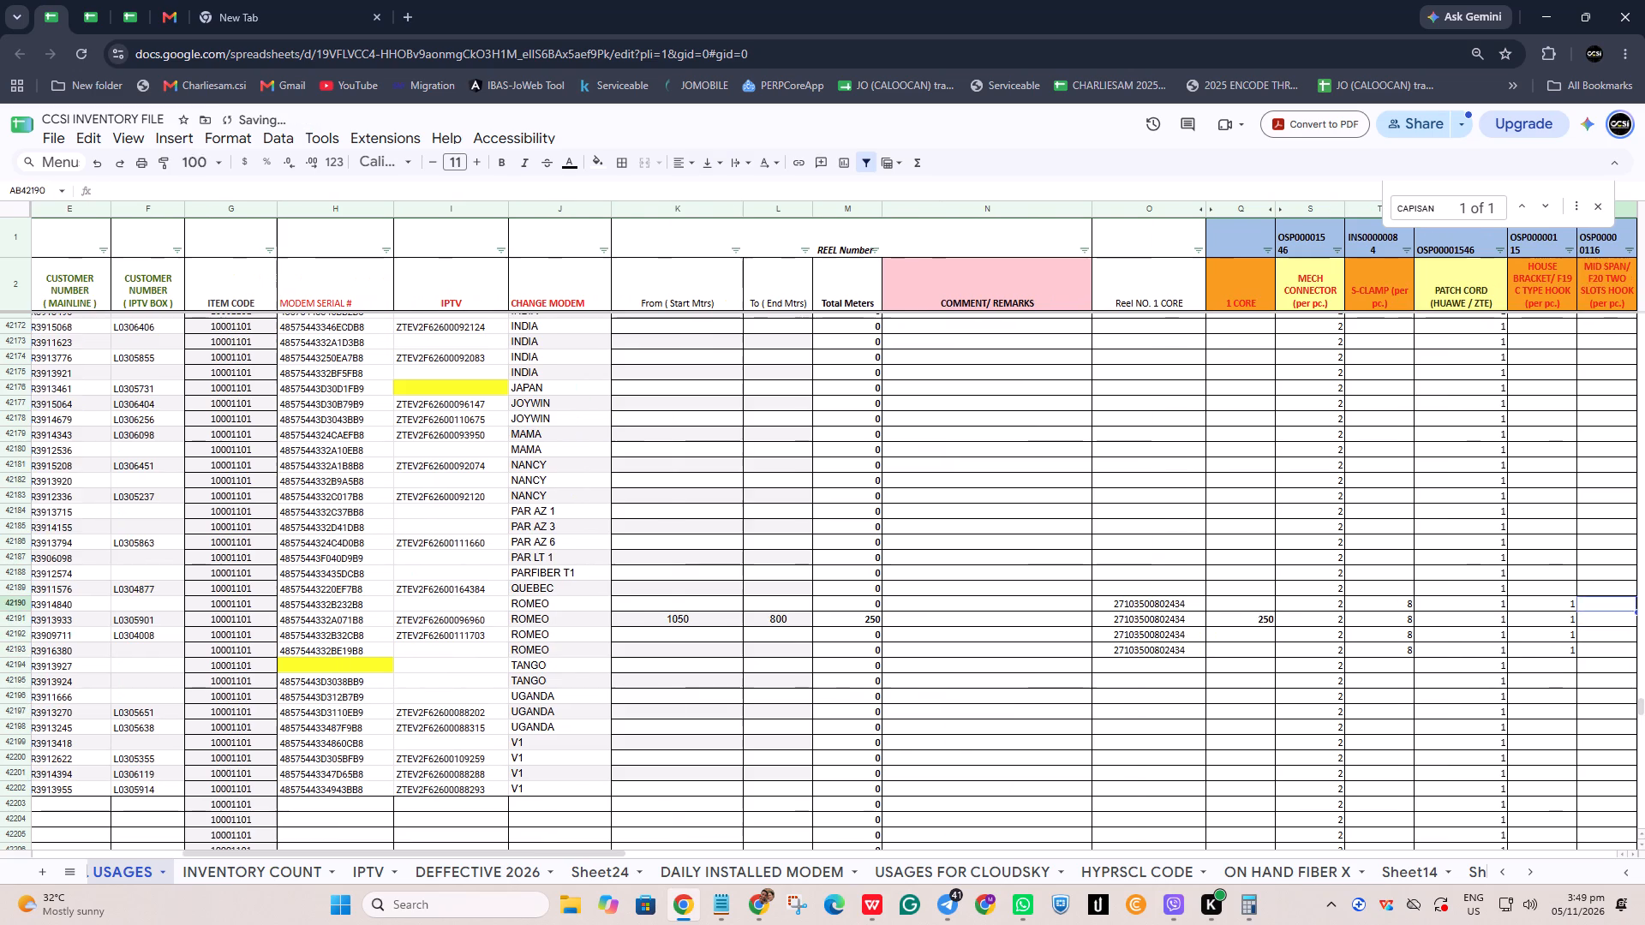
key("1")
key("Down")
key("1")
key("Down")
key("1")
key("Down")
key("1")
Enter a cable clip quantity of 20 for each of the four ROMEO records in rows 42190 to 42193.
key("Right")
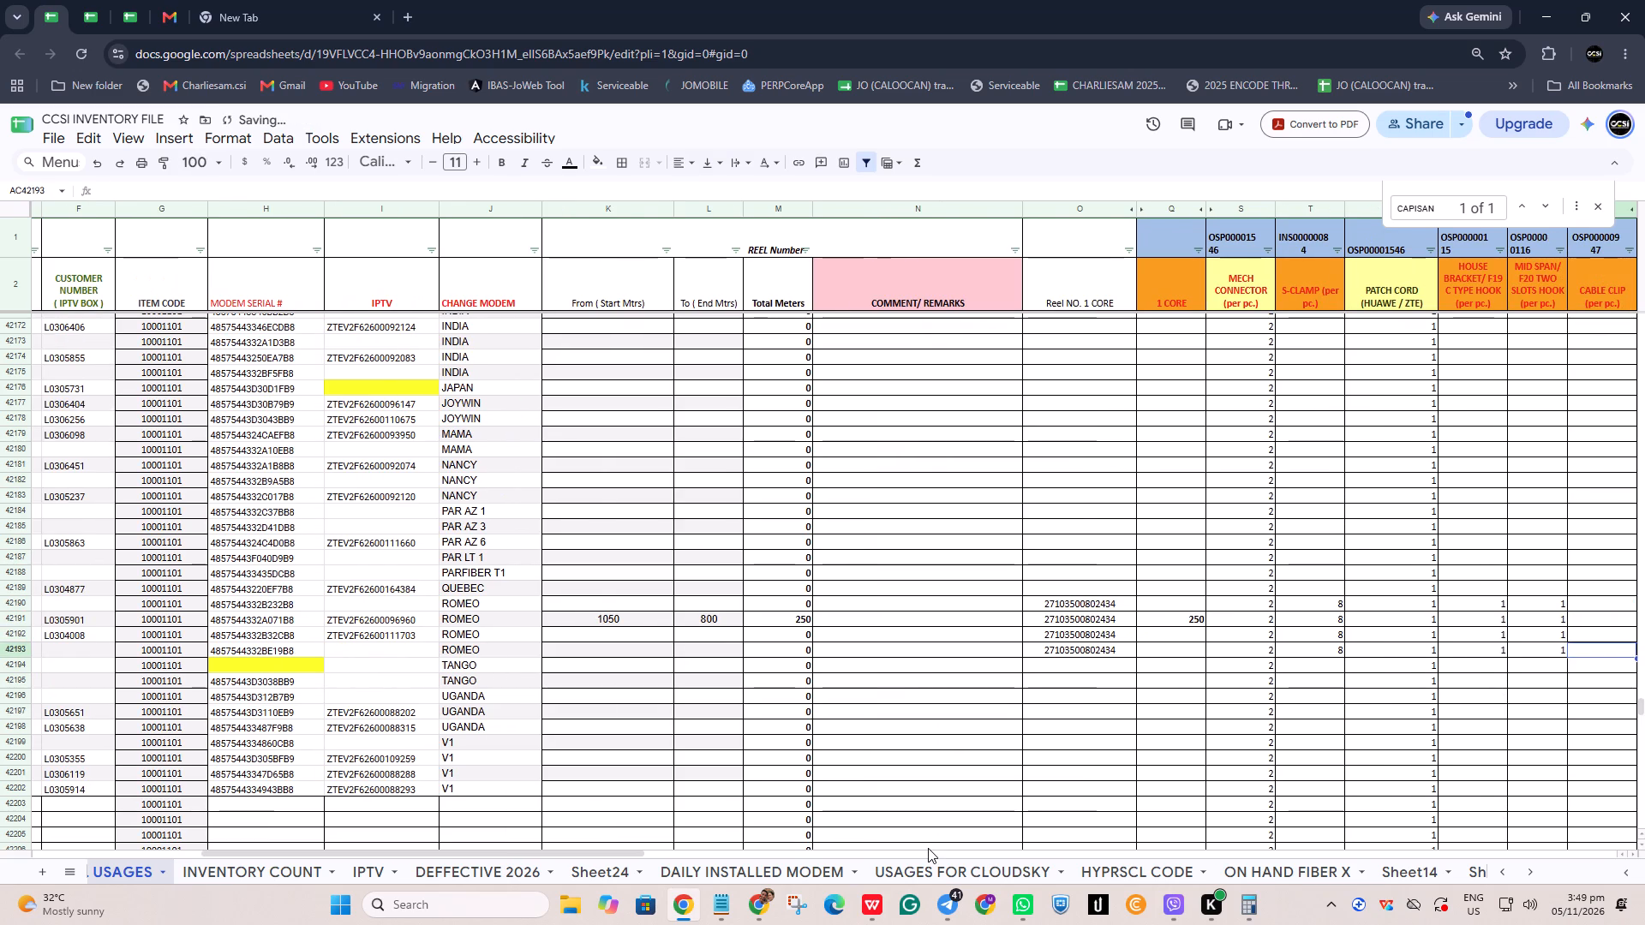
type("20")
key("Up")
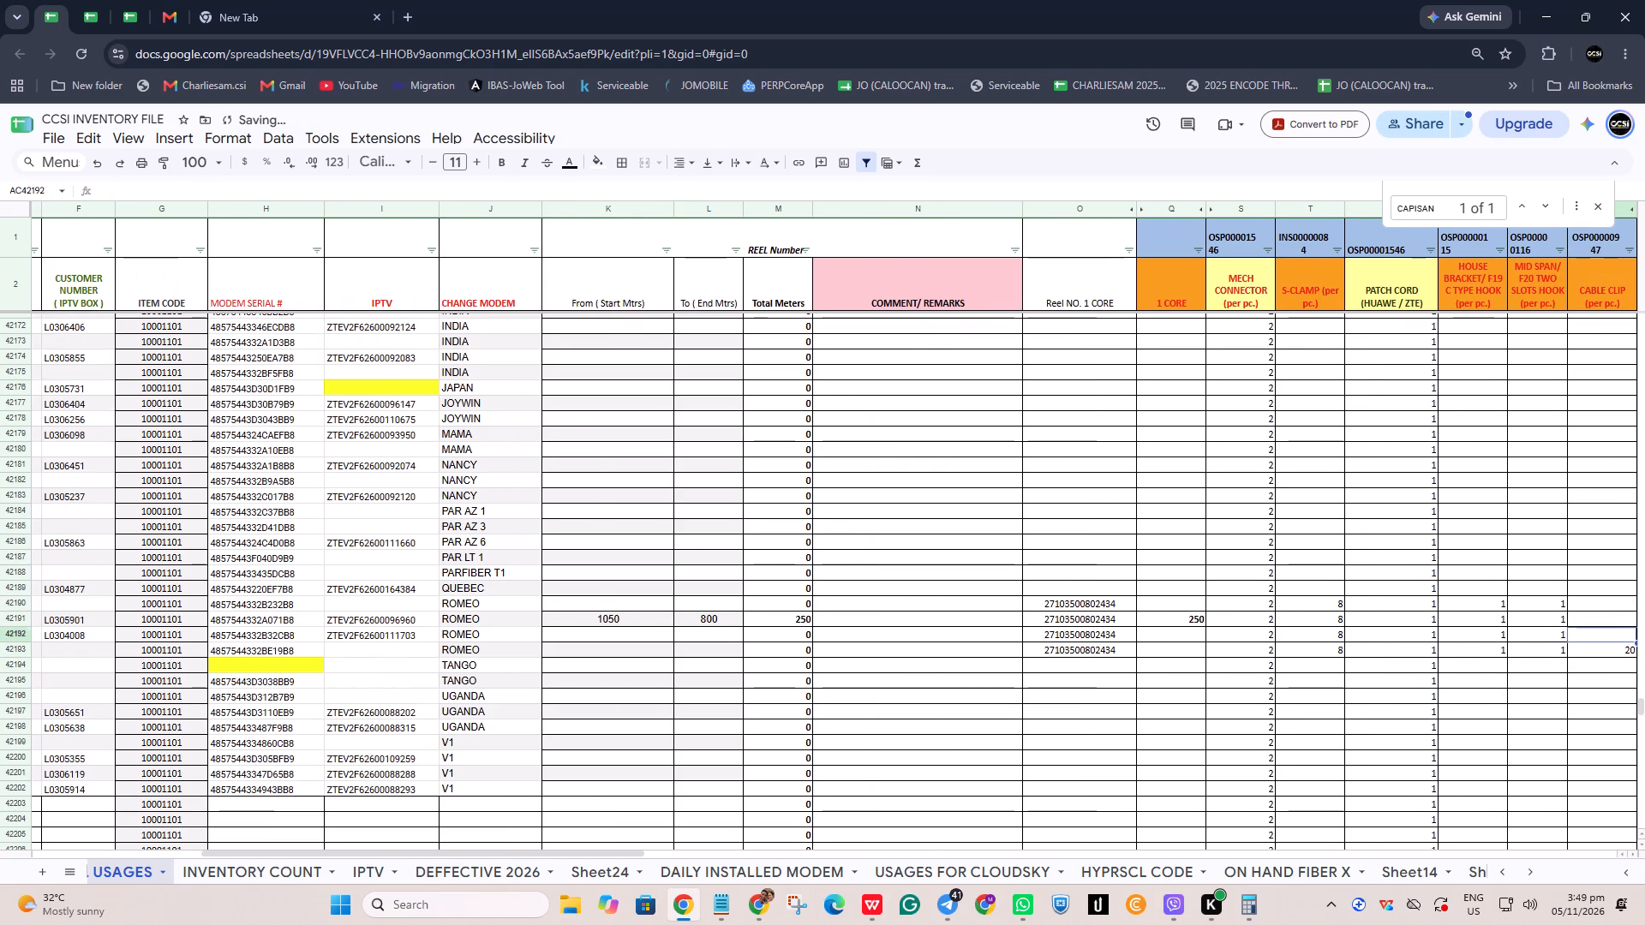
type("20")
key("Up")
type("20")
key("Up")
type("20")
Enter a 4-inch cable tie quantity of 20 for each of the four ROMEO records in rows 42190 to 42193.
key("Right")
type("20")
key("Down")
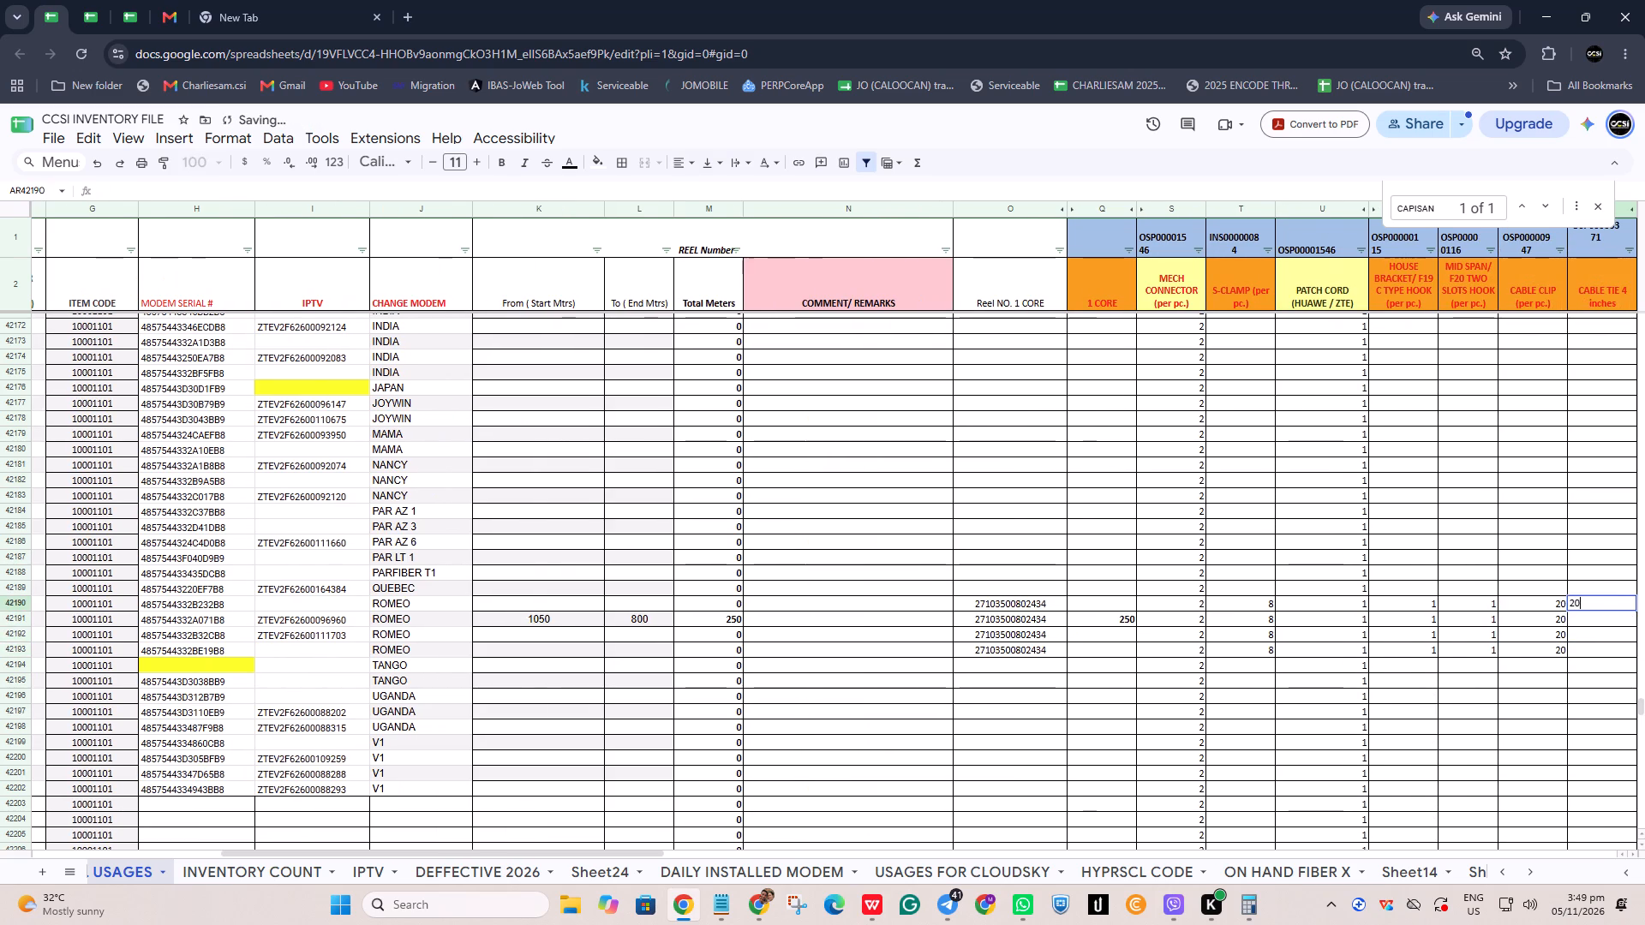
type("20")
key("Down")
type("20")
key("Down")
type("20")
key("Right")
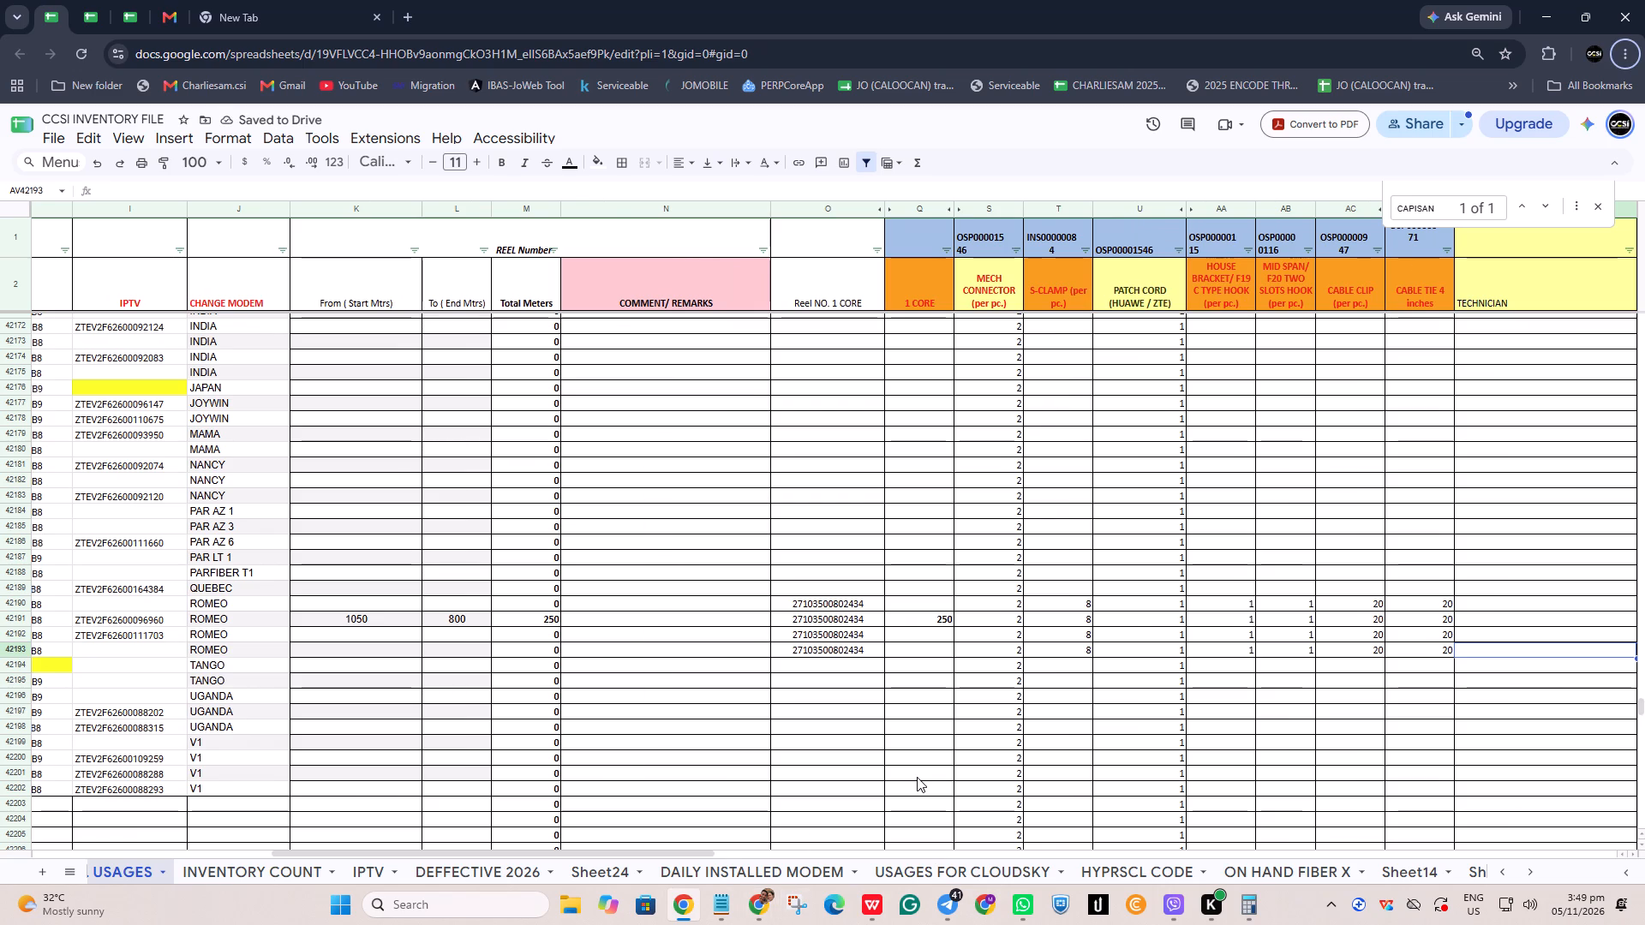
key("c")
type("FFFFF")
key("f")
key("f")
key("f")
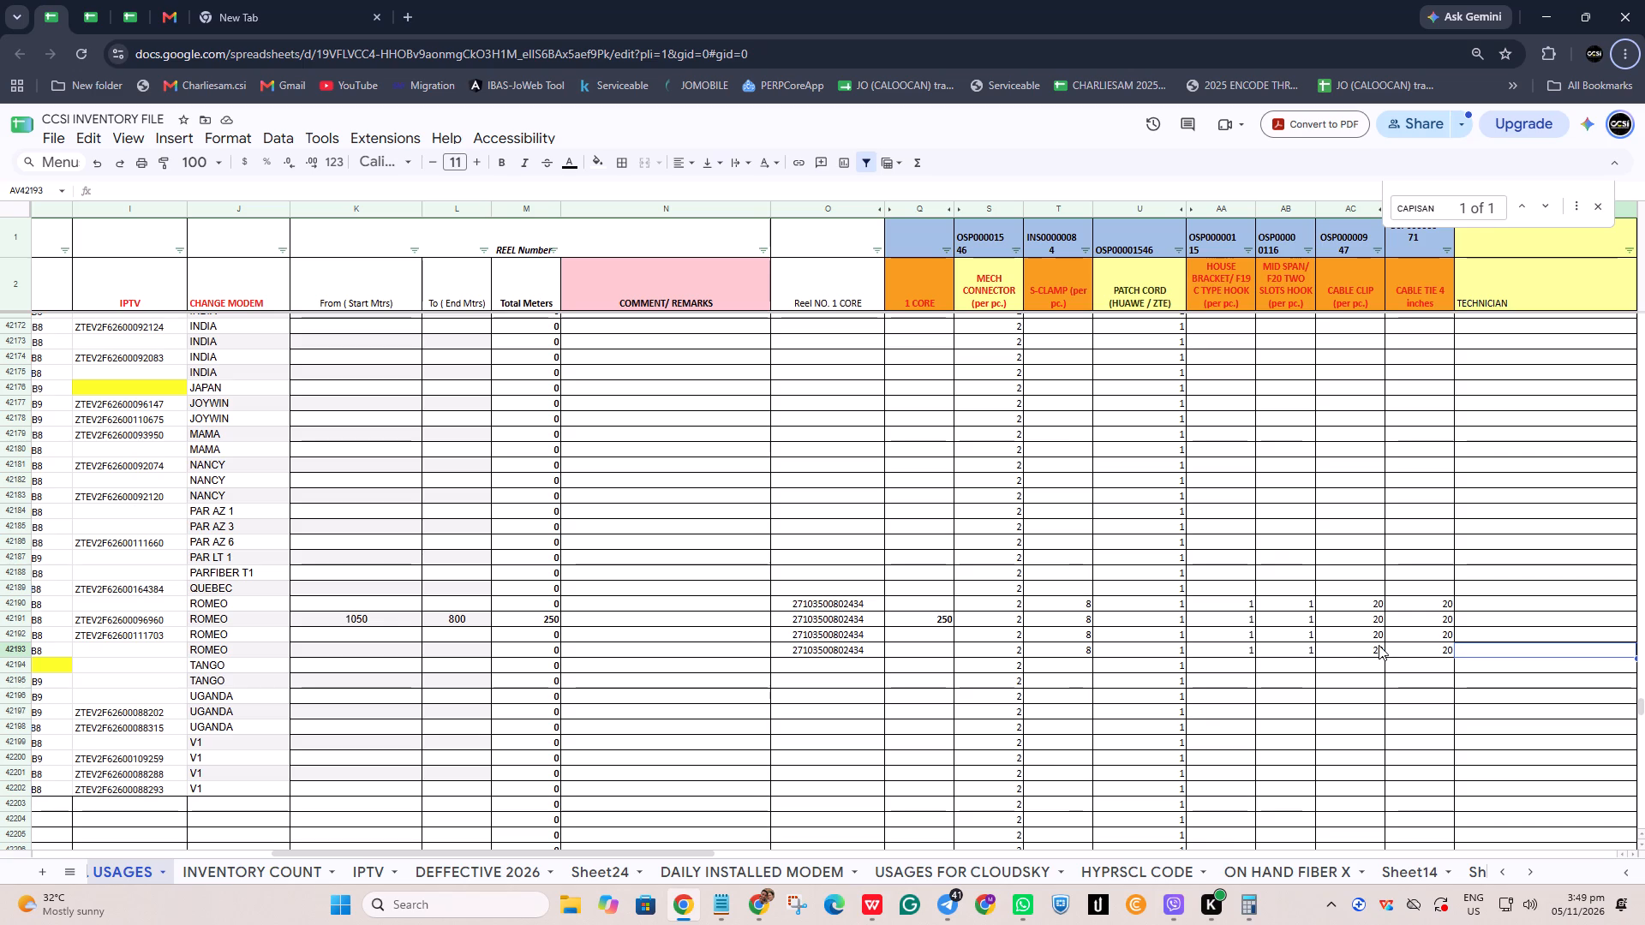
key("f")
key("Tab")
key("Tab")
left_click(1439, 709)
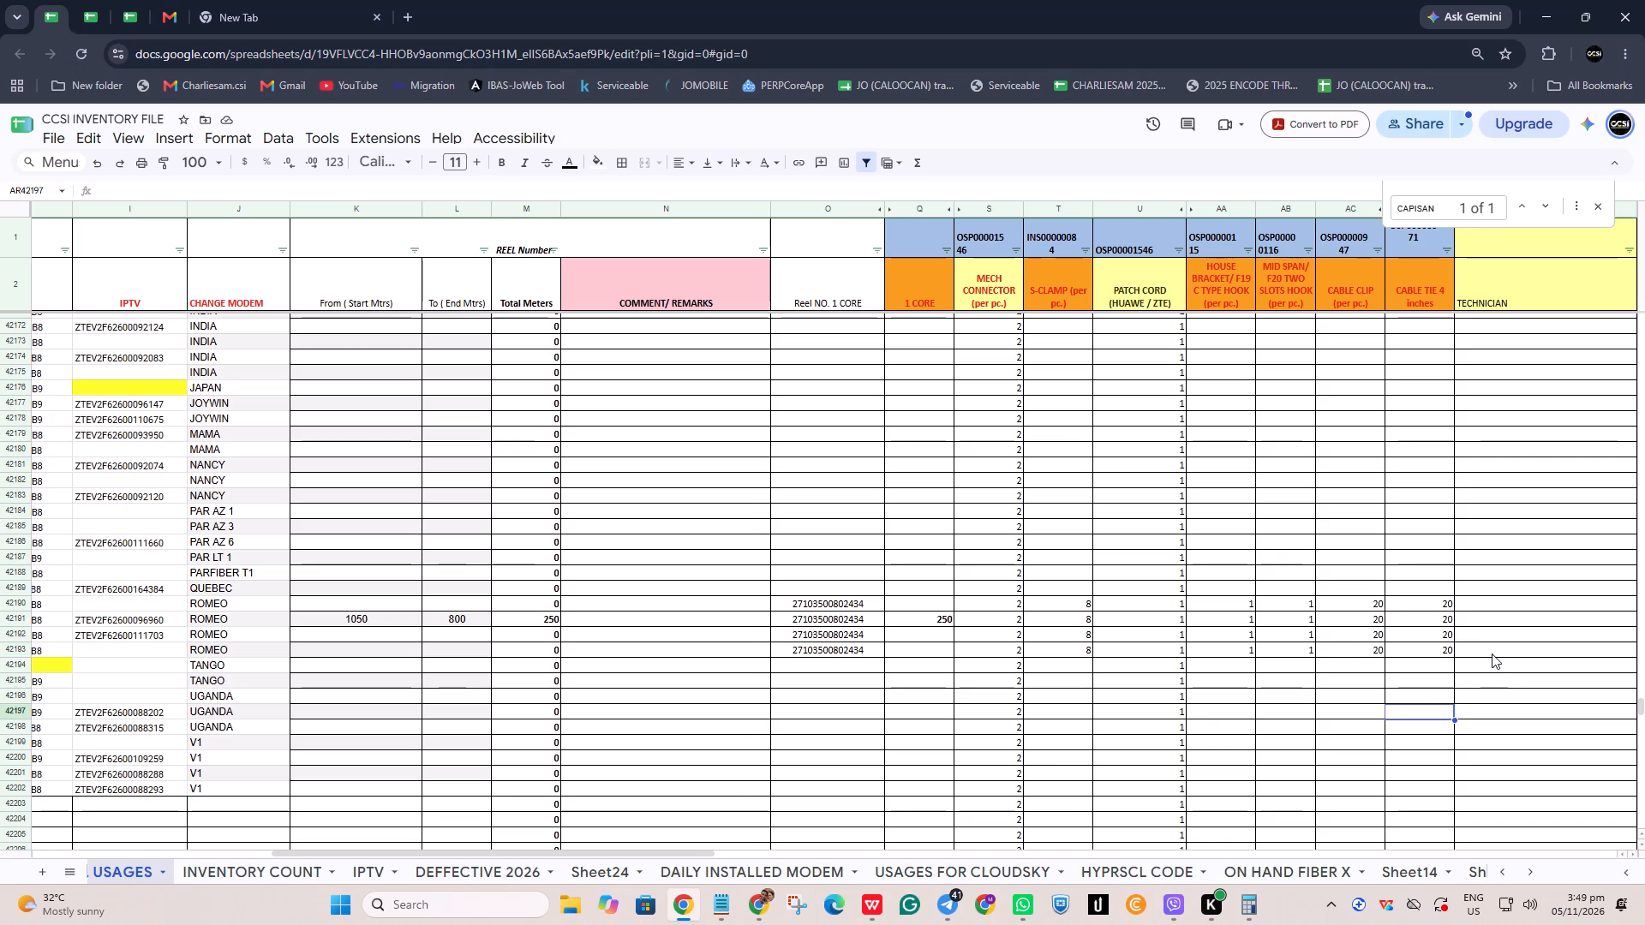
Enter CHITO/RICO as the technician for the fourth ROMEO record in row 42193.
left_click(1492, 653)
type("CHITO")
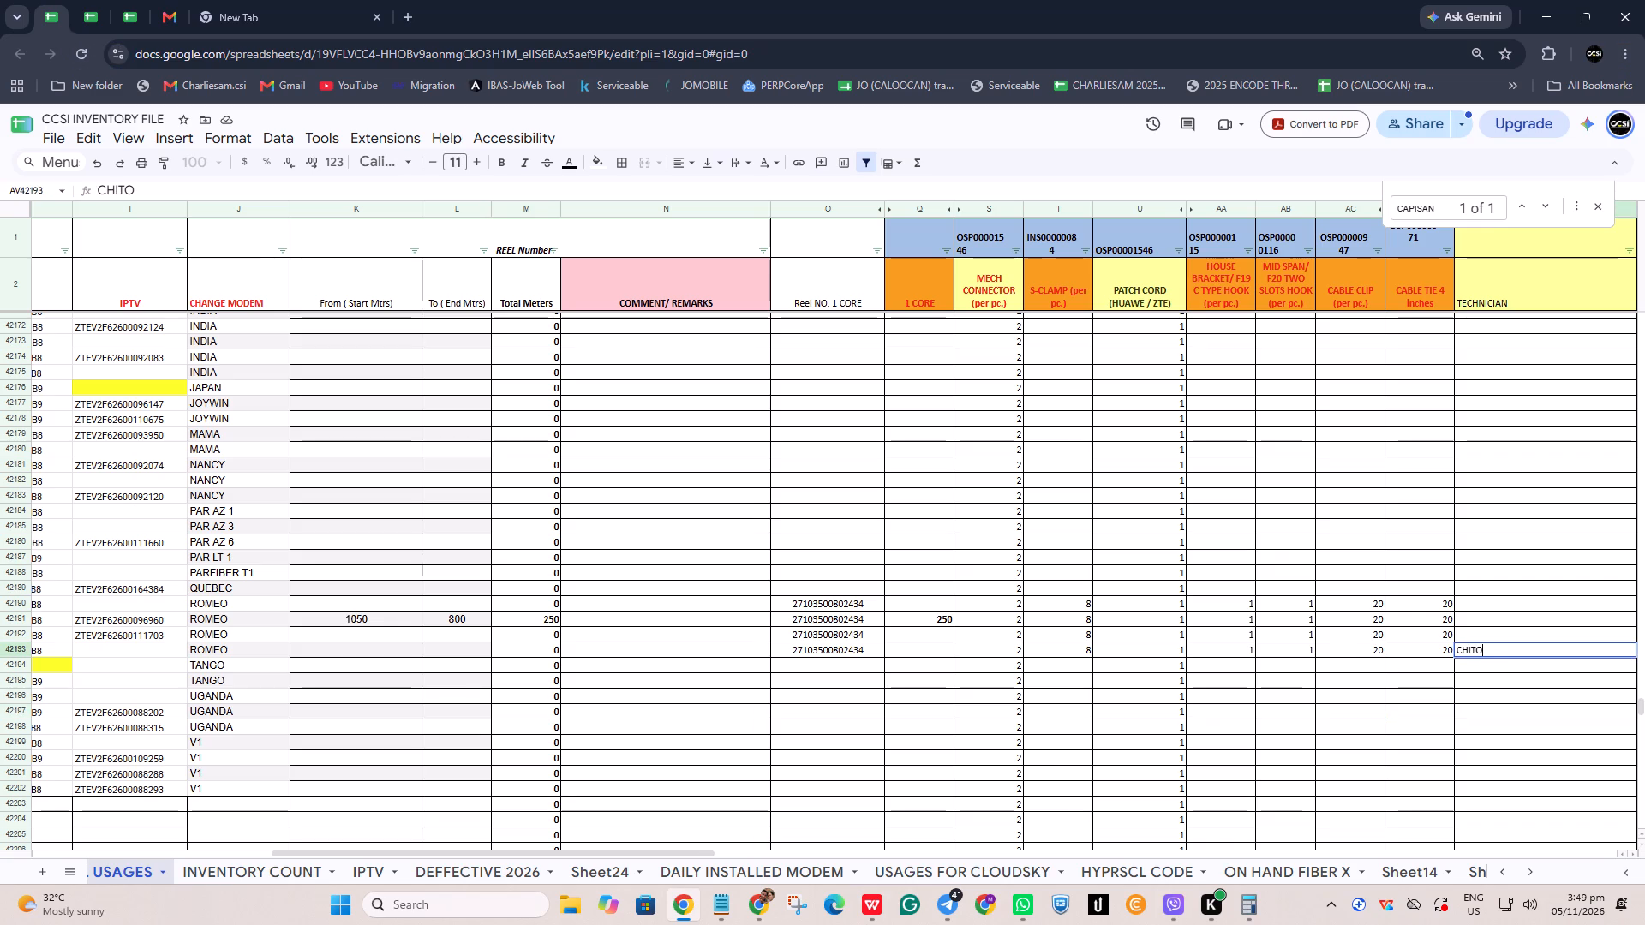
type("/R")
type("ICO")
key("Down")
Copy the technician entry from row 42193 to the other three ROMEO records in rows 42190 to 42192.
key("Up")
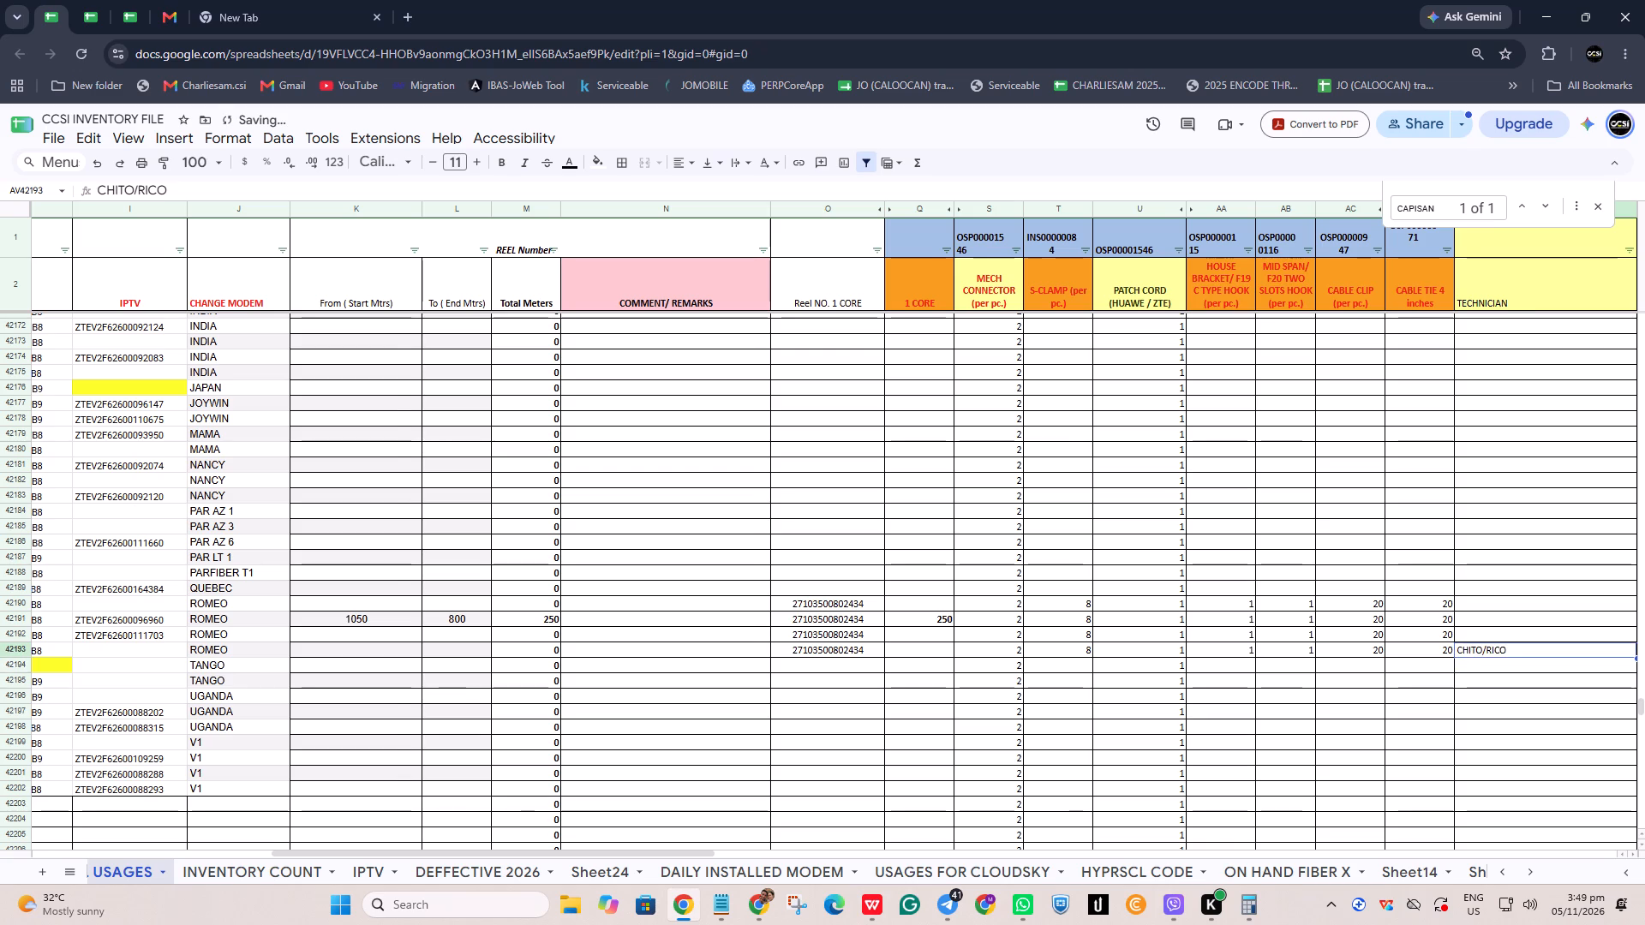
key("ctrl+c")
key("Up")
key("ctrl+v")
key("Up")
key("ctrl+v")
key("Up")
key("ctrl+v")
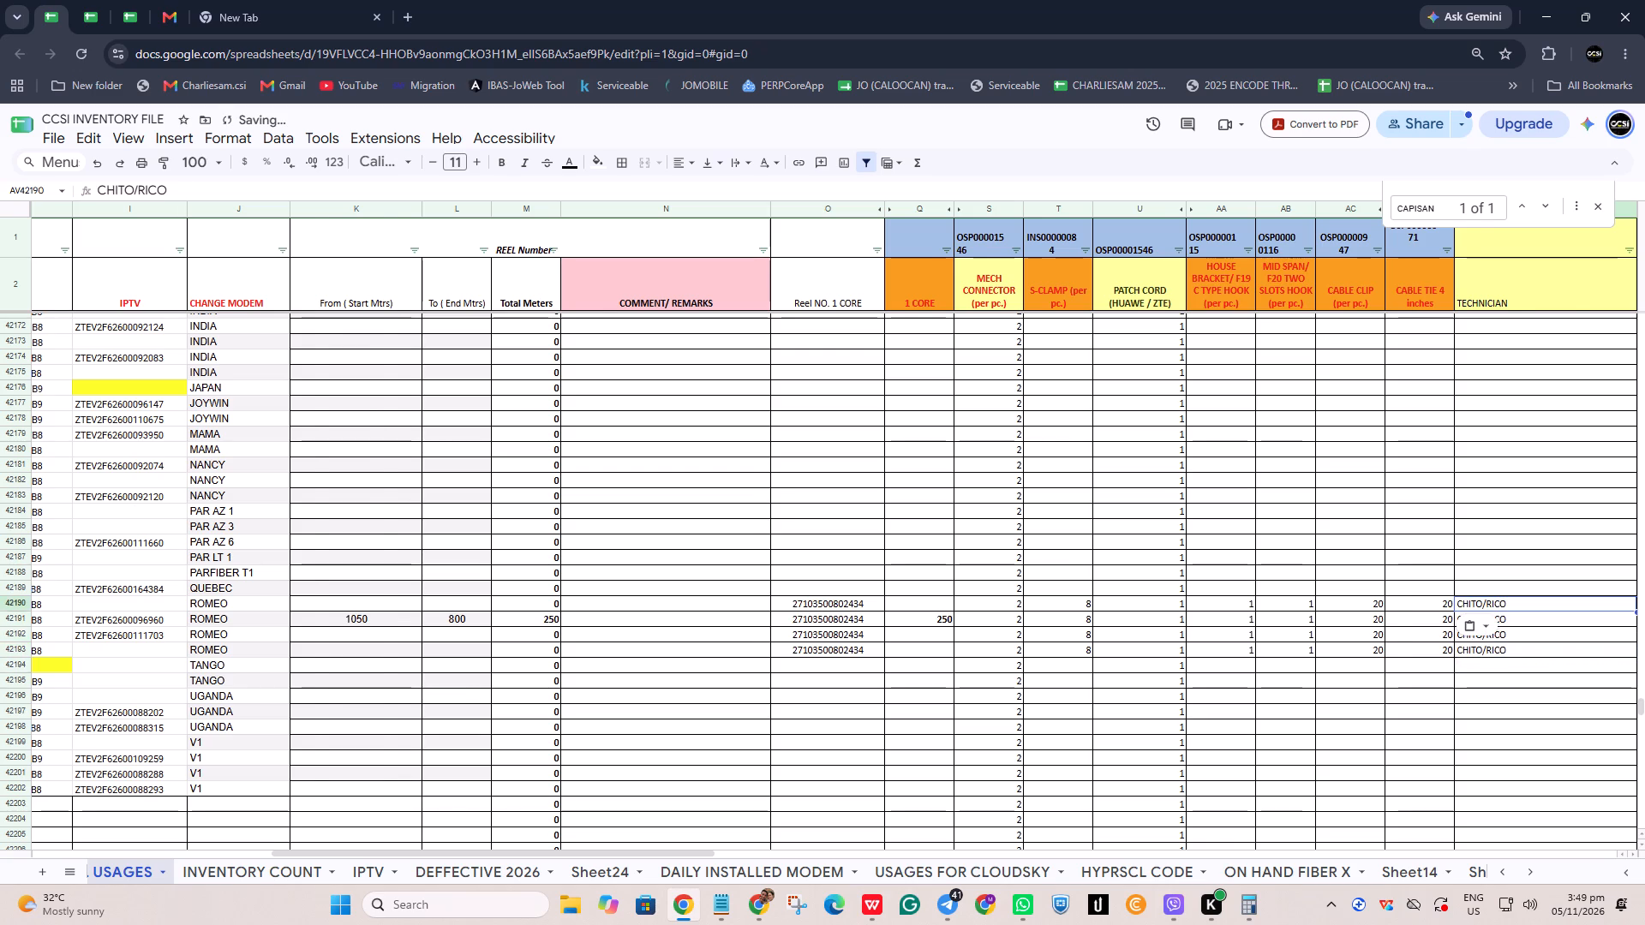
Record AR number 81577 and an amount paid of 1599 for the second ROMEO record in row 42191.
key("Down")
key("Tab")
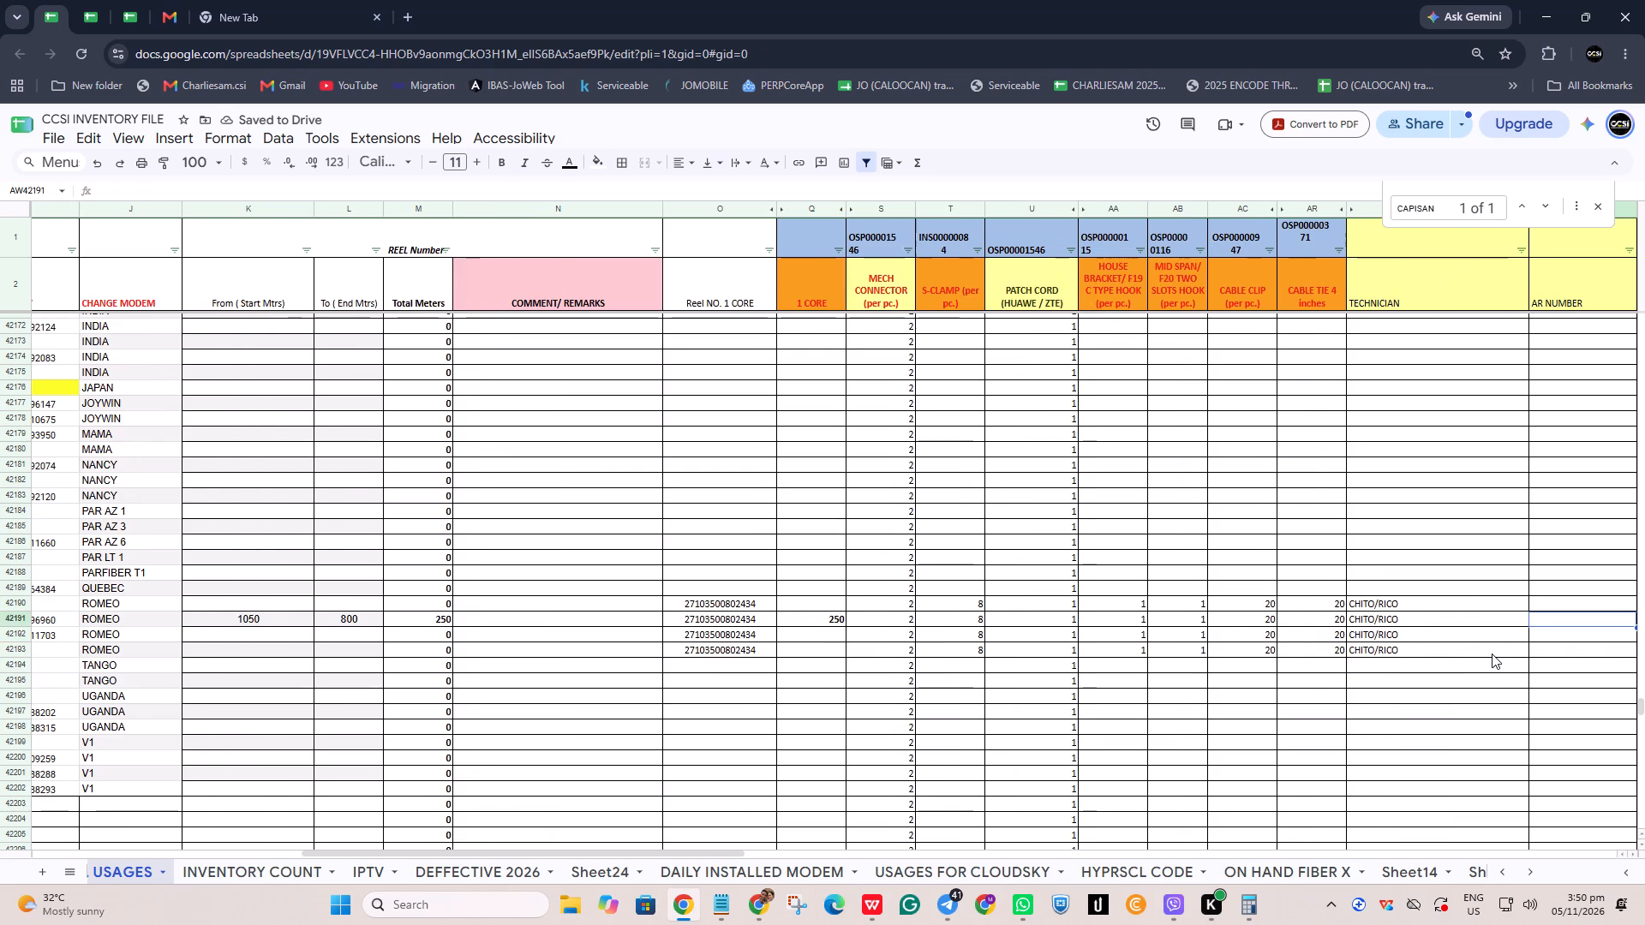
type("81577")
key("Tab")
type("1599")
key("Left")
Review the material, reel, meter, modem and IPTV entries of the second ROMEO record in row 42191.
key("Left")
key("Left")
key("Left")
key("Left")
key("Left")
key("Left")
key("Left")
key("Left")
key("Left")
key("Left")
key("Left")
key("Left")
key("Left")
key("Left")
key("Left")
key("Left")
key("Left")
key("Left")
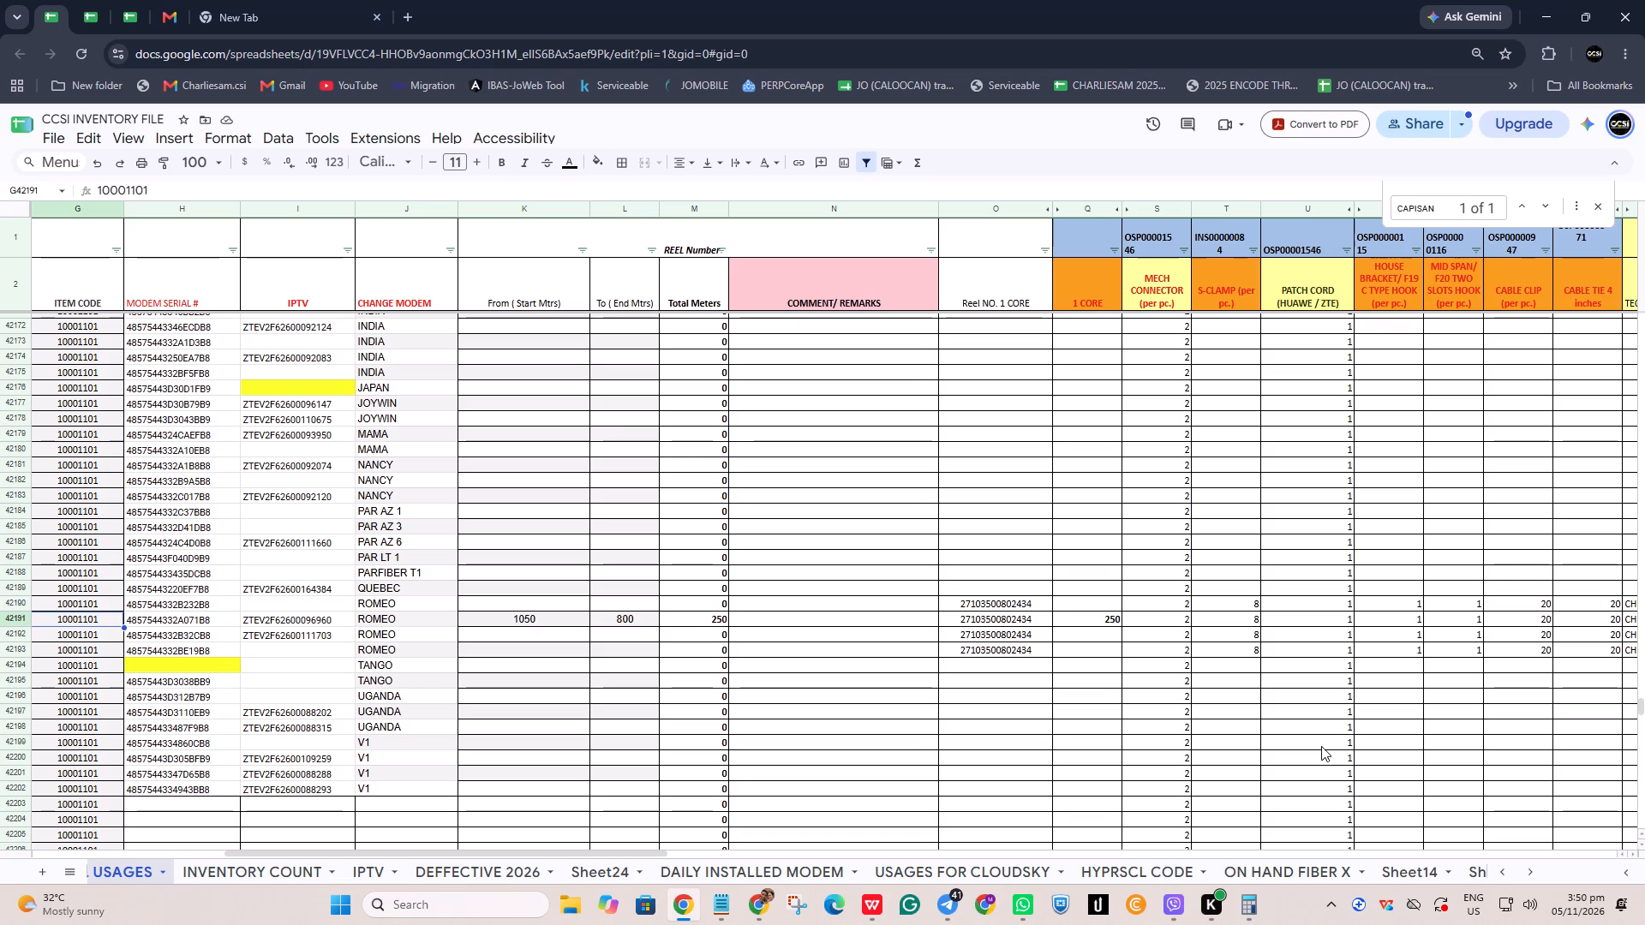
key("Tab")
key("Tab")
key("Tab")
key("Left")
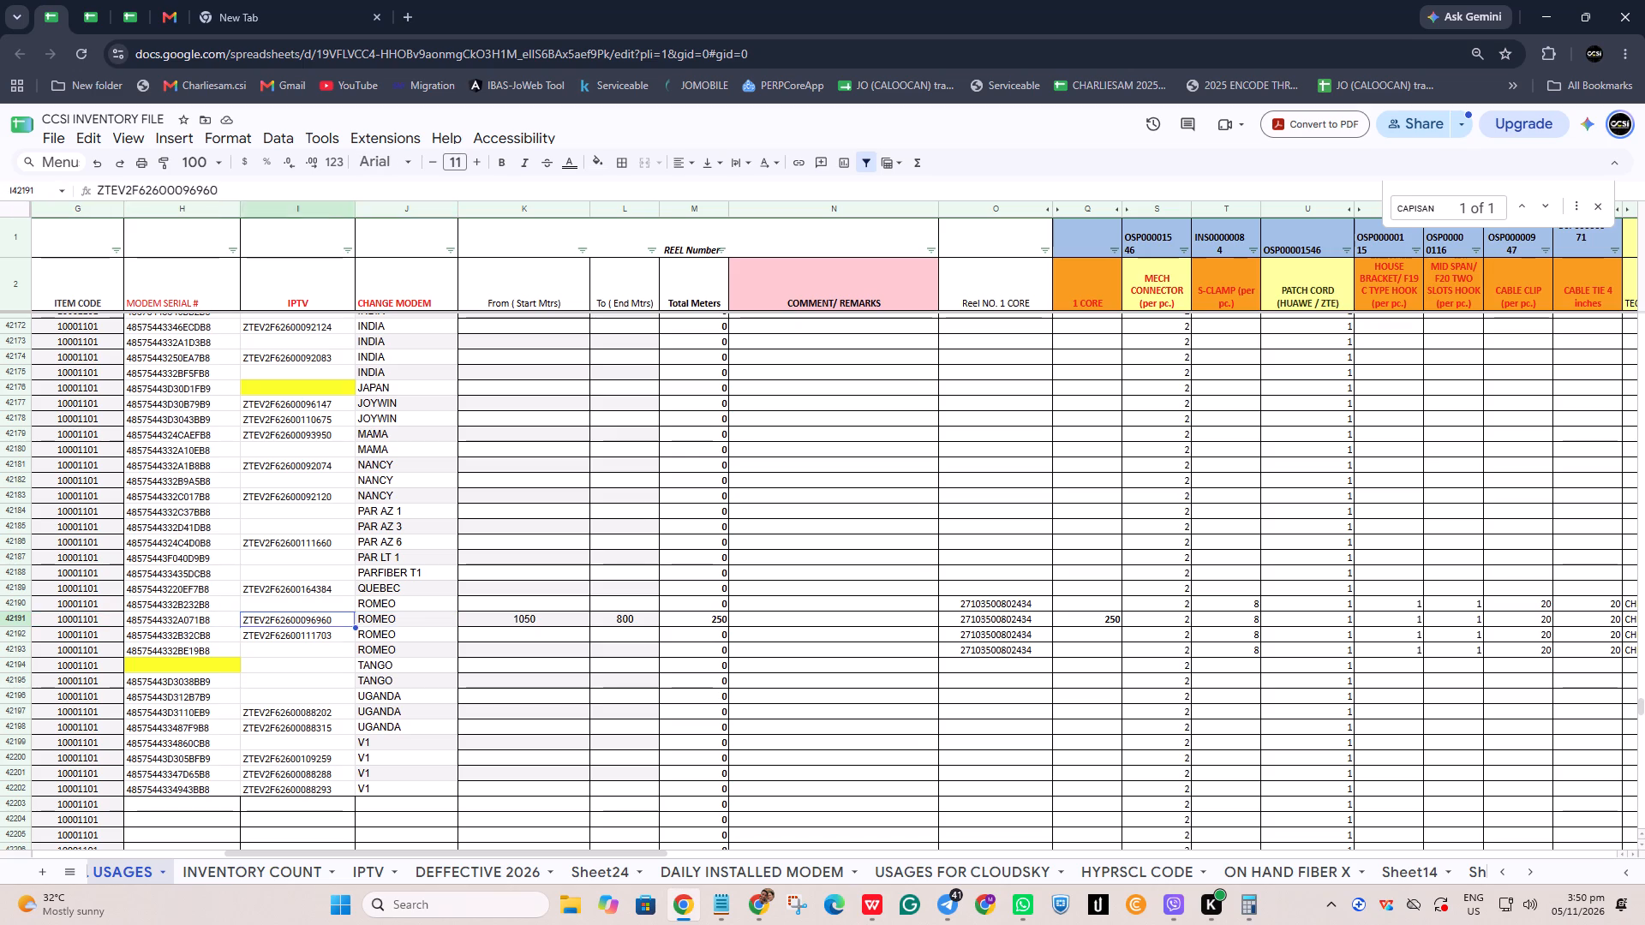
Compare the account names, modem serials, IPTV and meter entries of the ROMEO records in rows 42191 and 42192.
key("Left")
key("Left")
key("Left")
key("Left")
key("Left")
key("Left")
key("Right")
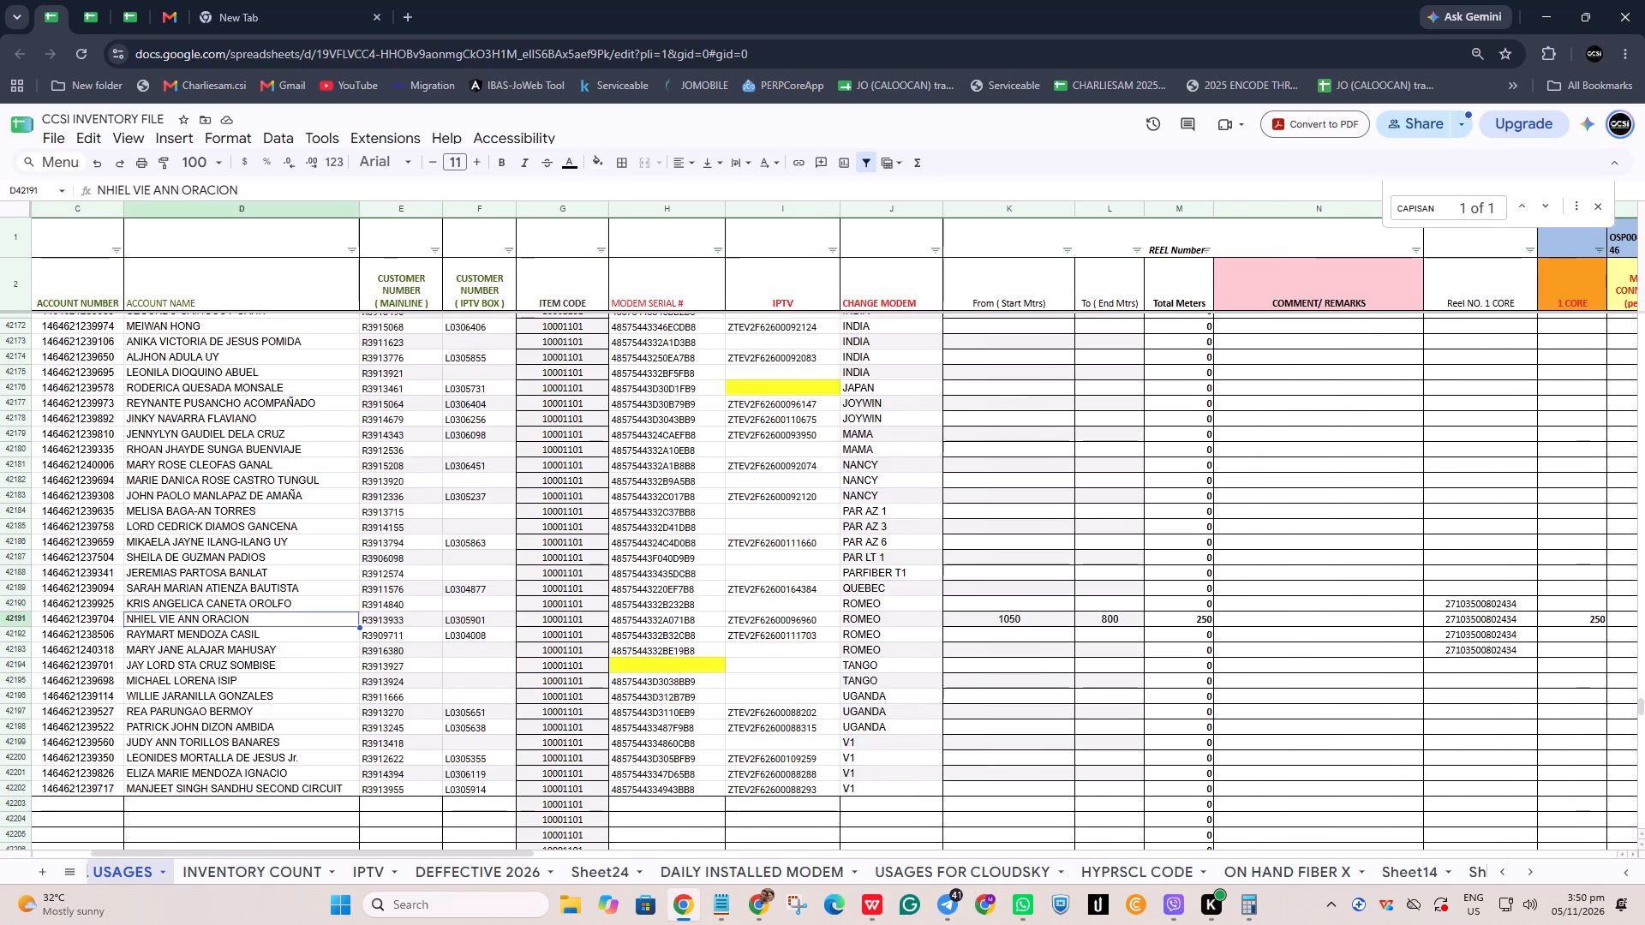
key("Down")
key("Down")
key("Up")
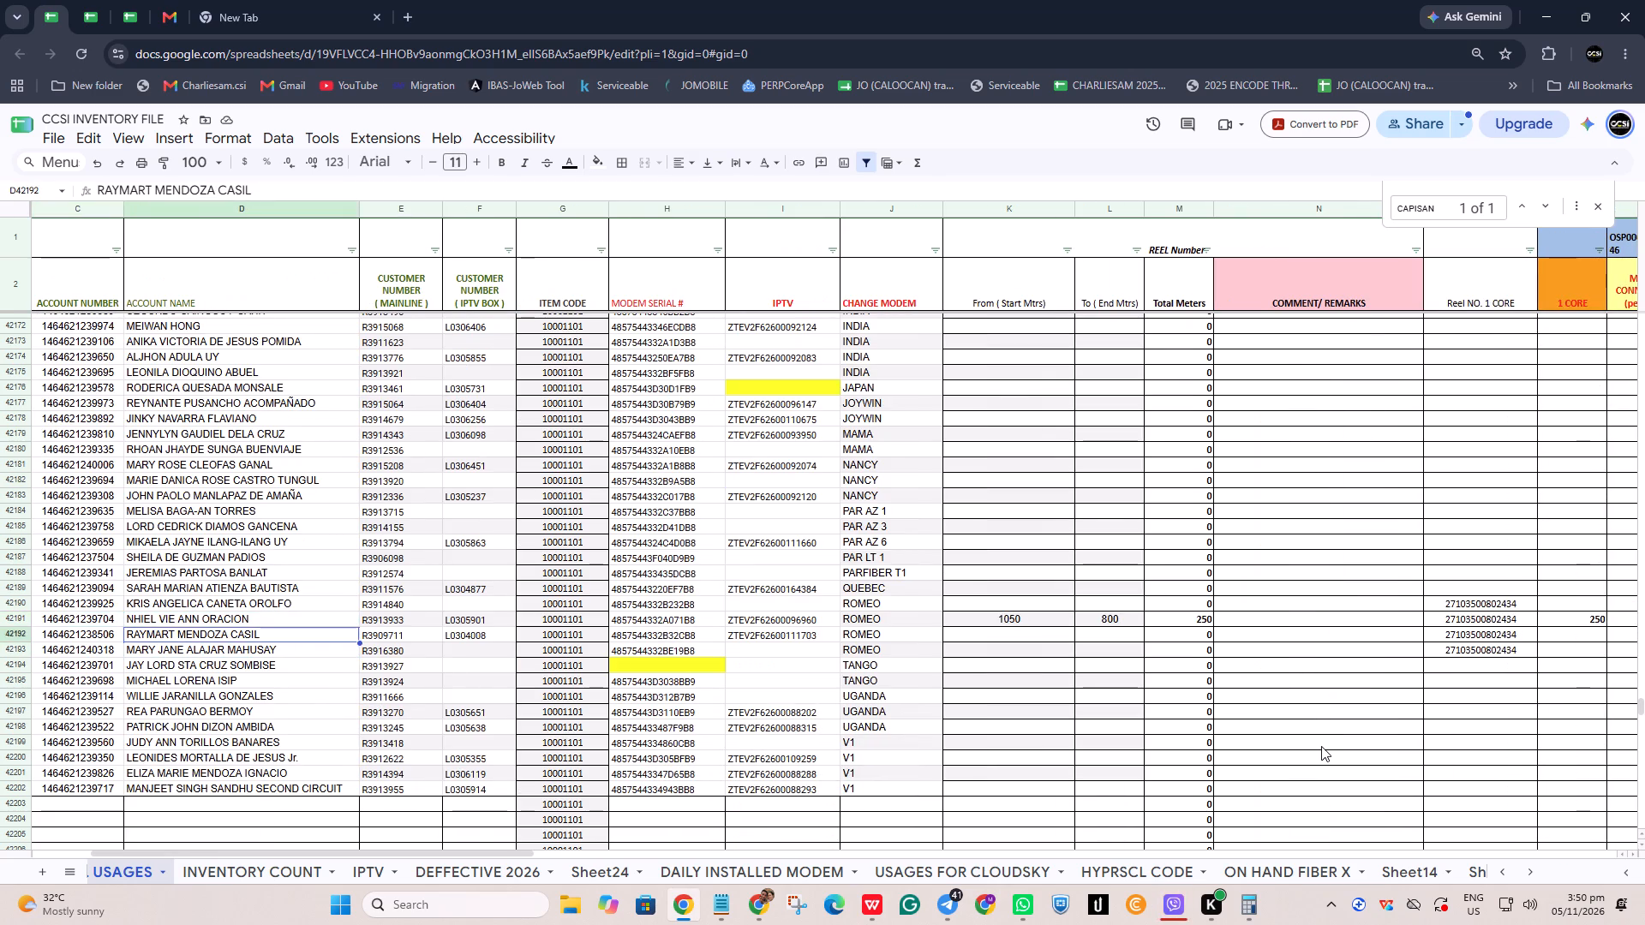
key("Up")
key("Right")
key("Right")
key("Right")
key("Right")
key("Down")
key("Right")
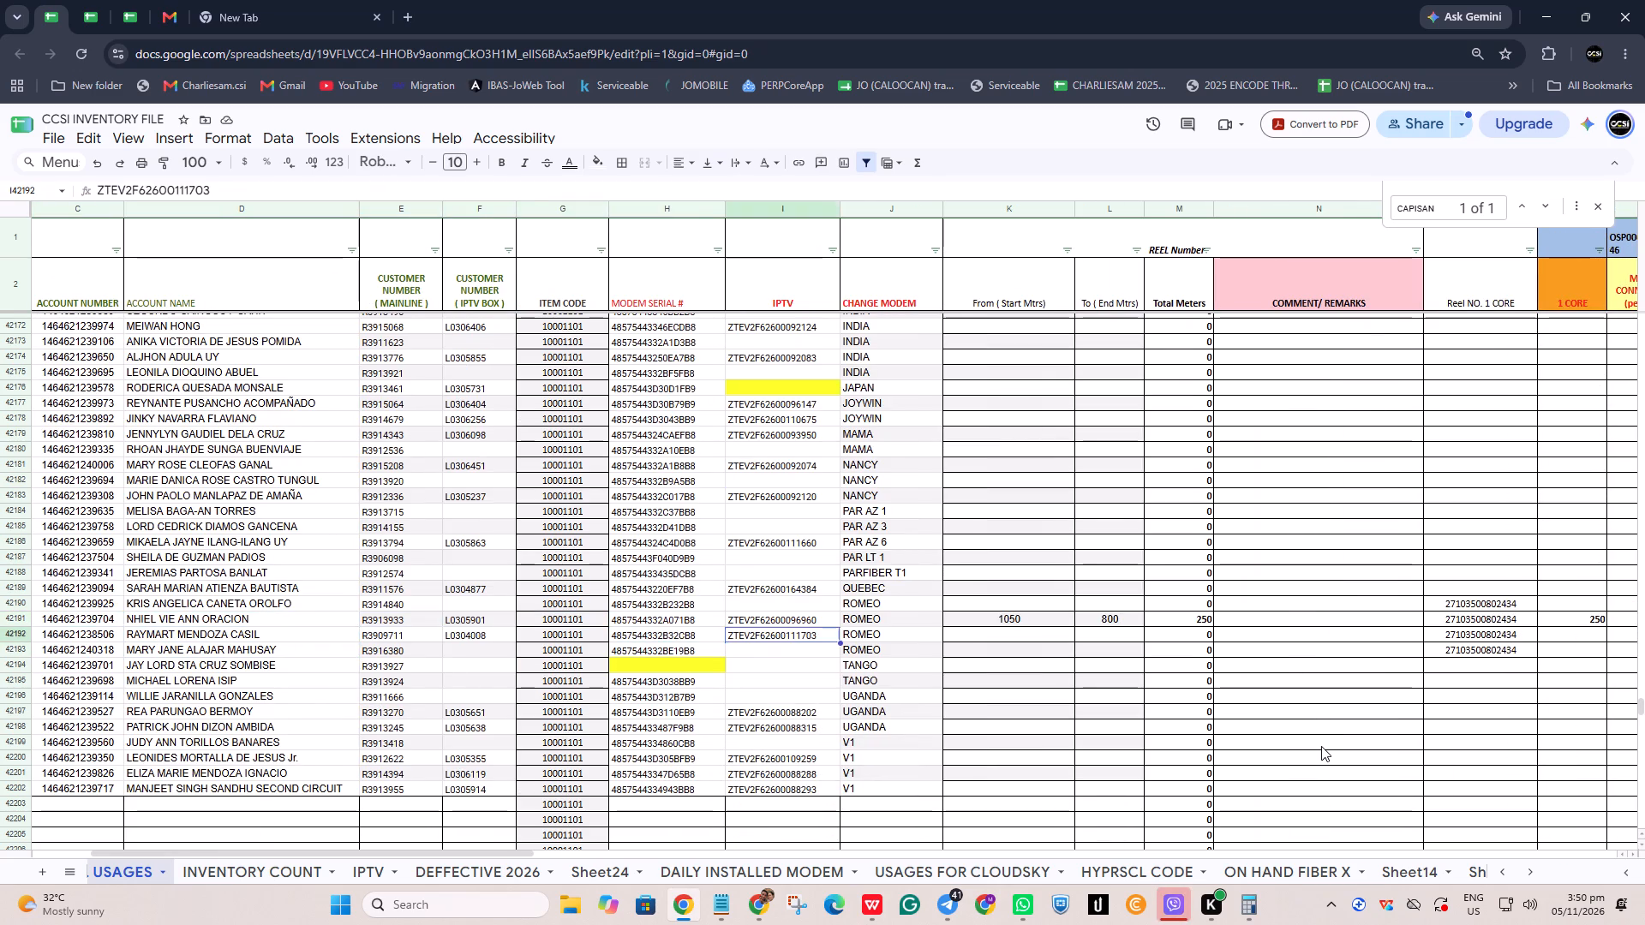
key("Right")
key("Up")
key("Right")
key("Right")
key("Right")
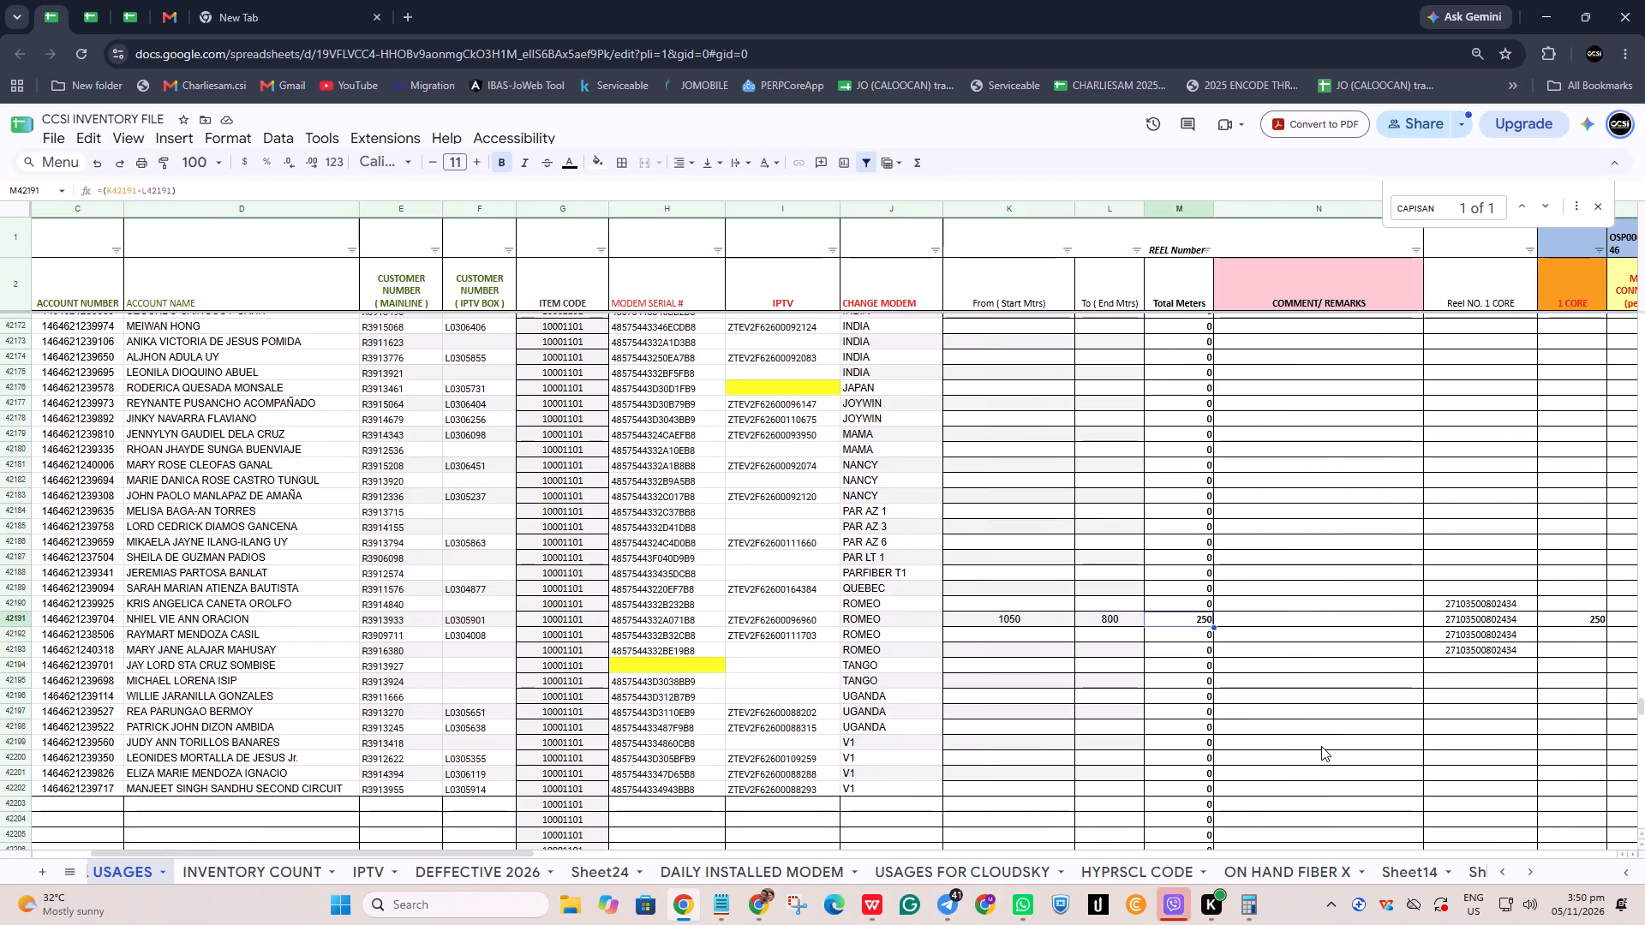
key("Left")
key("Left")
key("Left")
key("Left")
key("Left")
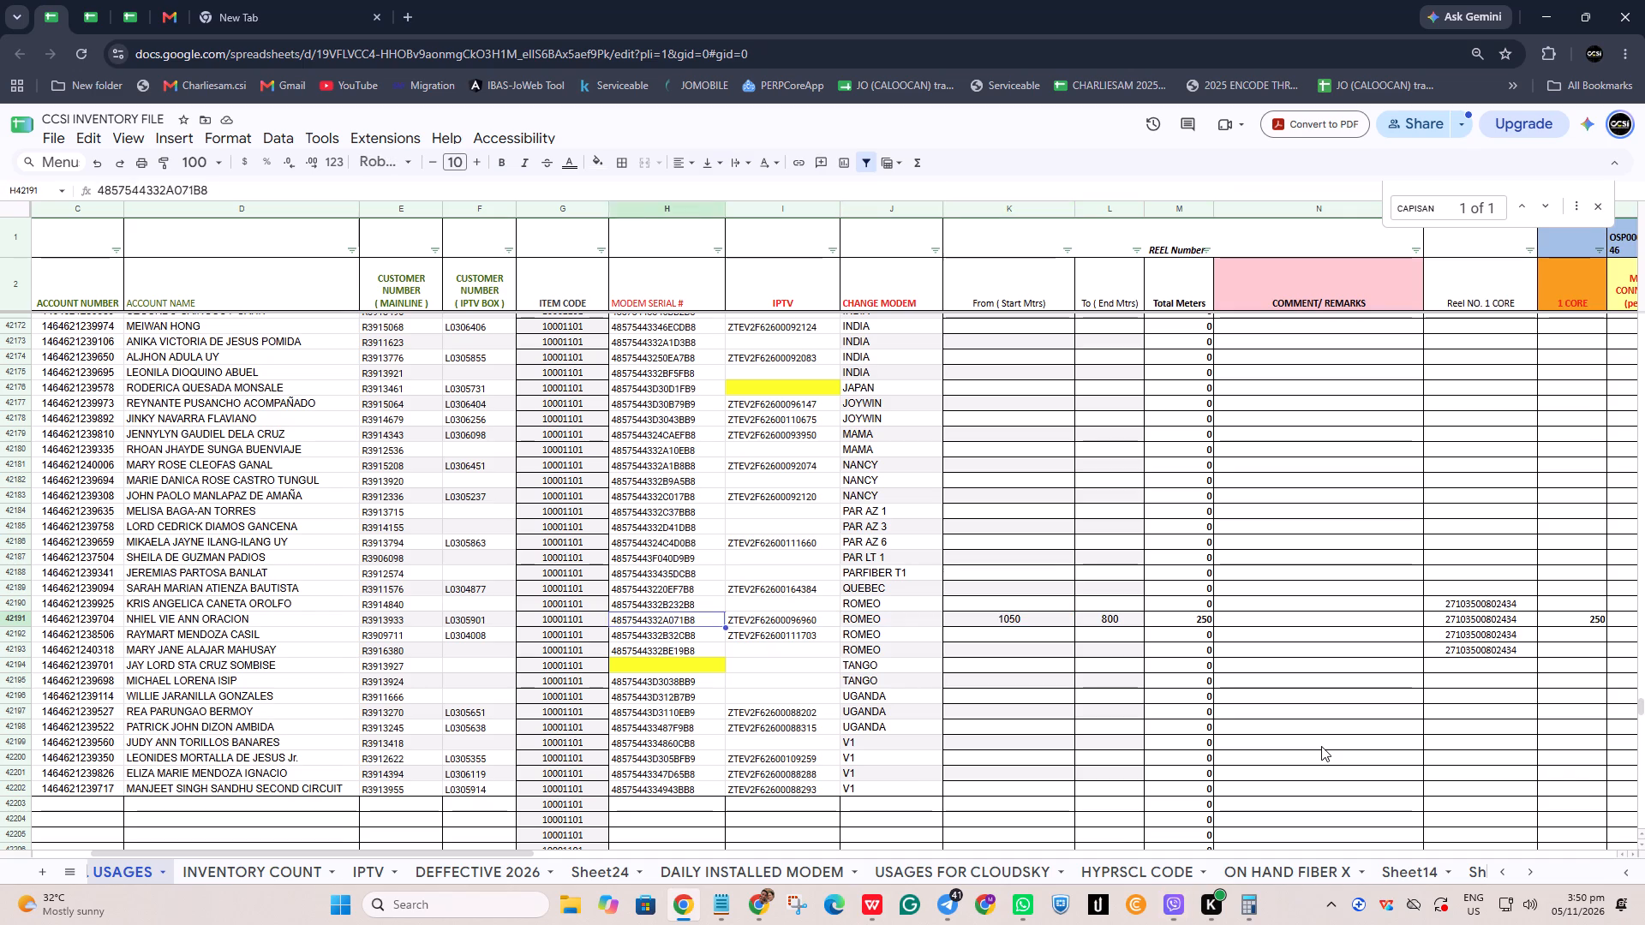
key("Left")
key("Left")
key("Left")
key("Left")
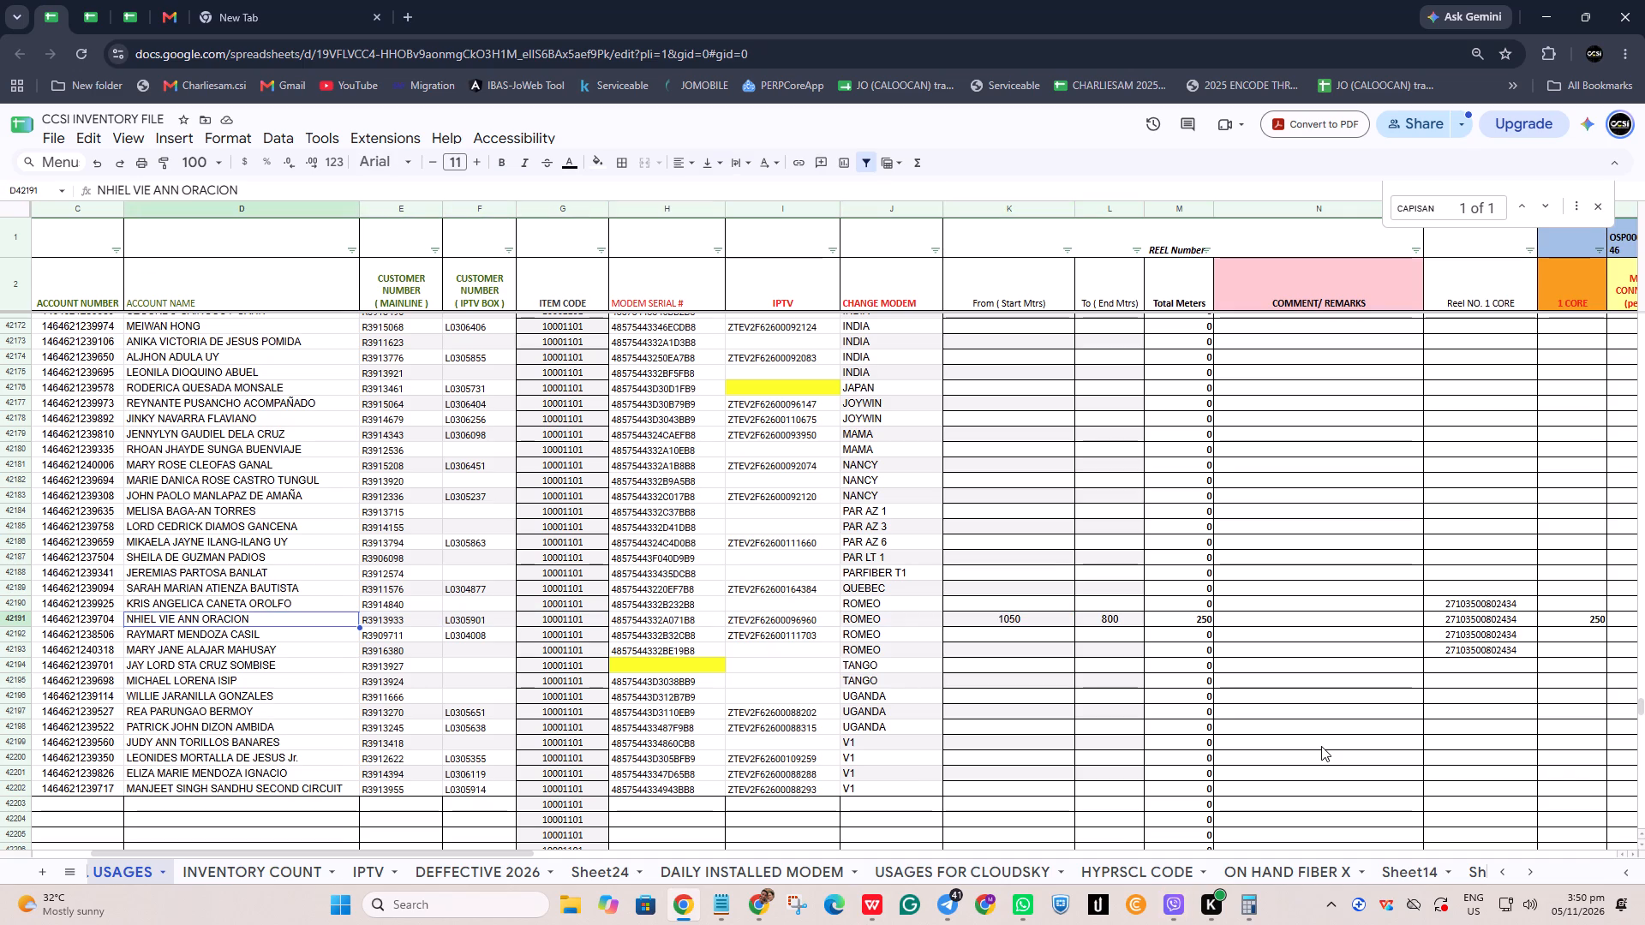
Check the first ROMEO record's account and modem details in row 42190, comparing its account name with the two records below.
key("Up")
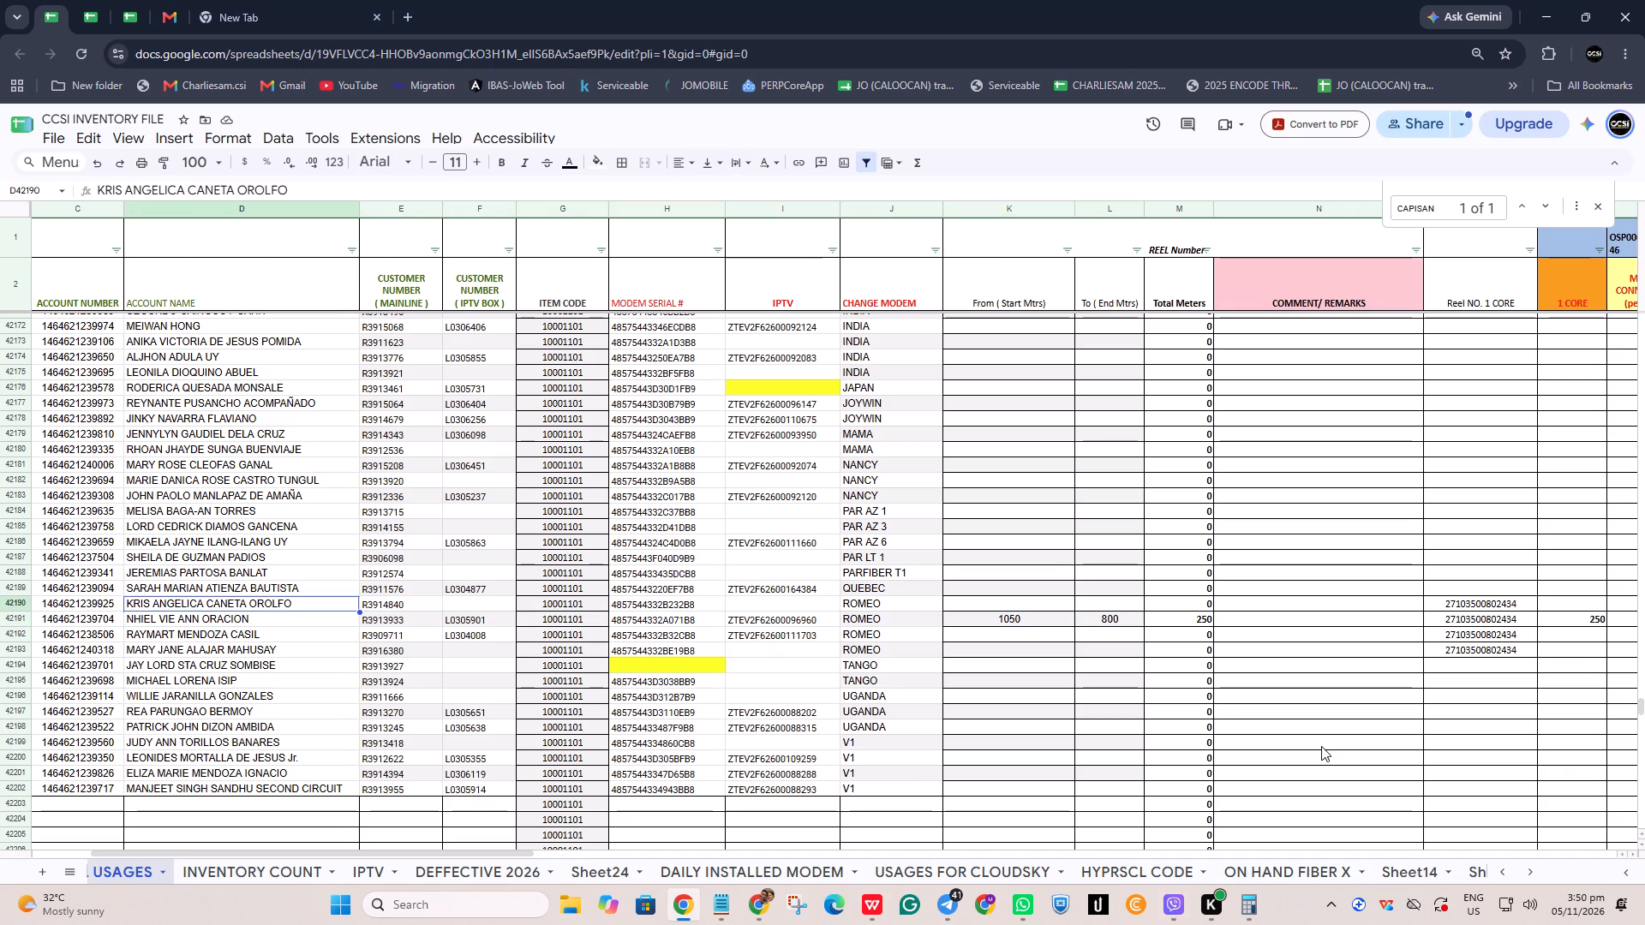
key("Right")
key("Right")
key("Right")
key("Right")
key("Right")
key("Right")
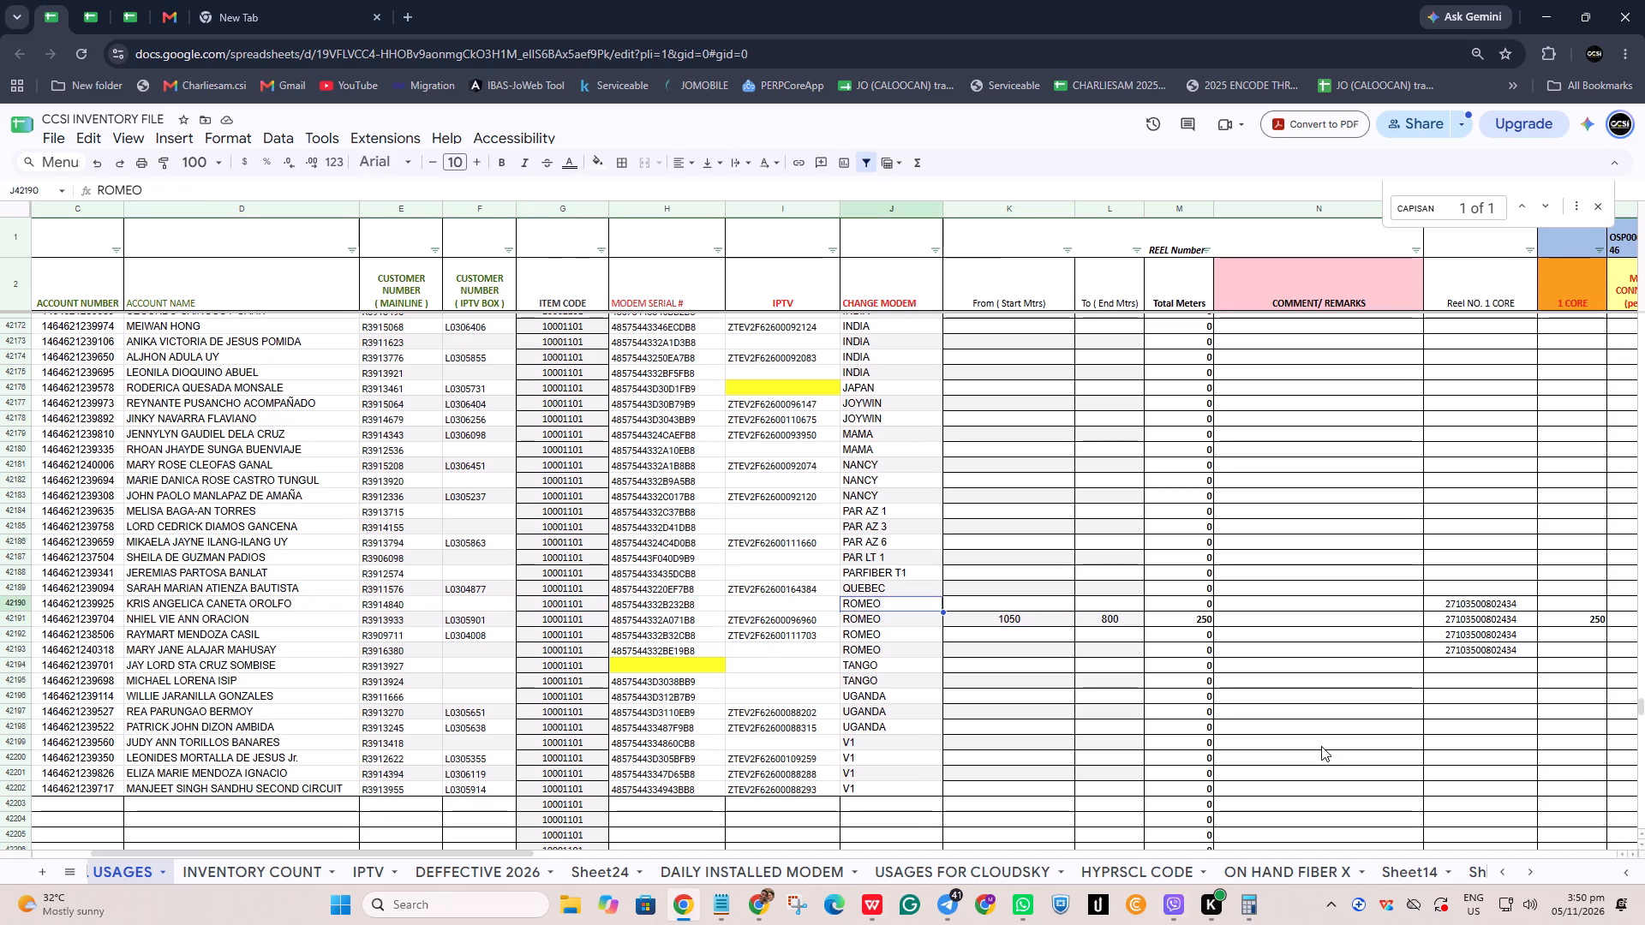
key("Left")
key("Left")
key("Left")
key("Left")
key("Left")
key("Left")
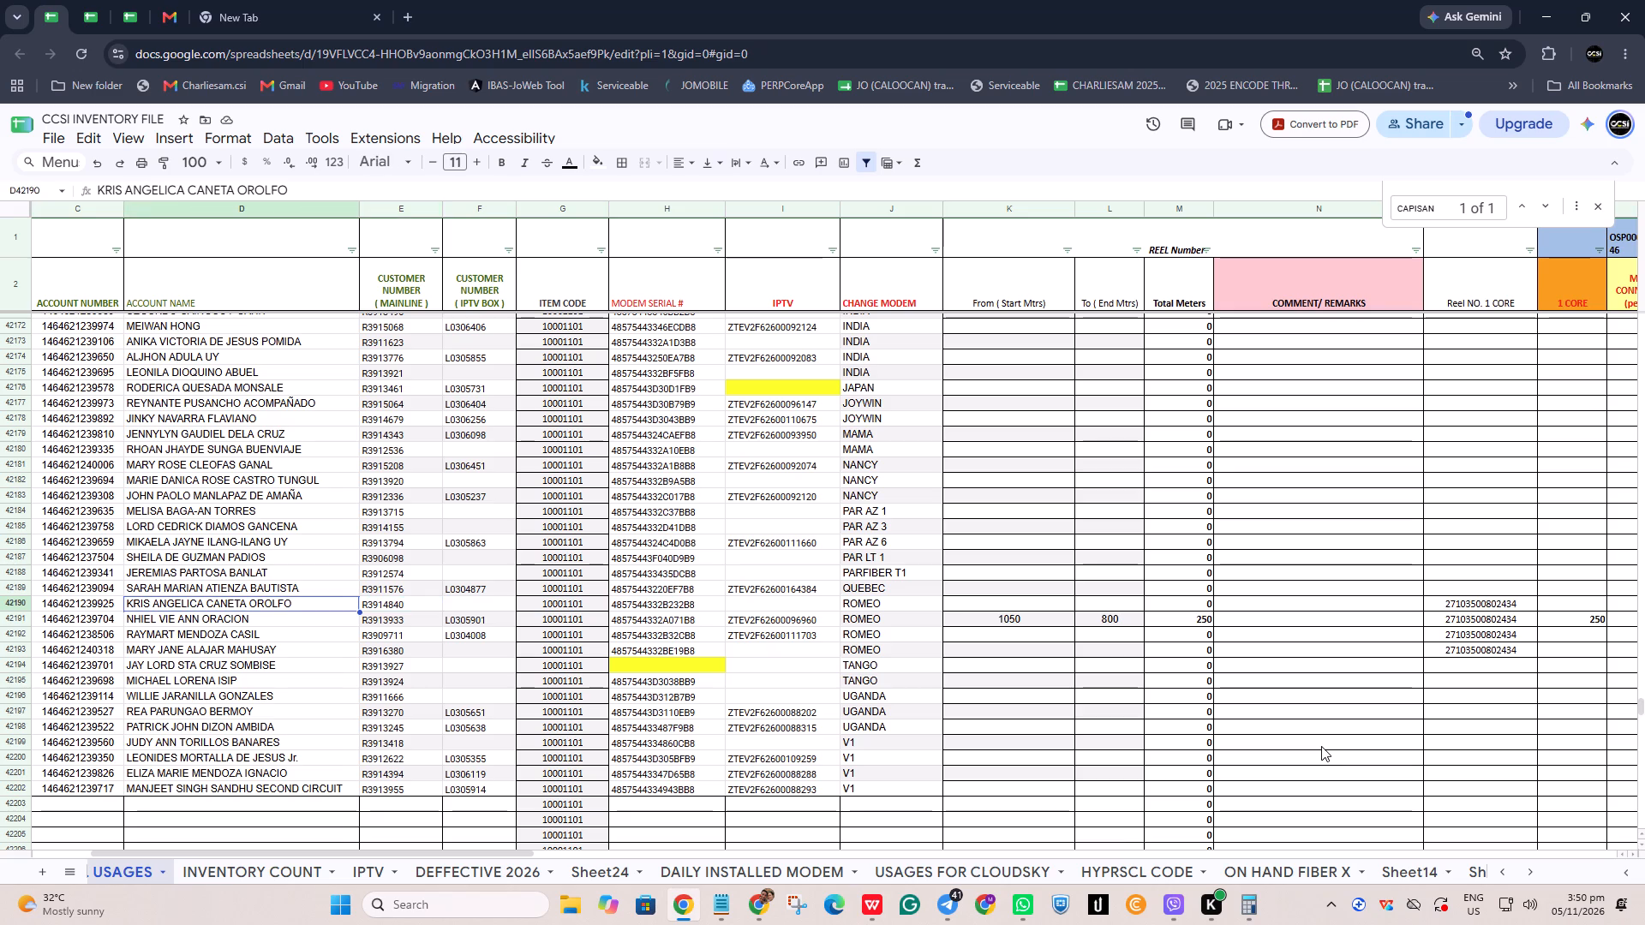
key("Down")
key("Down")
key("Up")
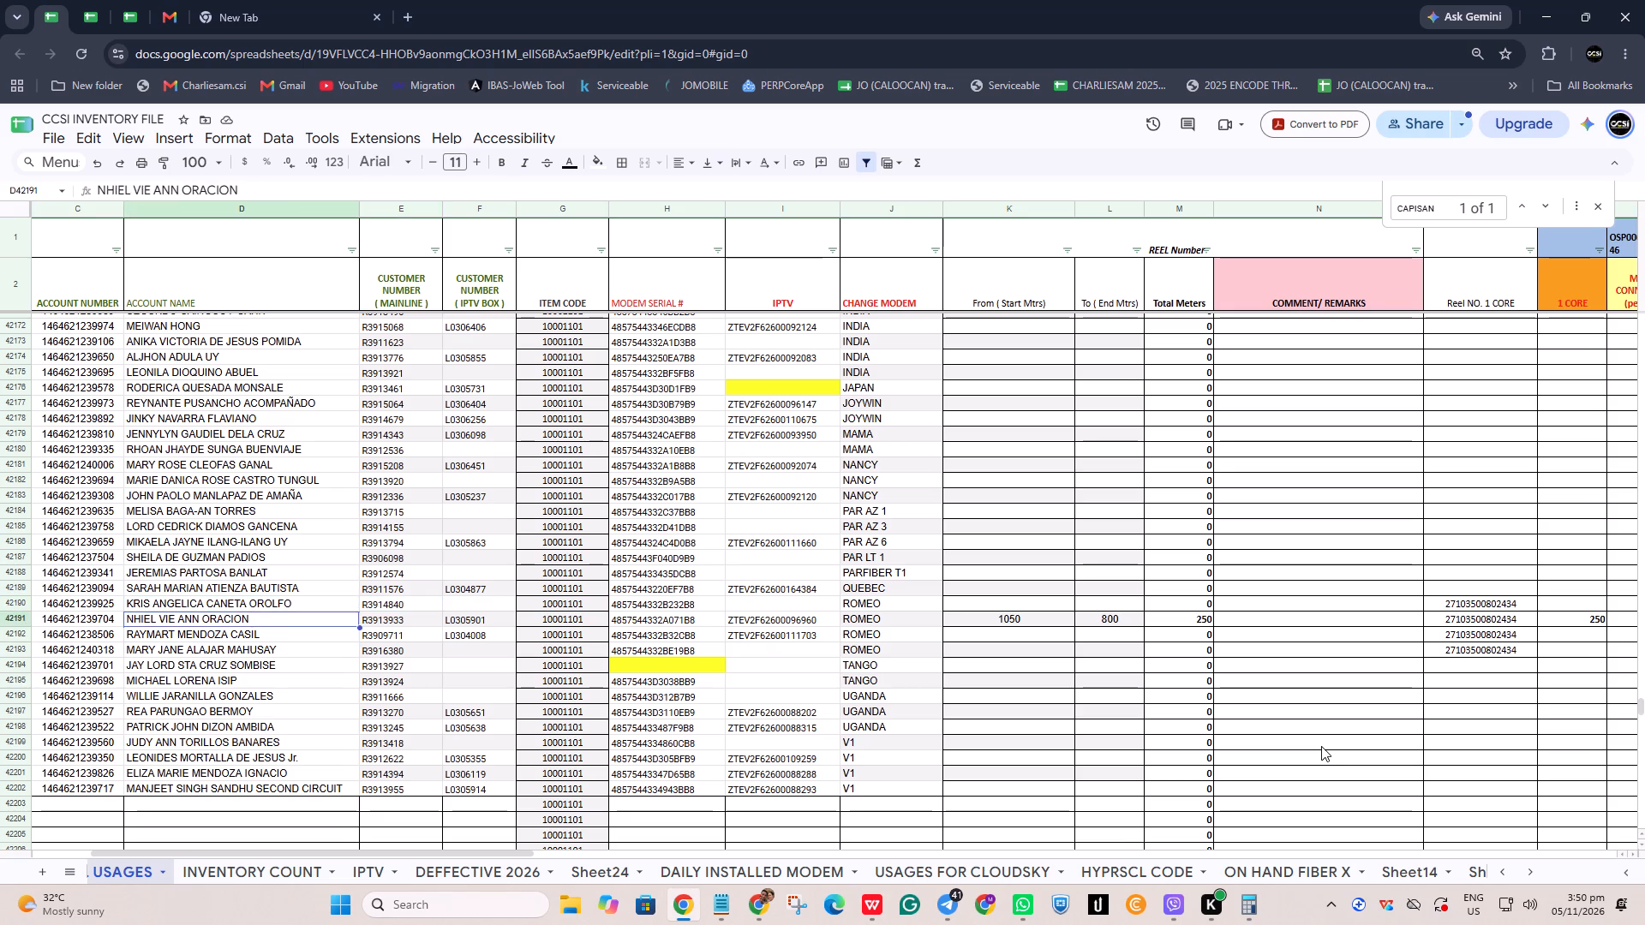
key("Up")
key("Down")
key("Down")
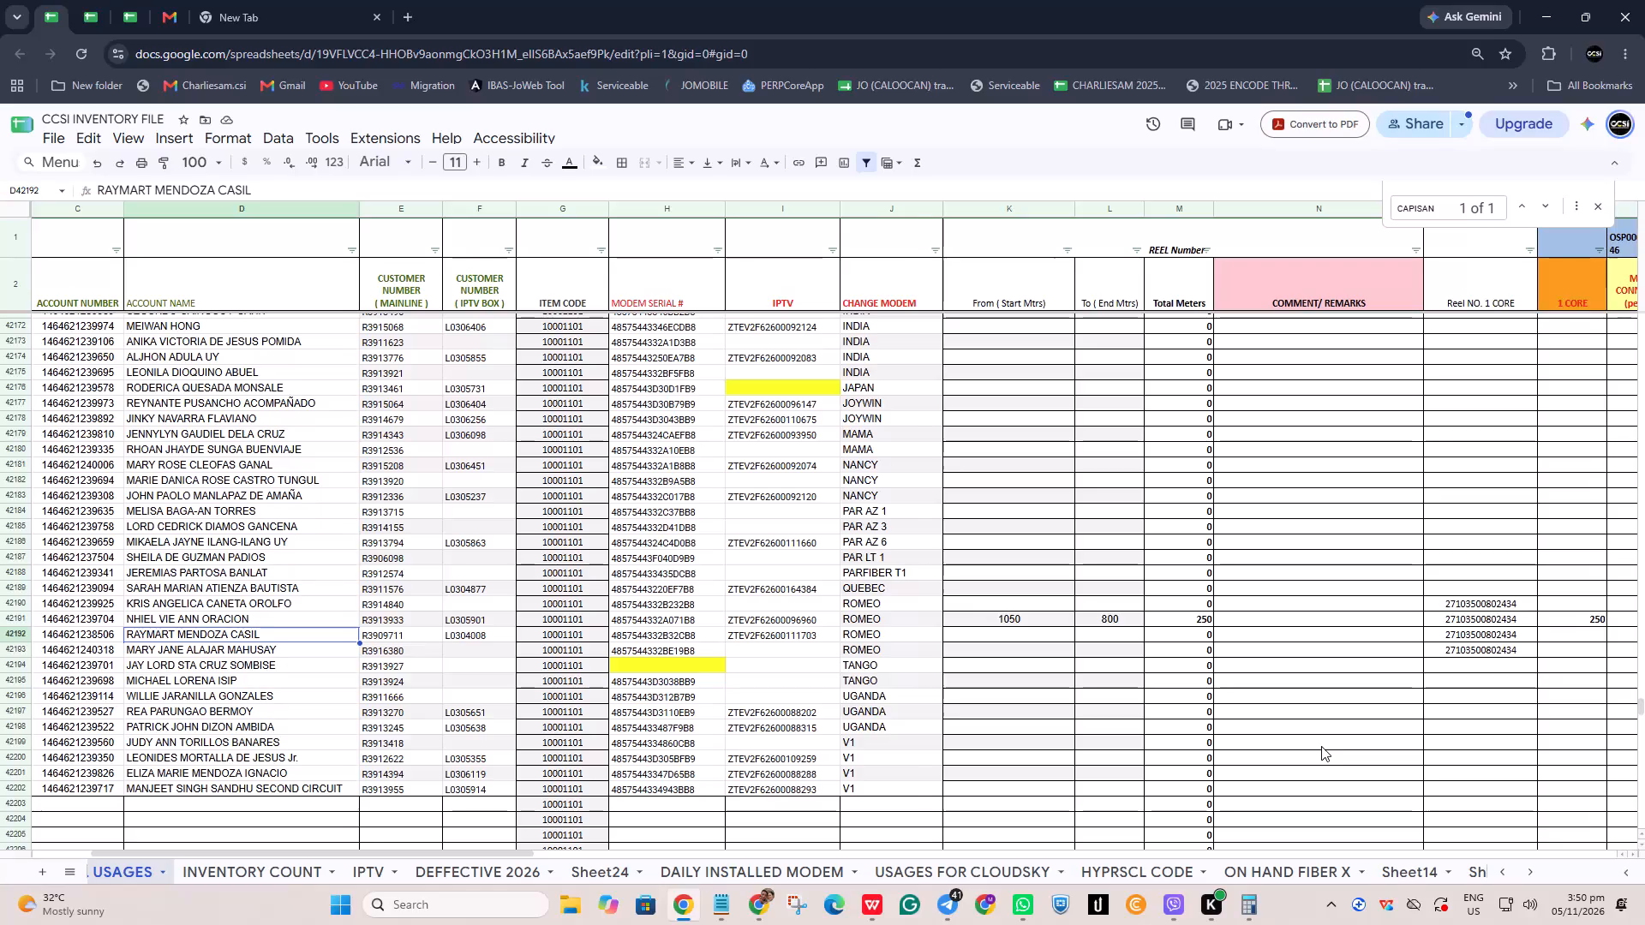
Record start meter 800, end meter 730 and 70 under 1 CORE for the first ROMEO record in row 42190.
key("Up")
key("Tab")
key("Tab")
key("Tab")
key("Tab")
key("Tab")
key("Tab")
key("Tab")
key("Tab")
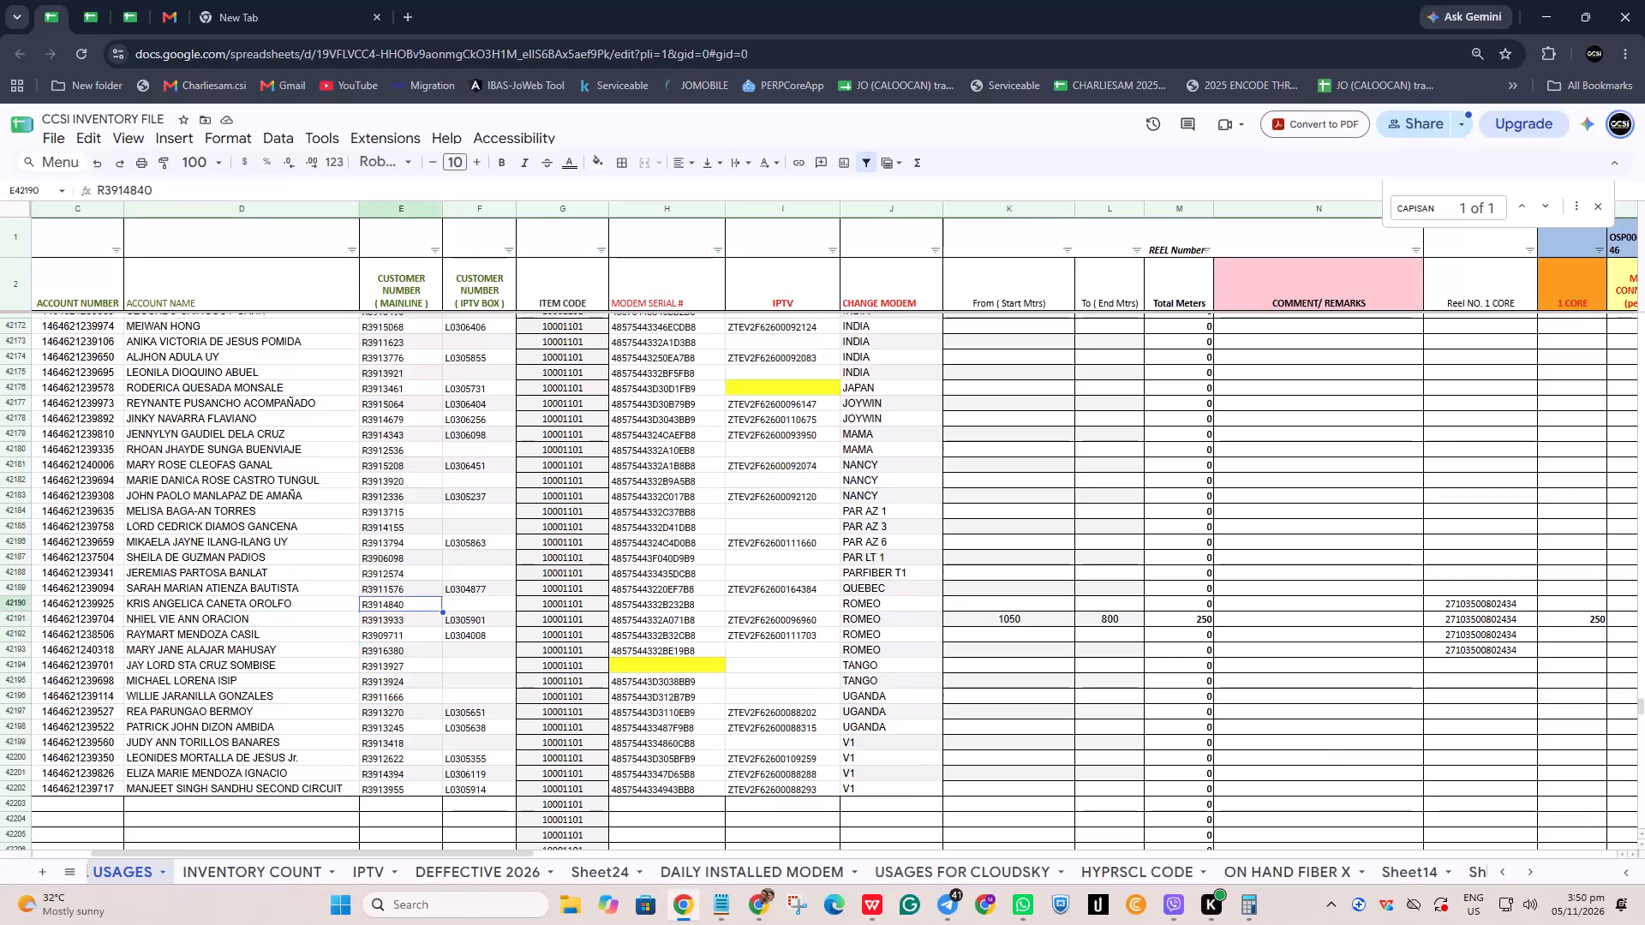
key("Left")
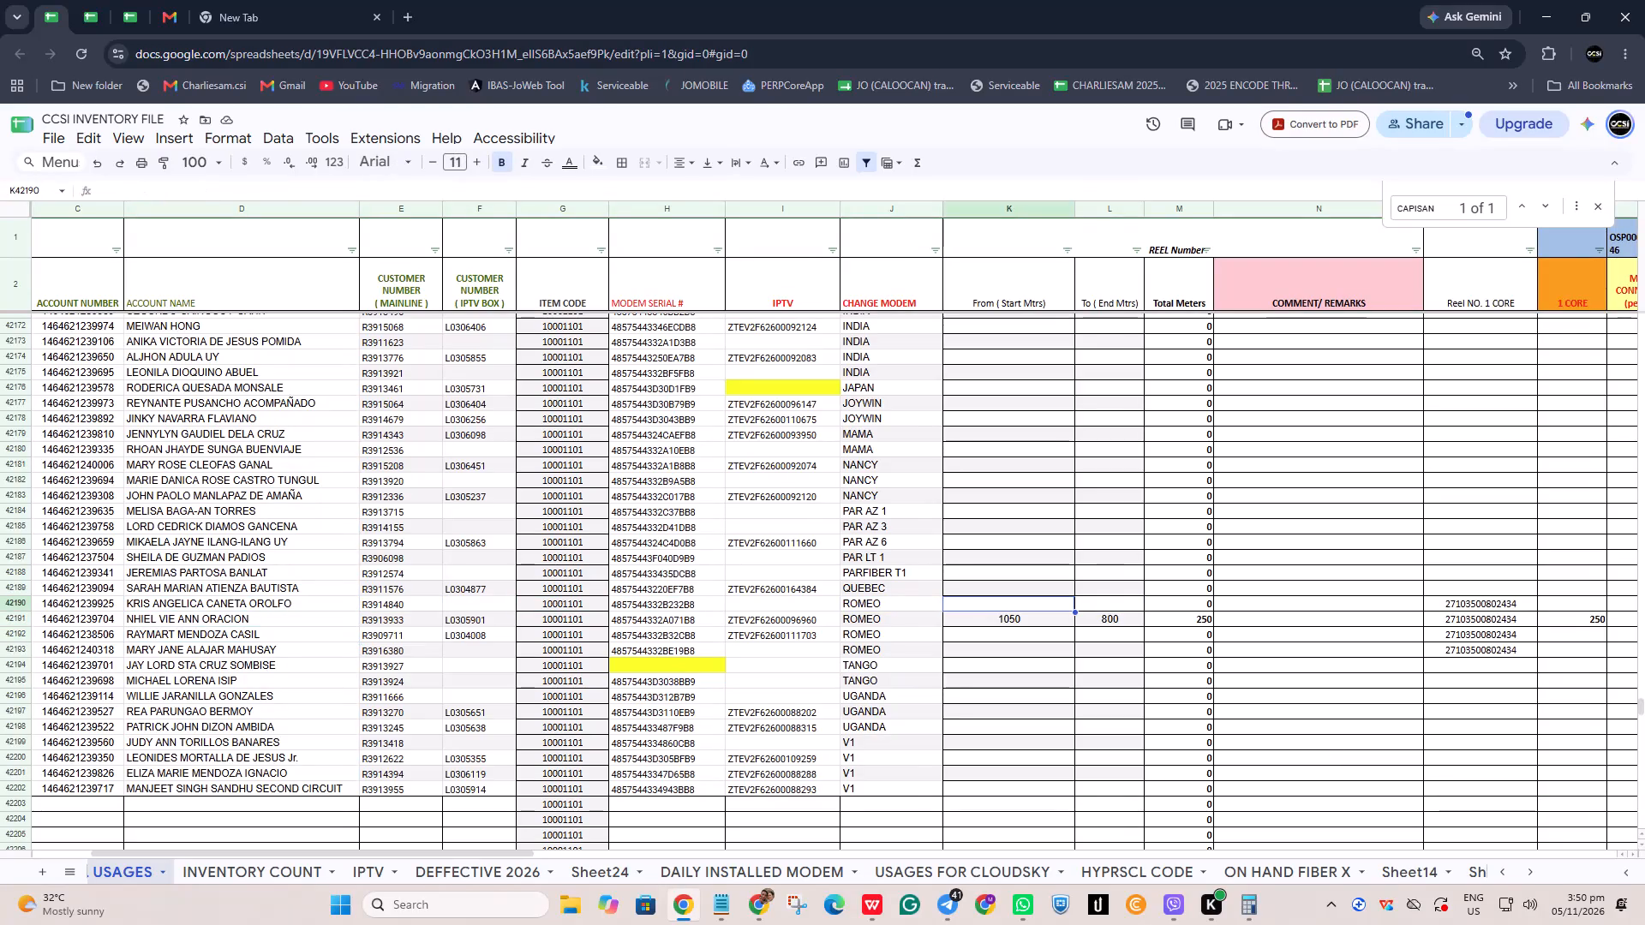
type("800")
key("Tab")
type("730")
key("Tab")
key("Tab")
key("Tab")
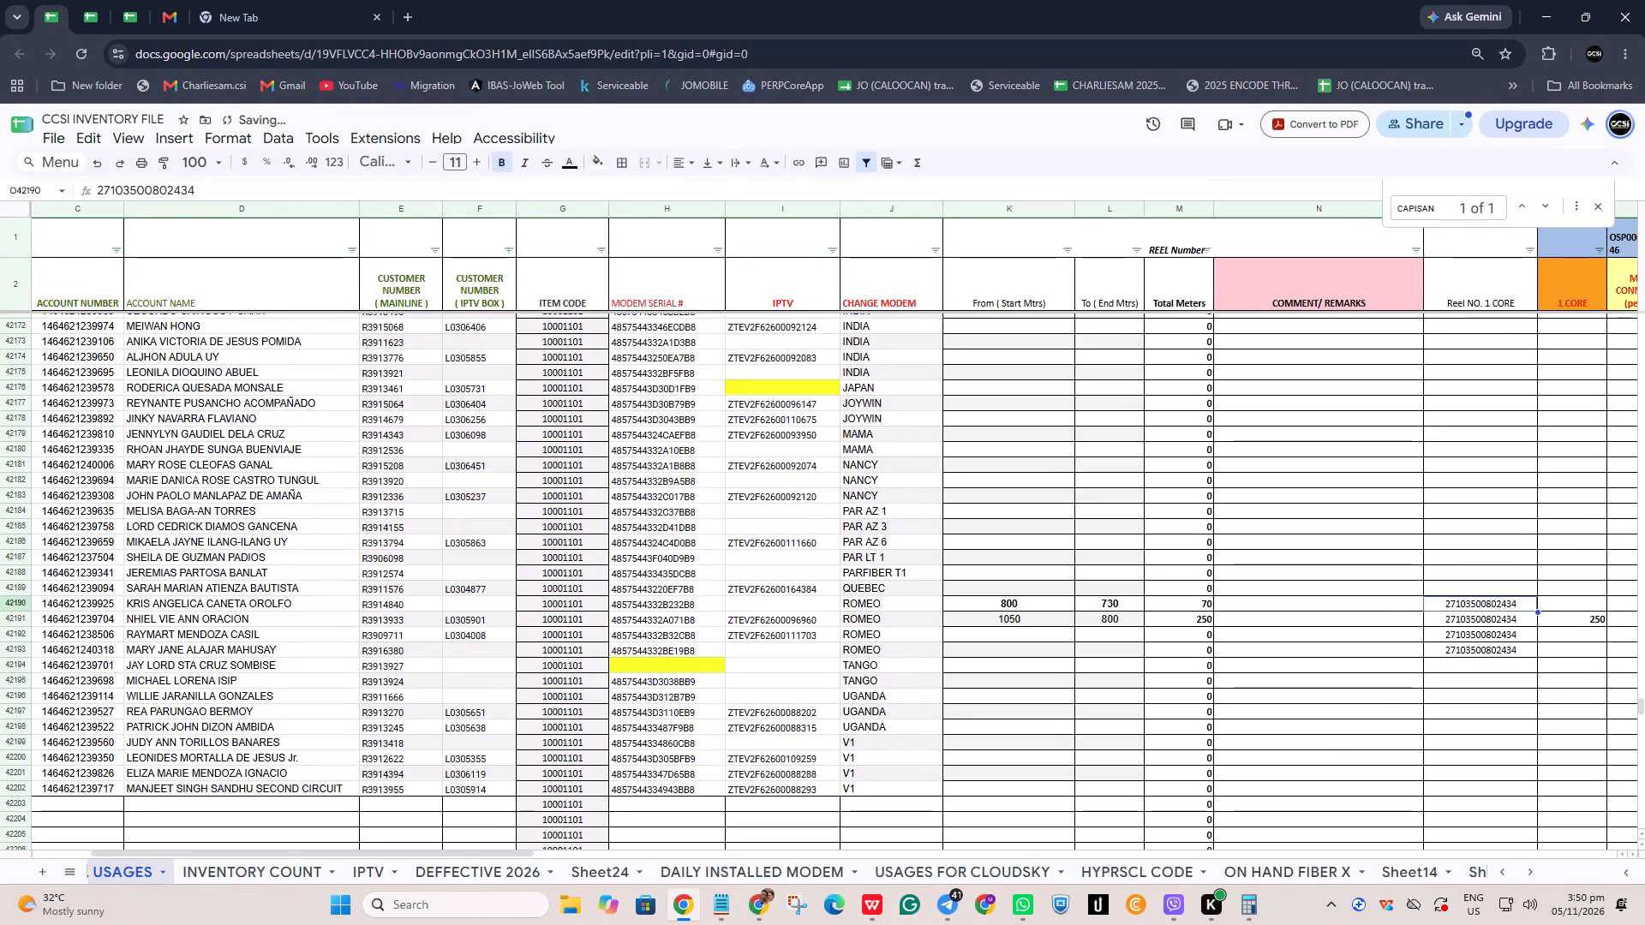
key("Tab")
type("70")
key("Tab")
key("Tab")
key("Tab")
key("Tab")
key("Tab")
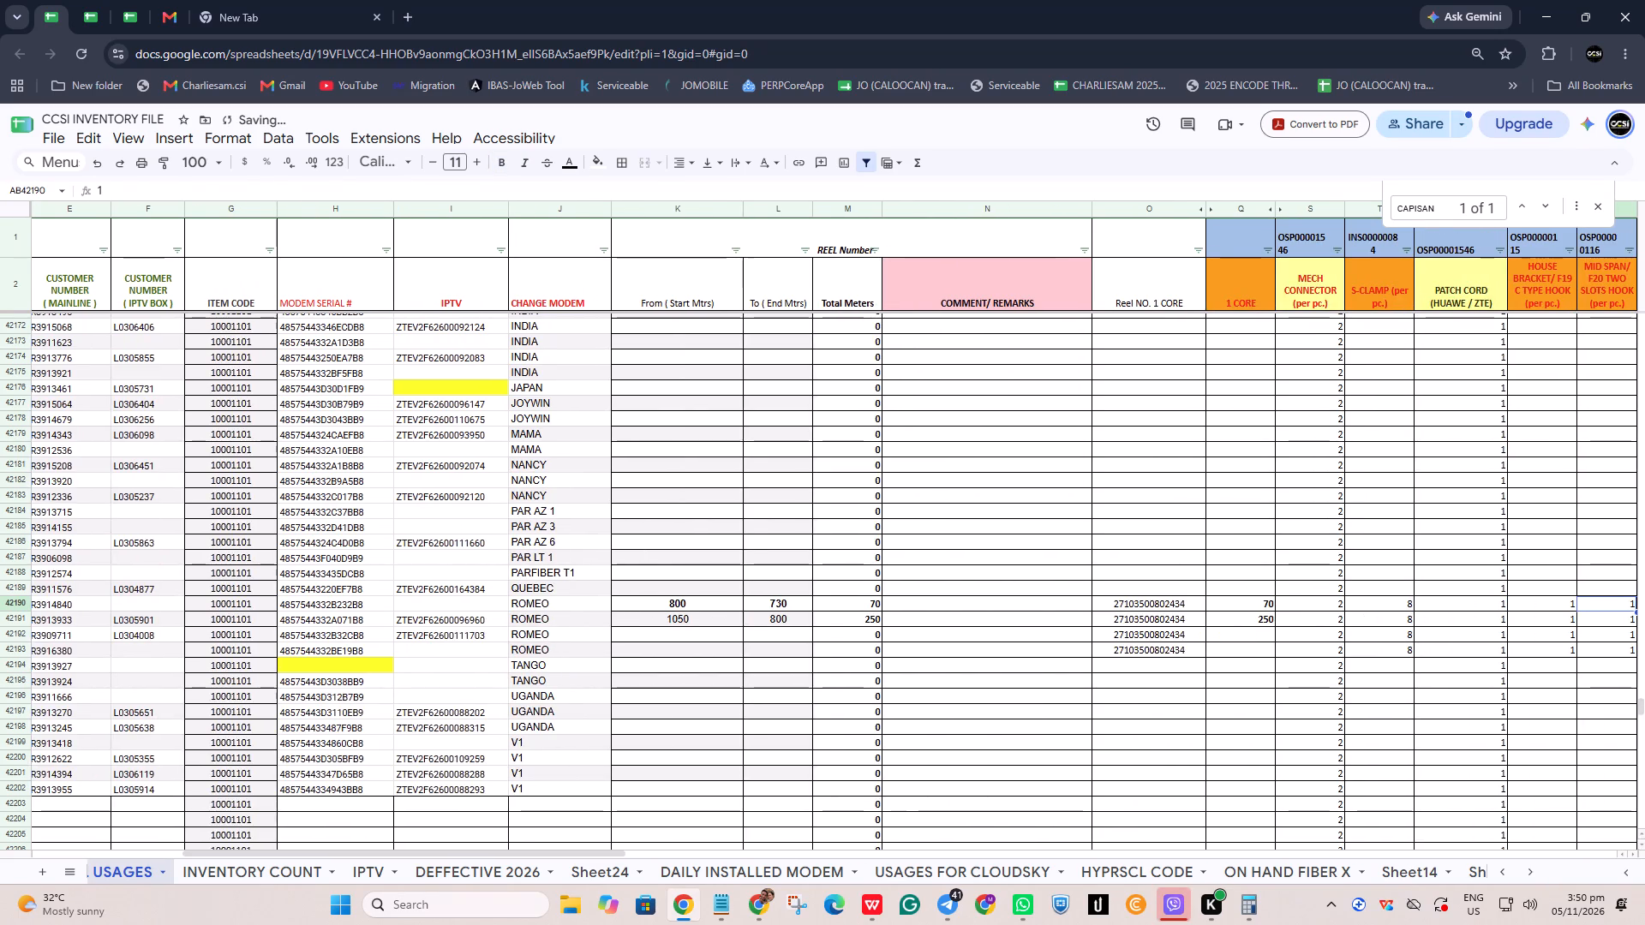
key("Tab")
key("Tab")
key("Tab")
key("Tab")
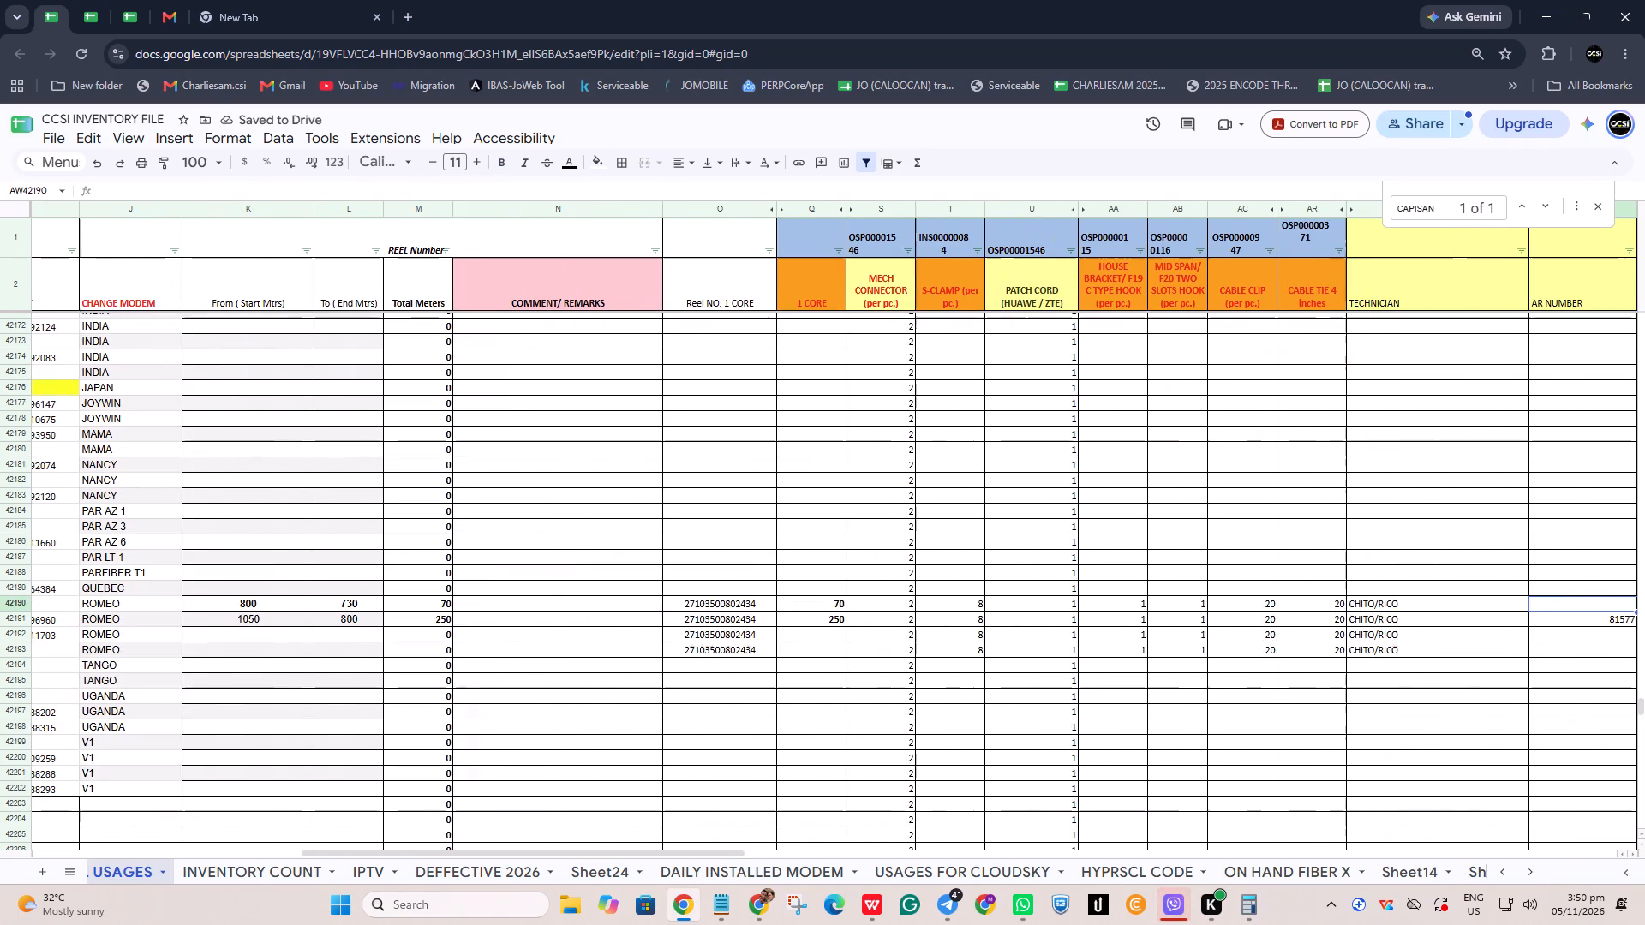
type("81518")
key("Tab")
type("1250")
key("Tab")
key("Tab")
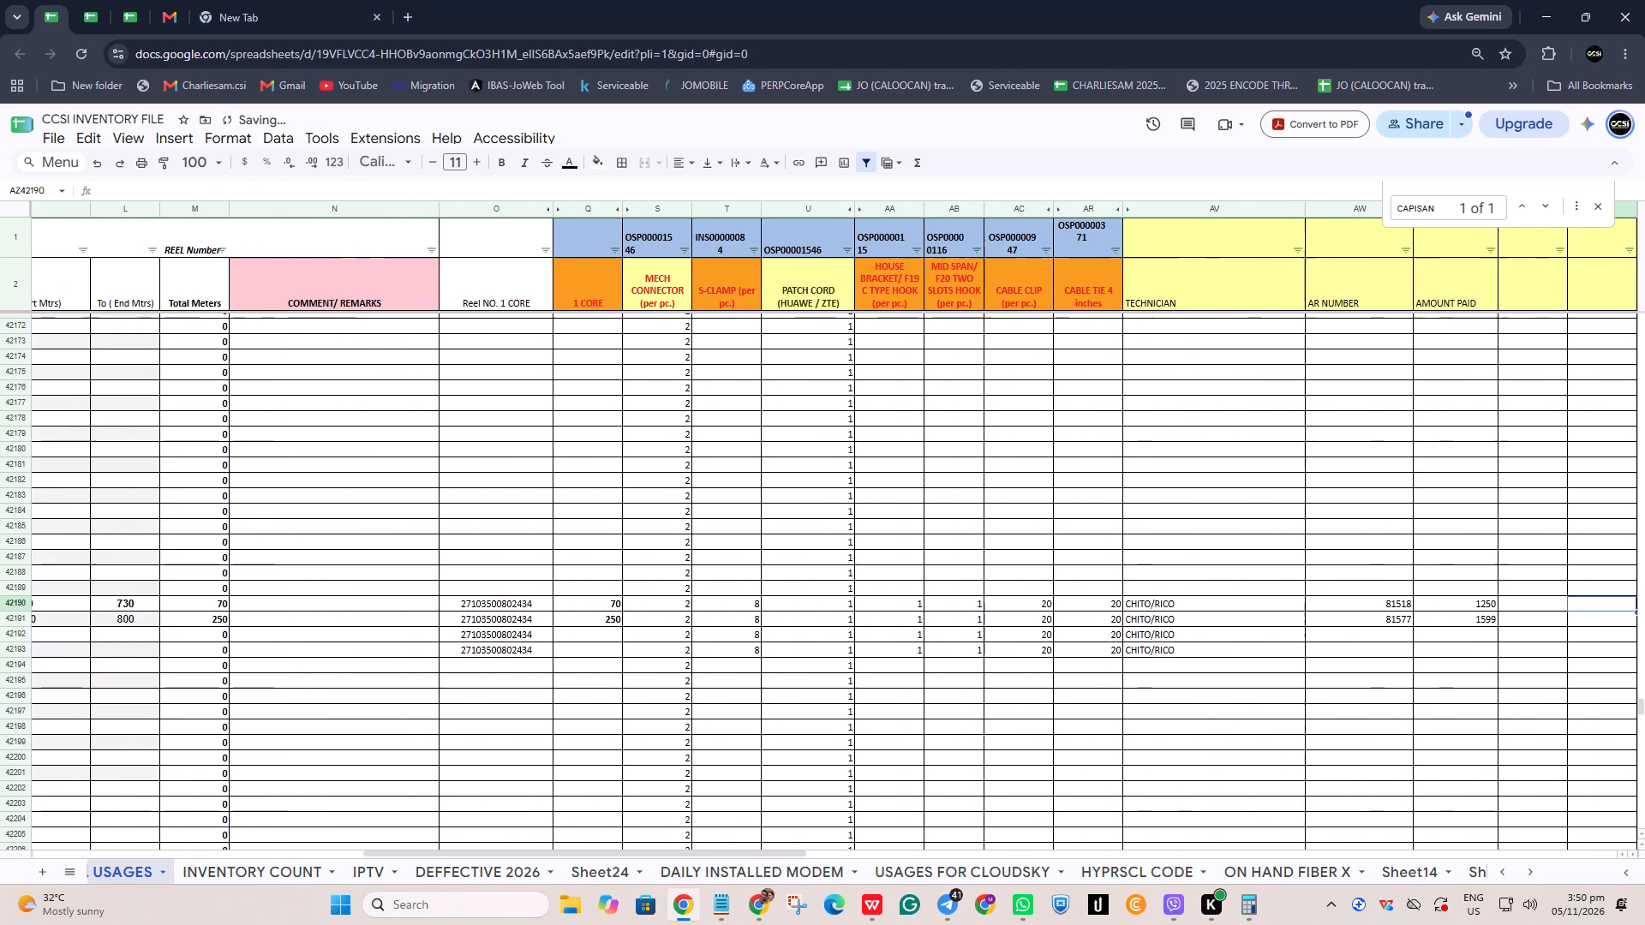
Review the first ROMEO record in row 42190 across its material, reel, meter, modem and account entries.
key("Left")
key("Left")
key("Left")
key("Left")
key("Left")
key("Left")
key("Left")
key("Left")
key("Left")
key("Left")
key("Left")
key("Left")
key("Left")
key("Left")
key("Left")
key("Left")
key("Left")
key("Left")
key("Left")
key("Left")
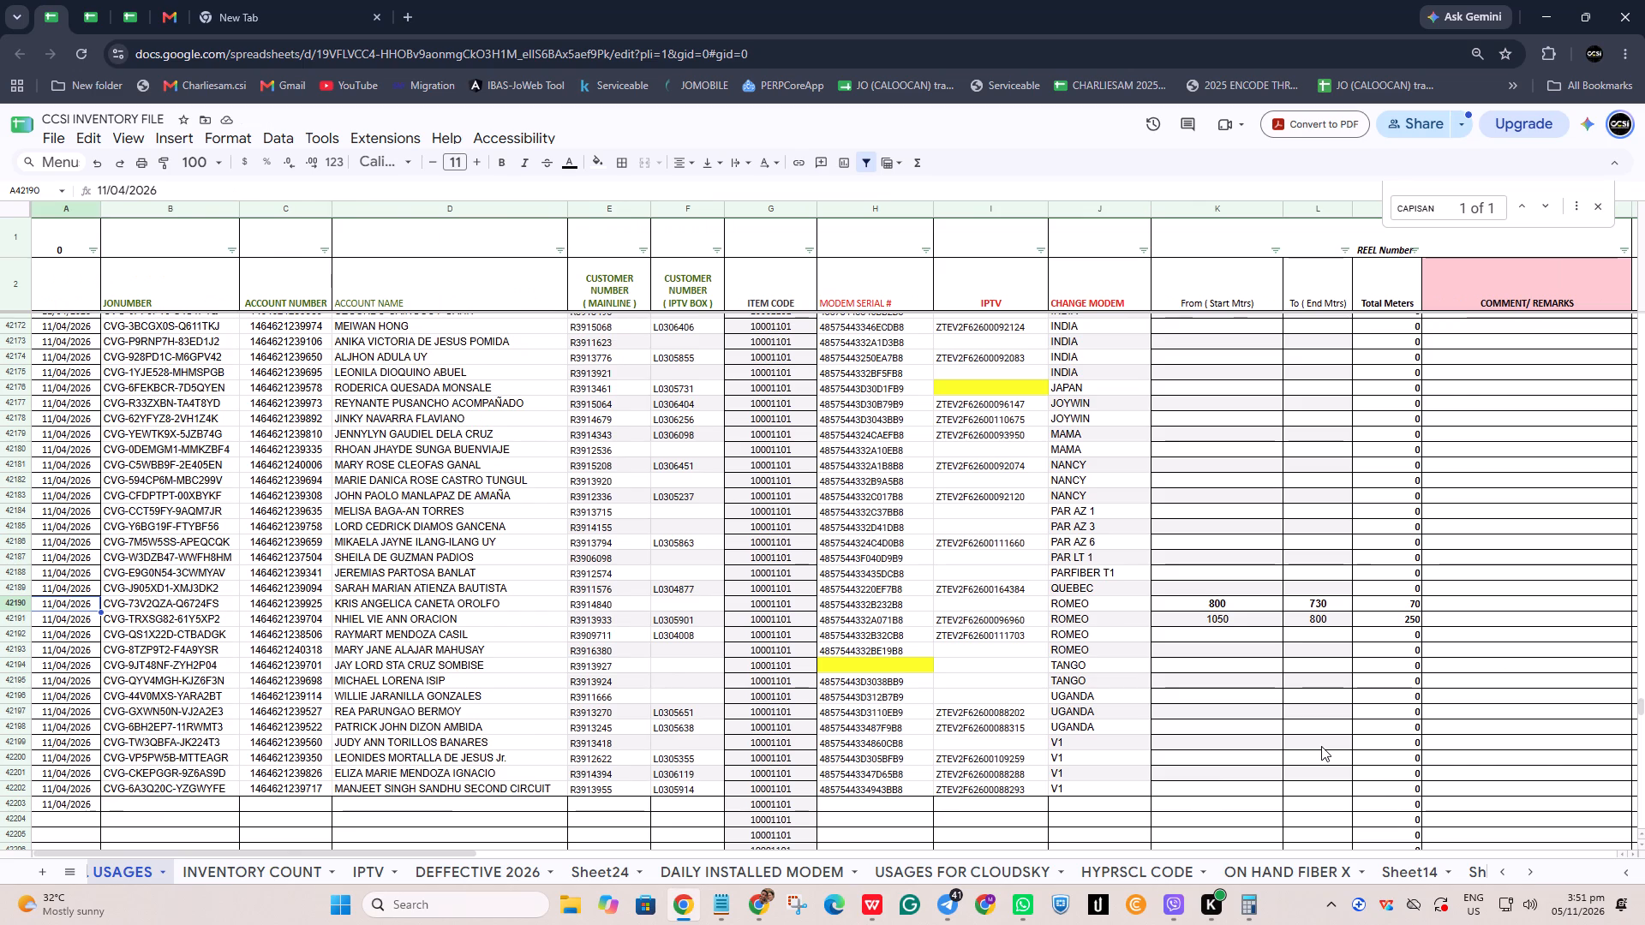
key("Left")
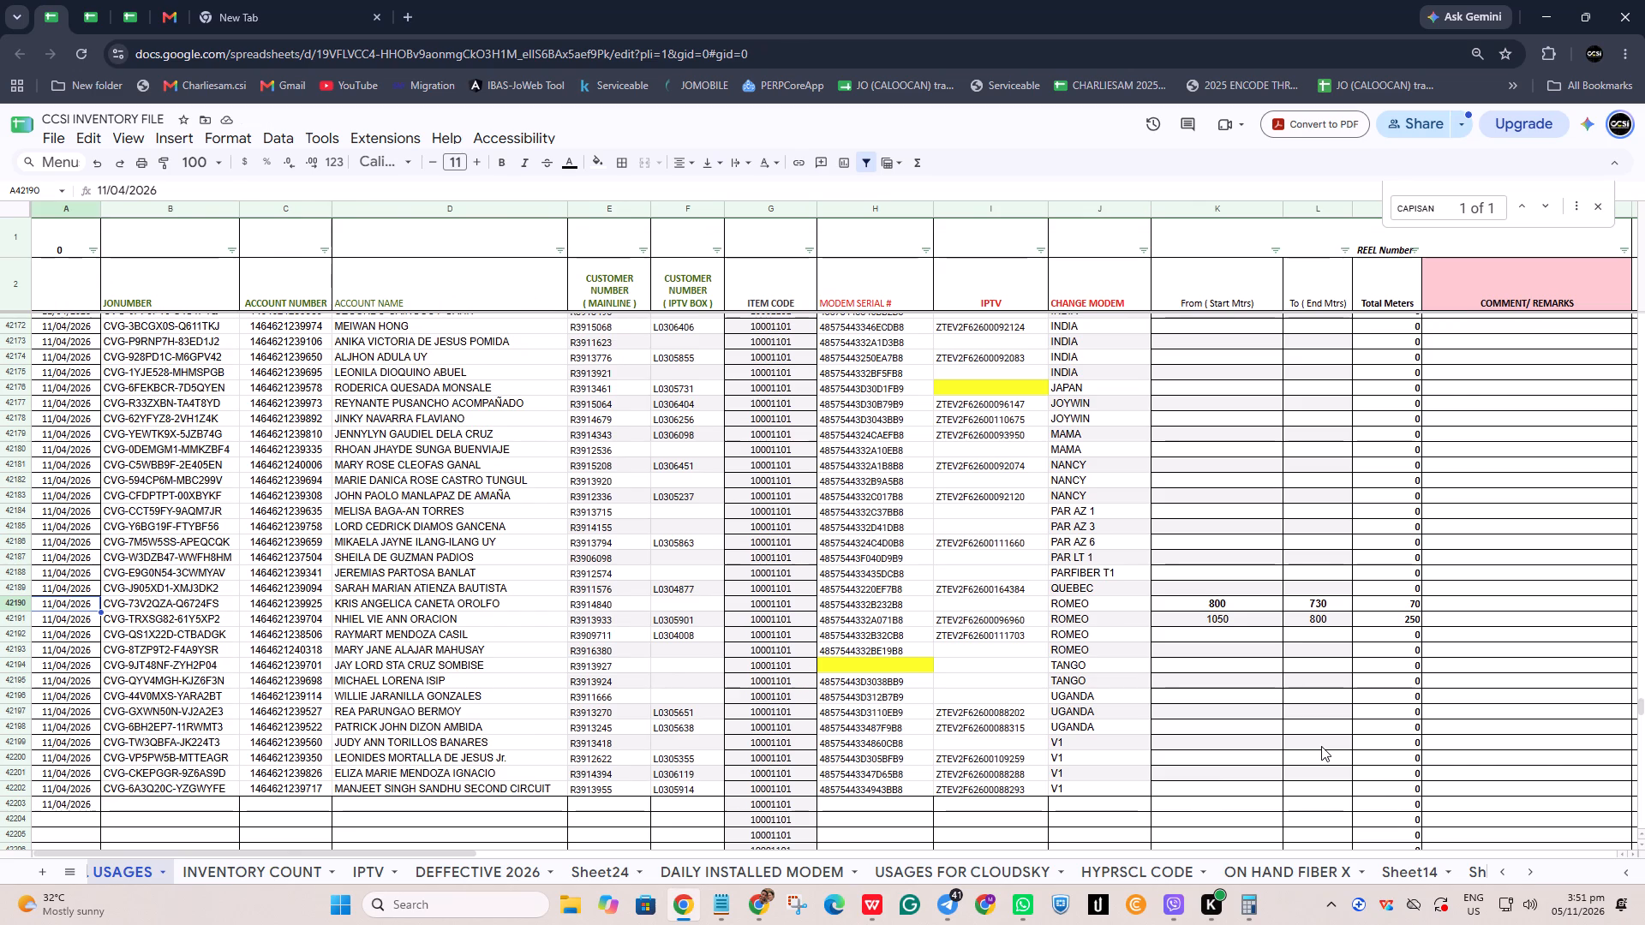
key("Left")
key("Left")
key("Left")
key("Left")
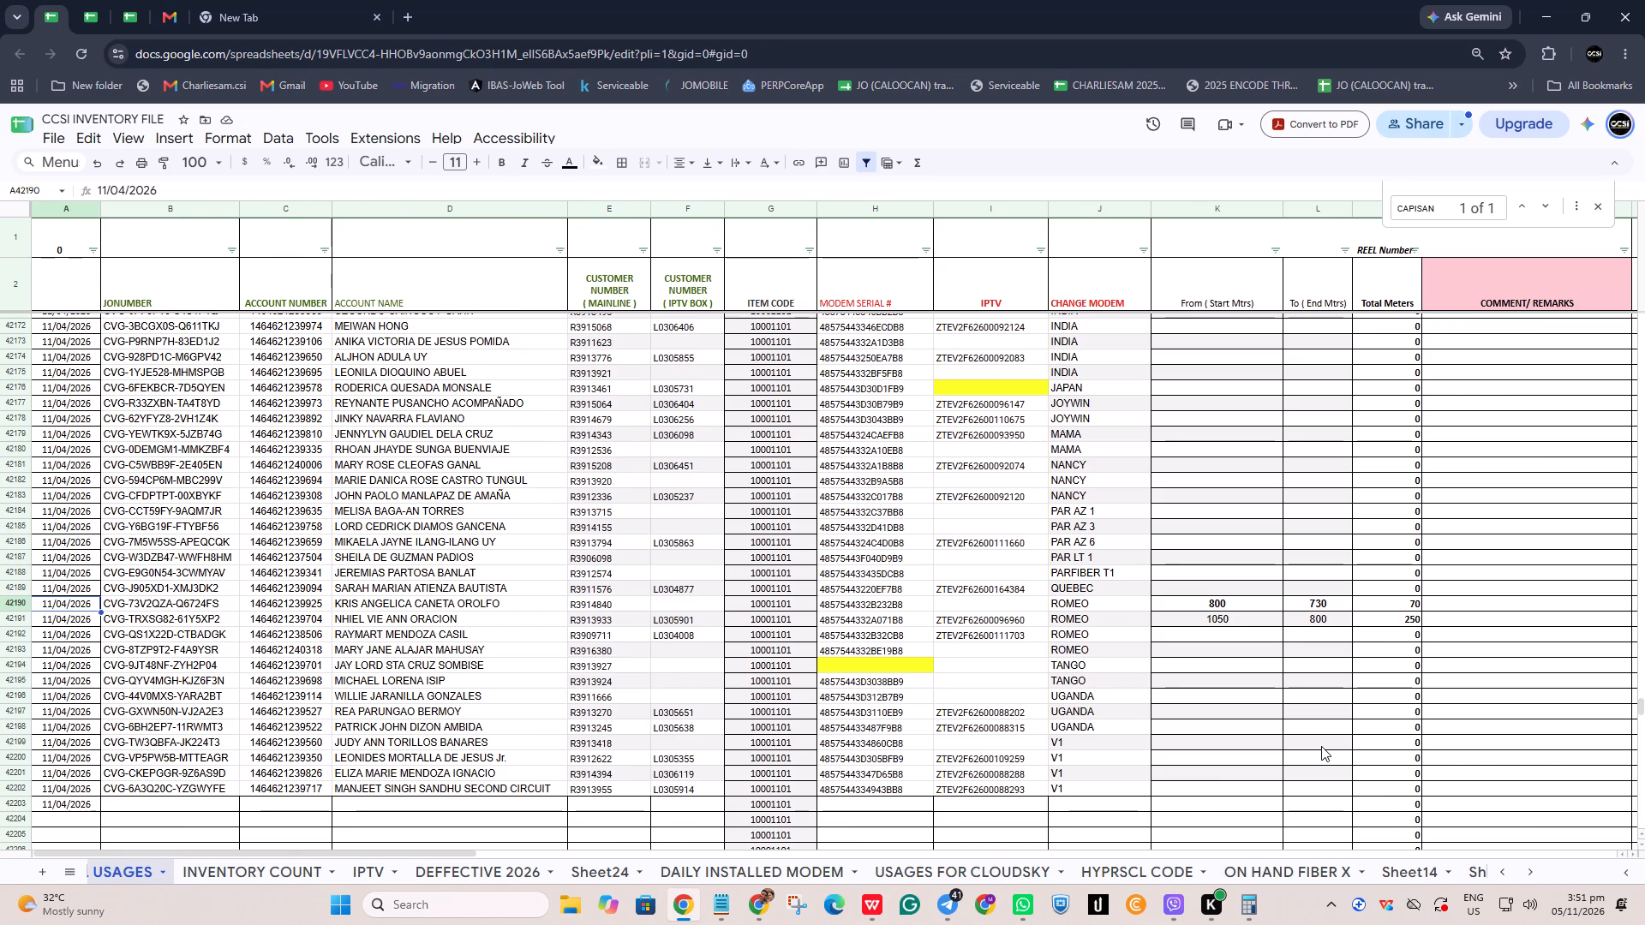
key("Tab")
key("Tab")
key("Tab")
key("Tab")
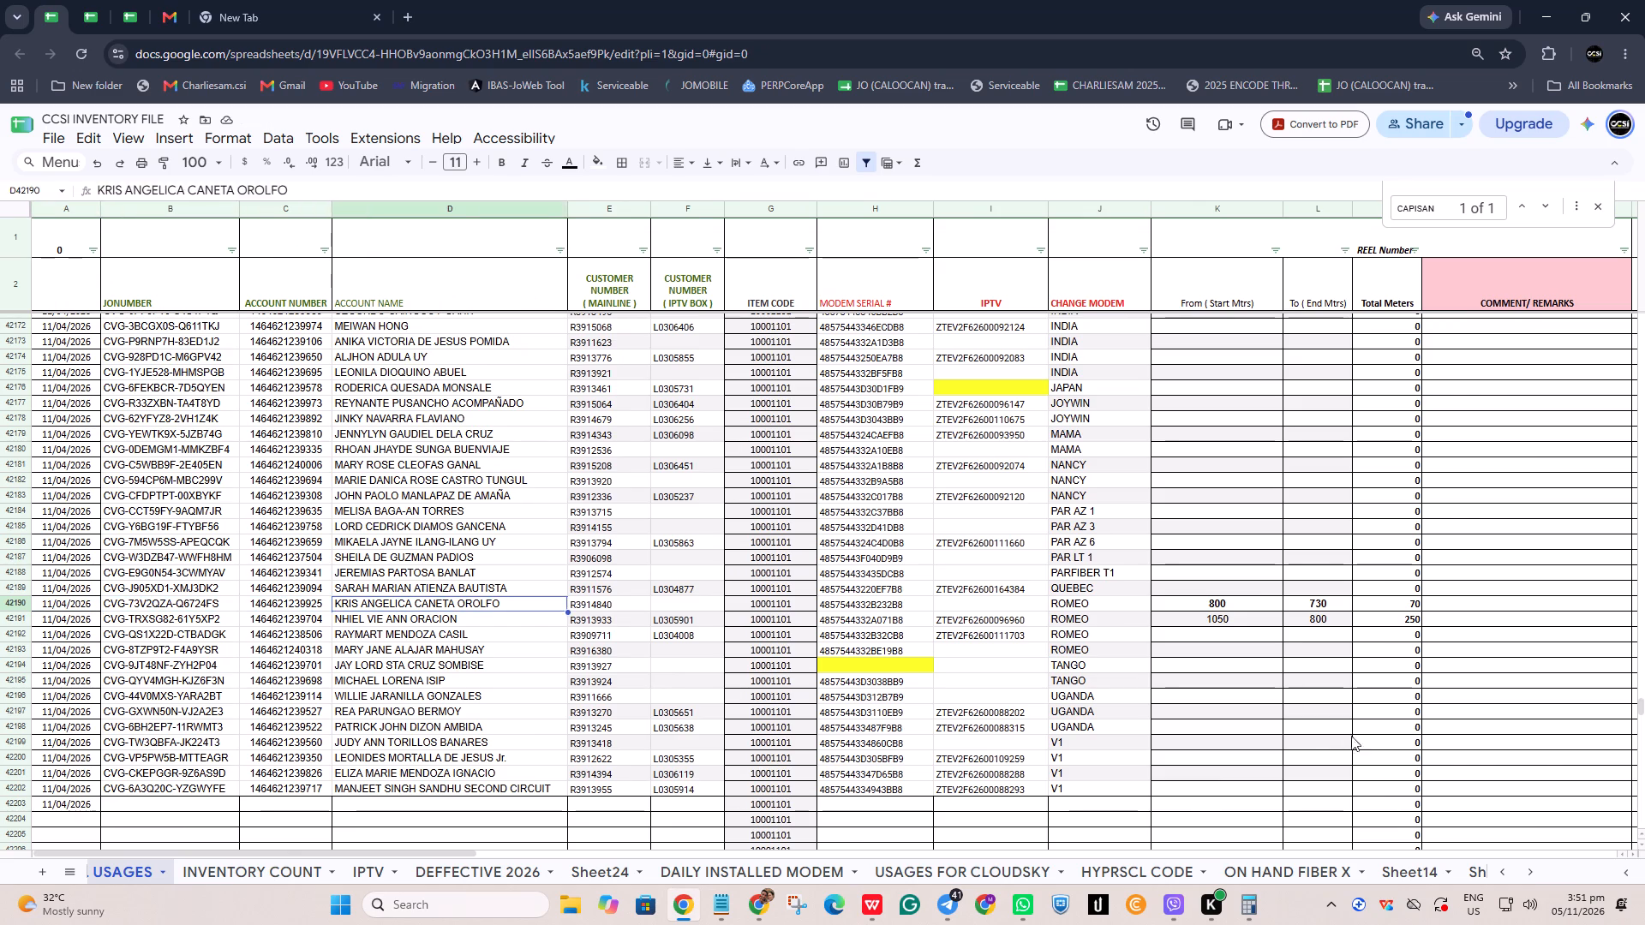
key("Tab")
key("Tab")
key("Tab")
Record start meter 730, end meter 550 and 180 under 1 CORE for the third ROMEO record in row 42192.
left_click(1244, 633)
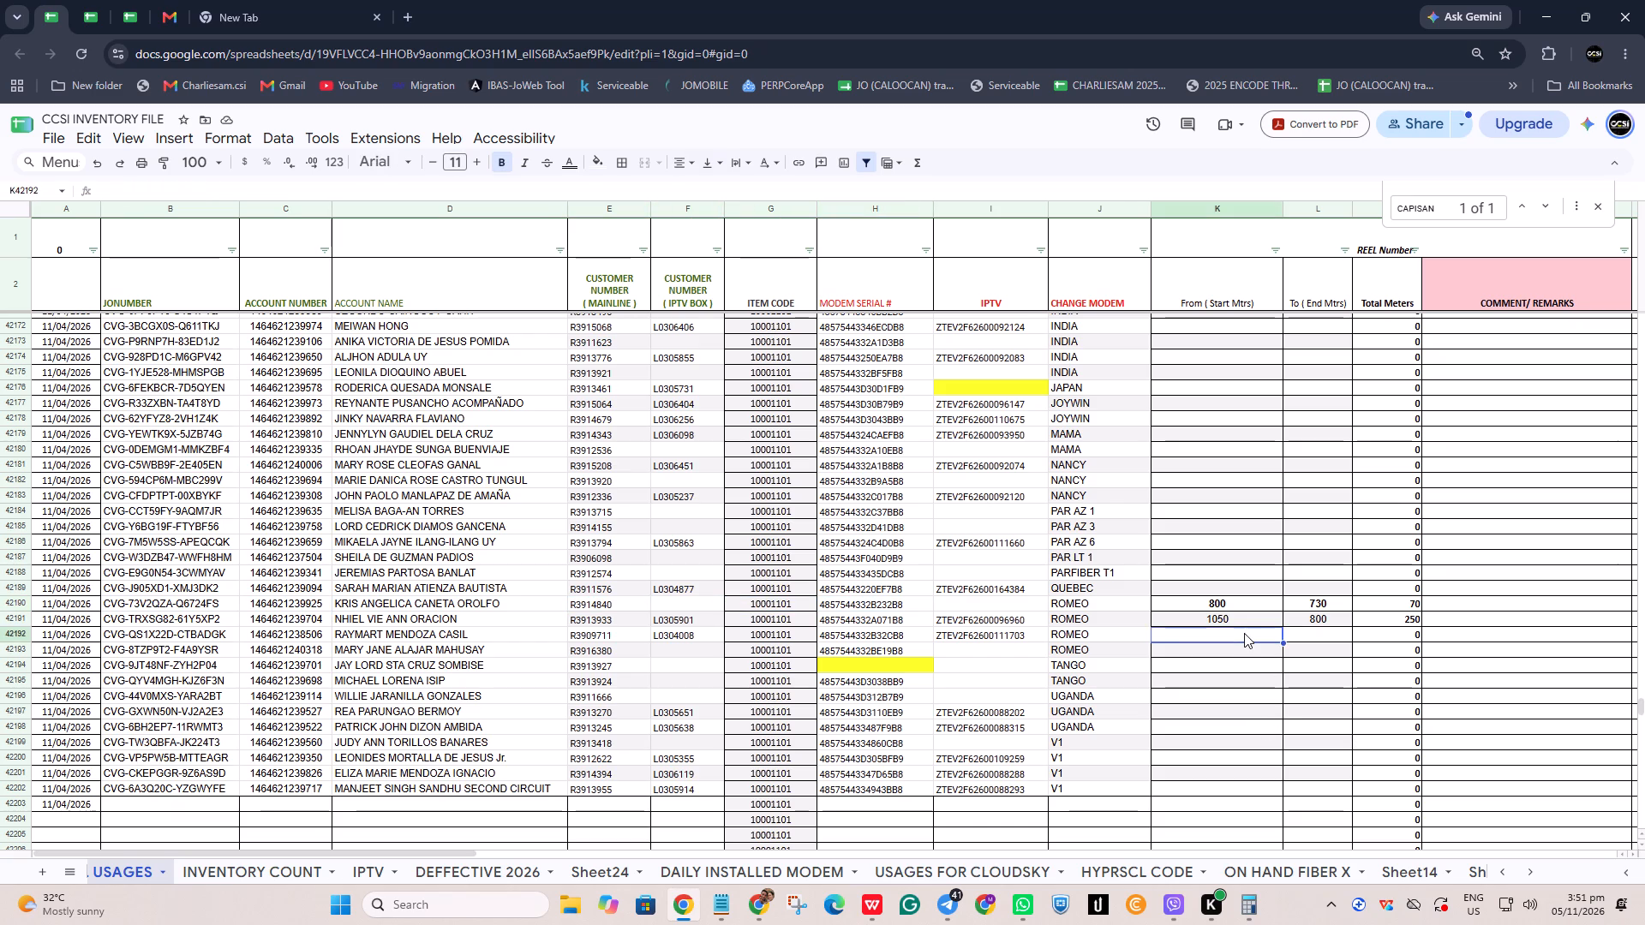
key("Left")
key("Left")
key("Left")
key("Left")
key("Left")
key("Left")
key("Left")
key("Left")
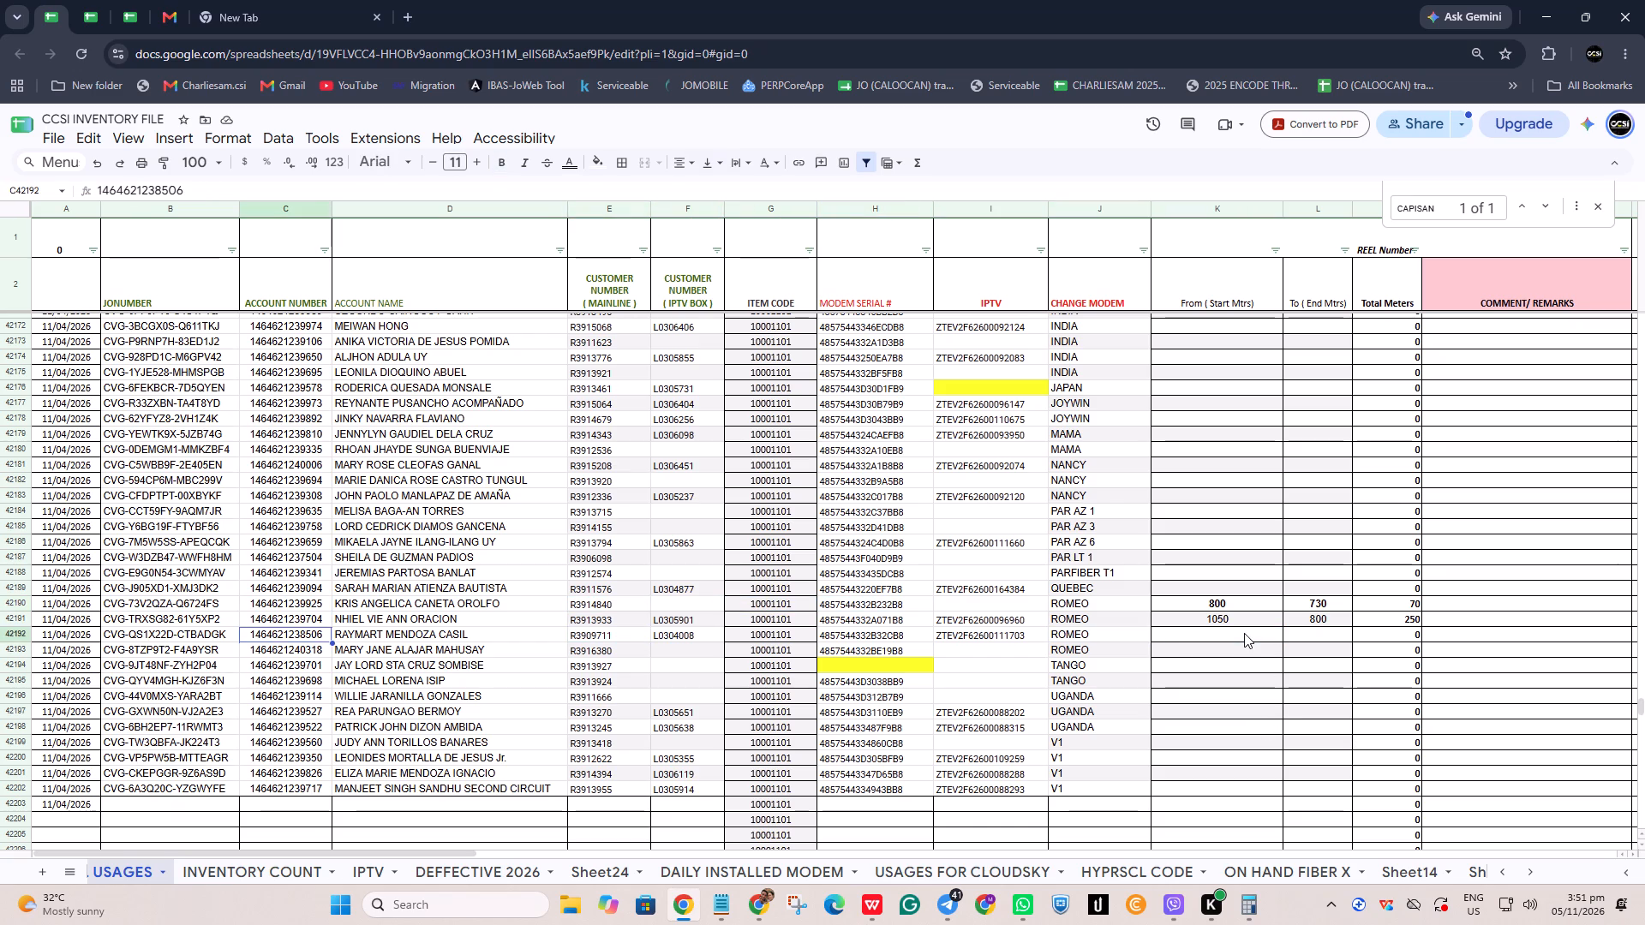
key("Tab")
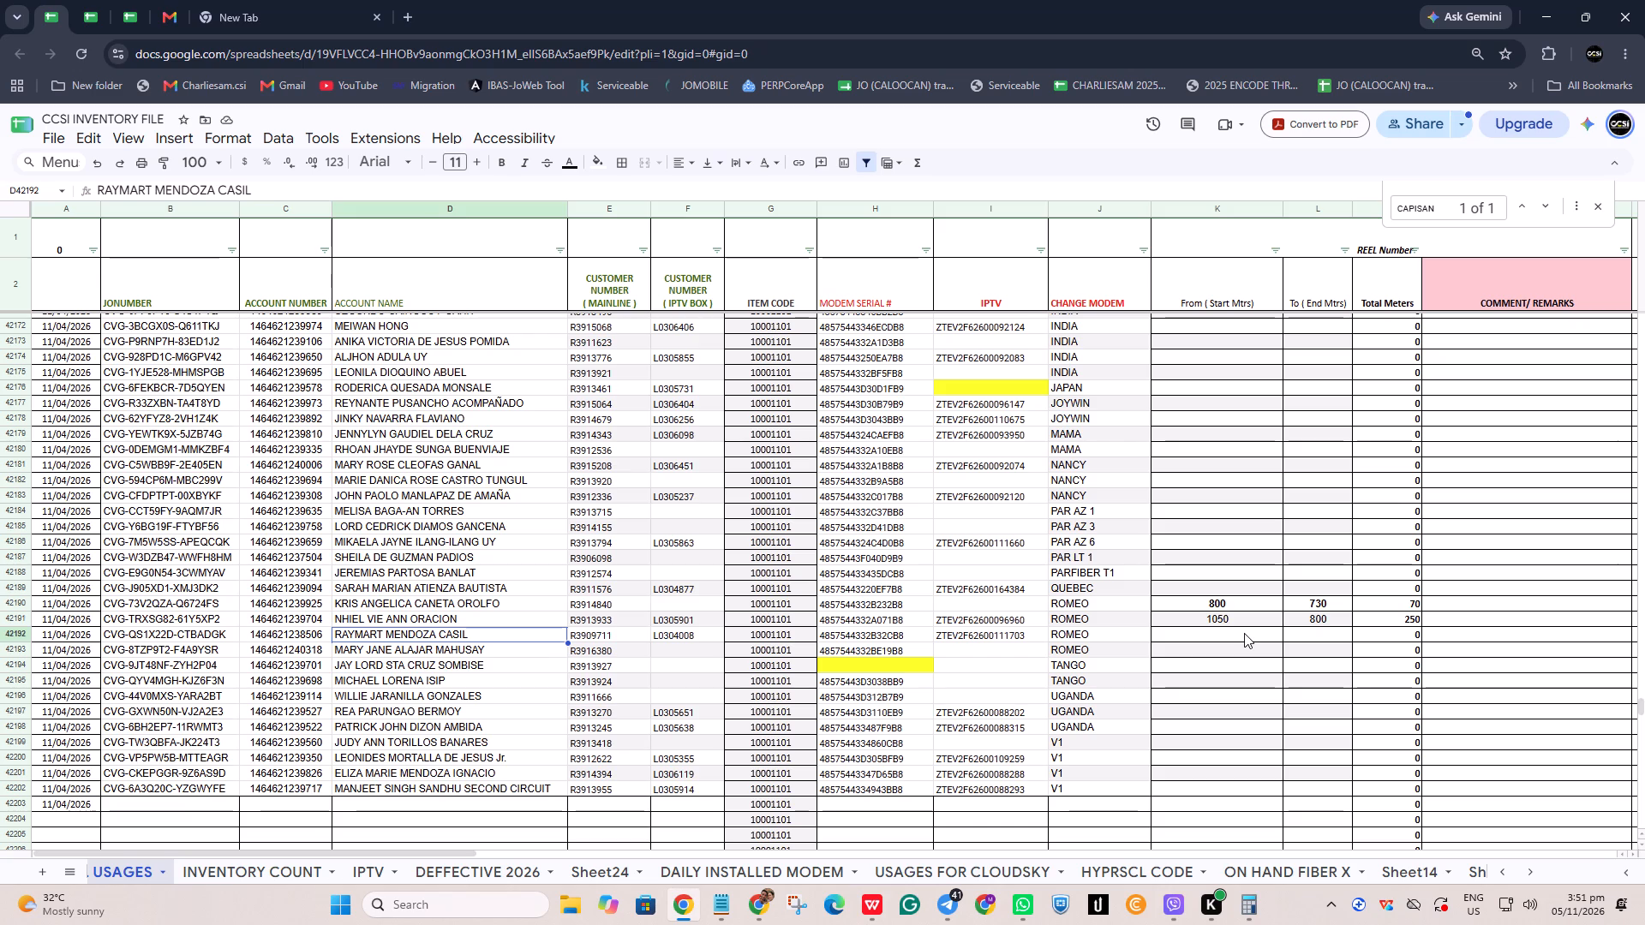
key("Tab")
key("Tab")
key("Tab")
key("Tab")
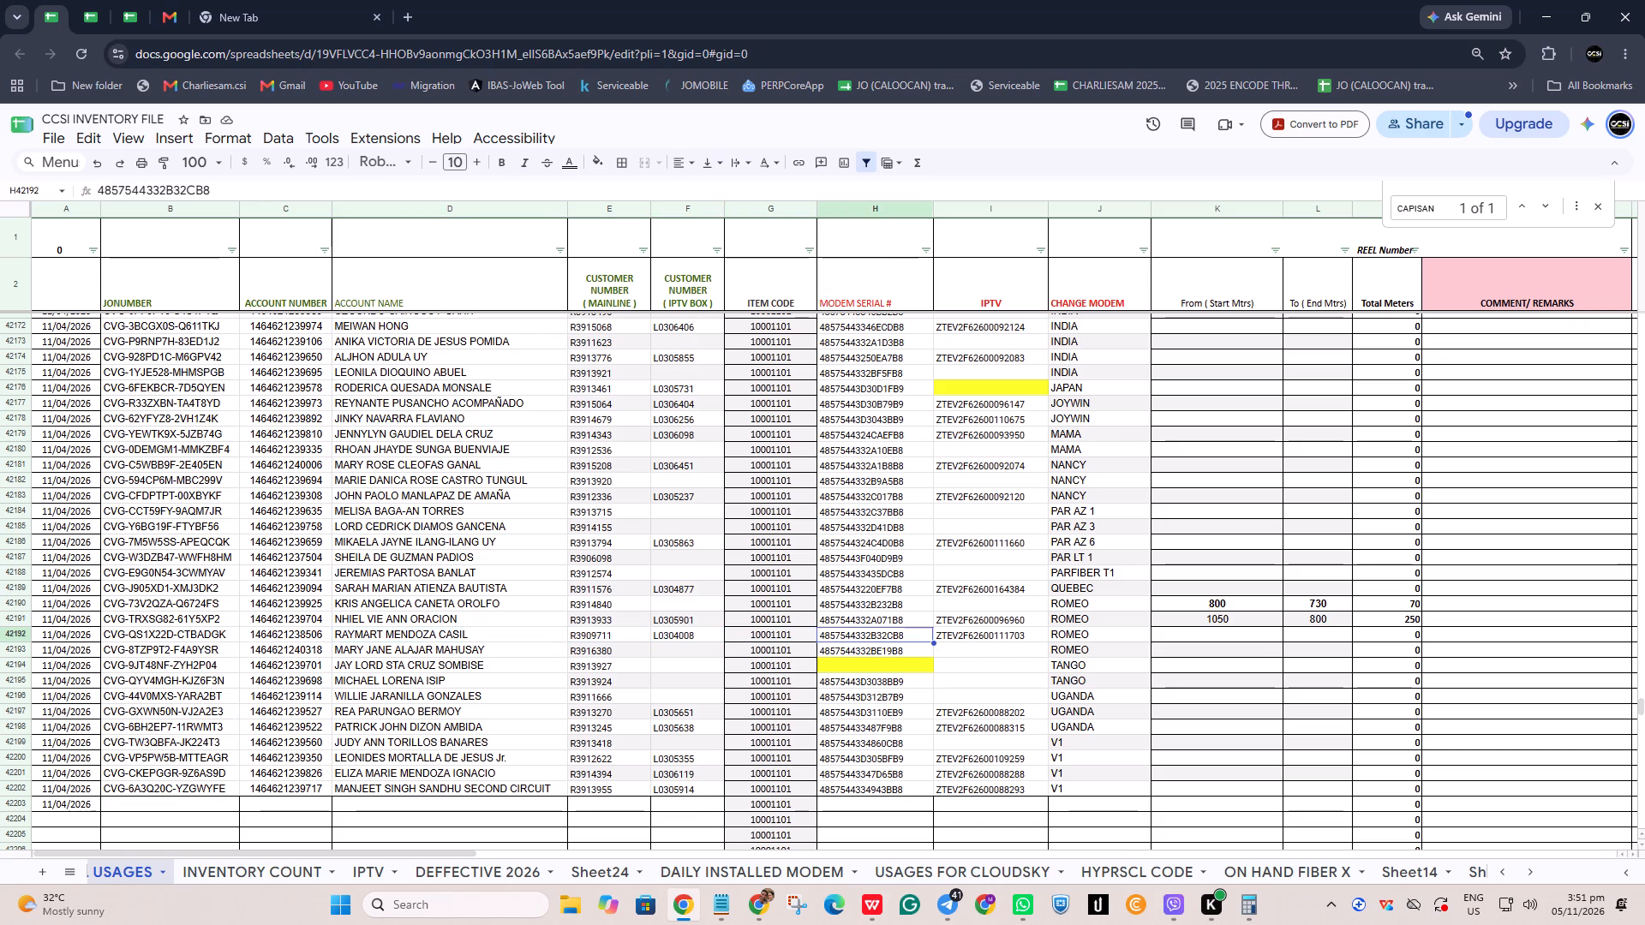
key("Tab")
key("Tab")
key("Tab")
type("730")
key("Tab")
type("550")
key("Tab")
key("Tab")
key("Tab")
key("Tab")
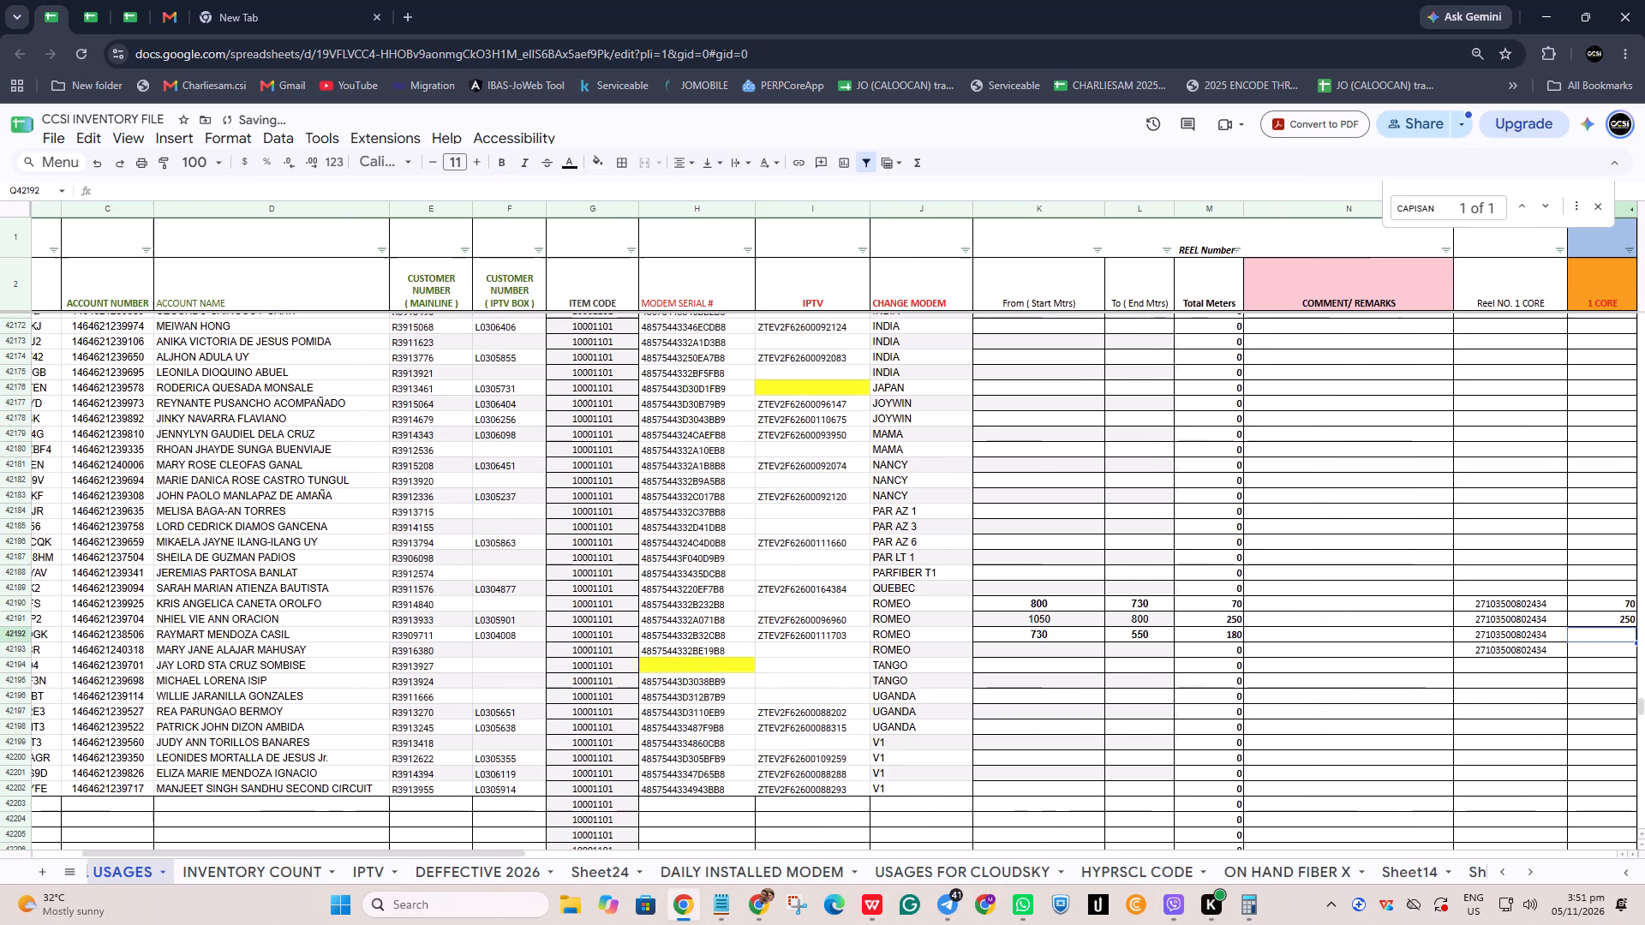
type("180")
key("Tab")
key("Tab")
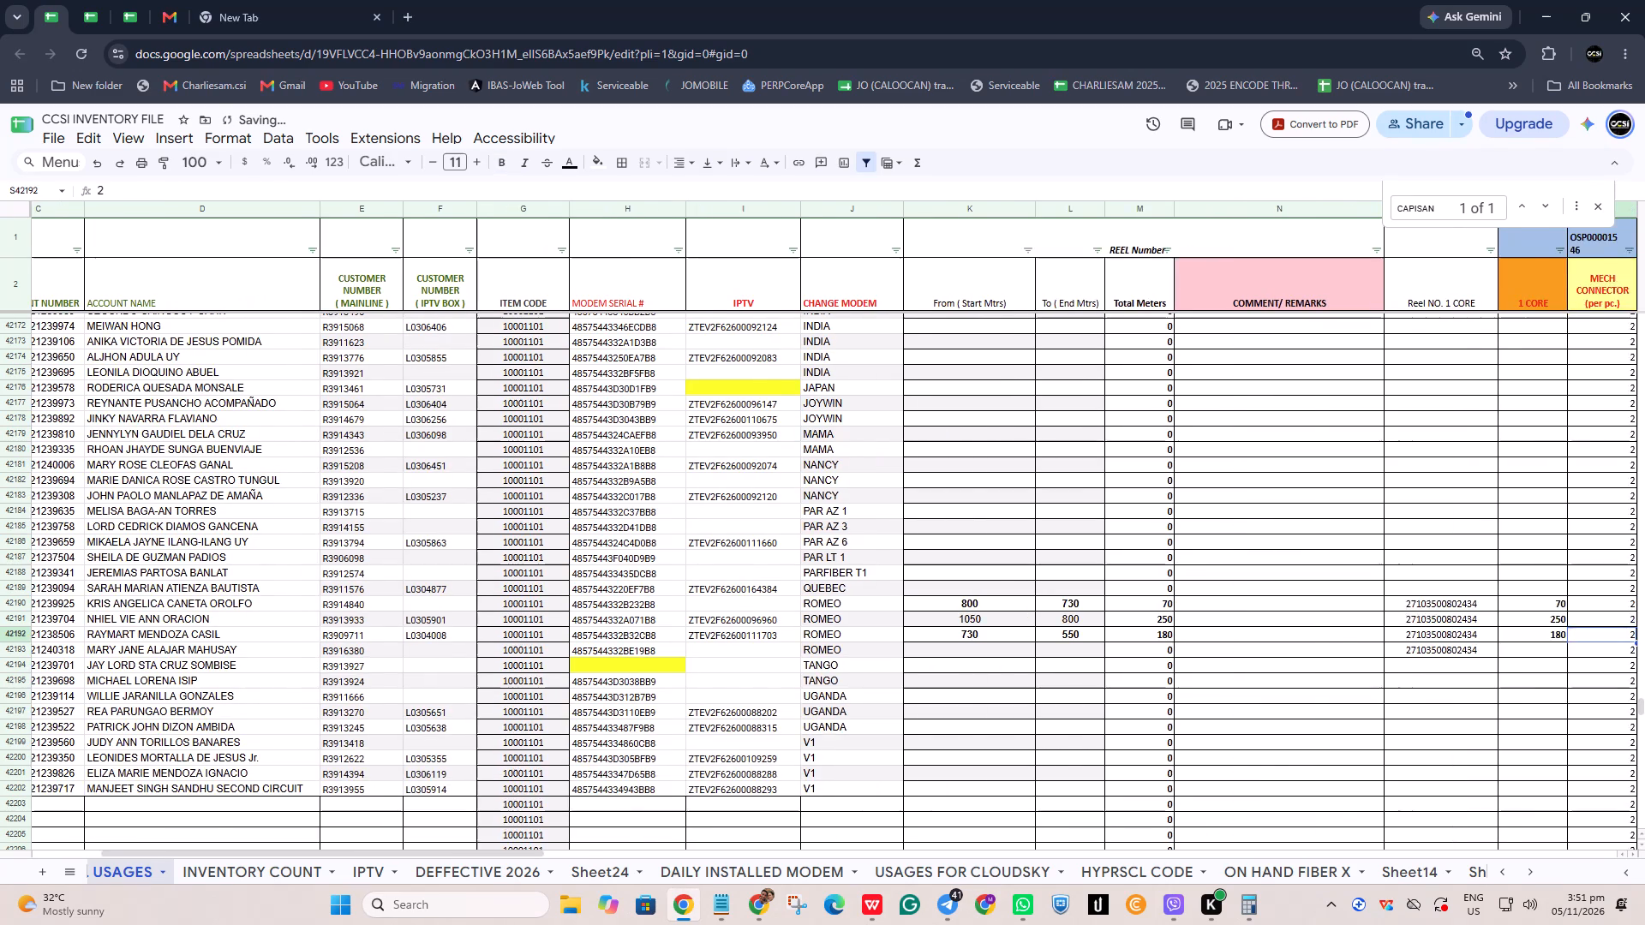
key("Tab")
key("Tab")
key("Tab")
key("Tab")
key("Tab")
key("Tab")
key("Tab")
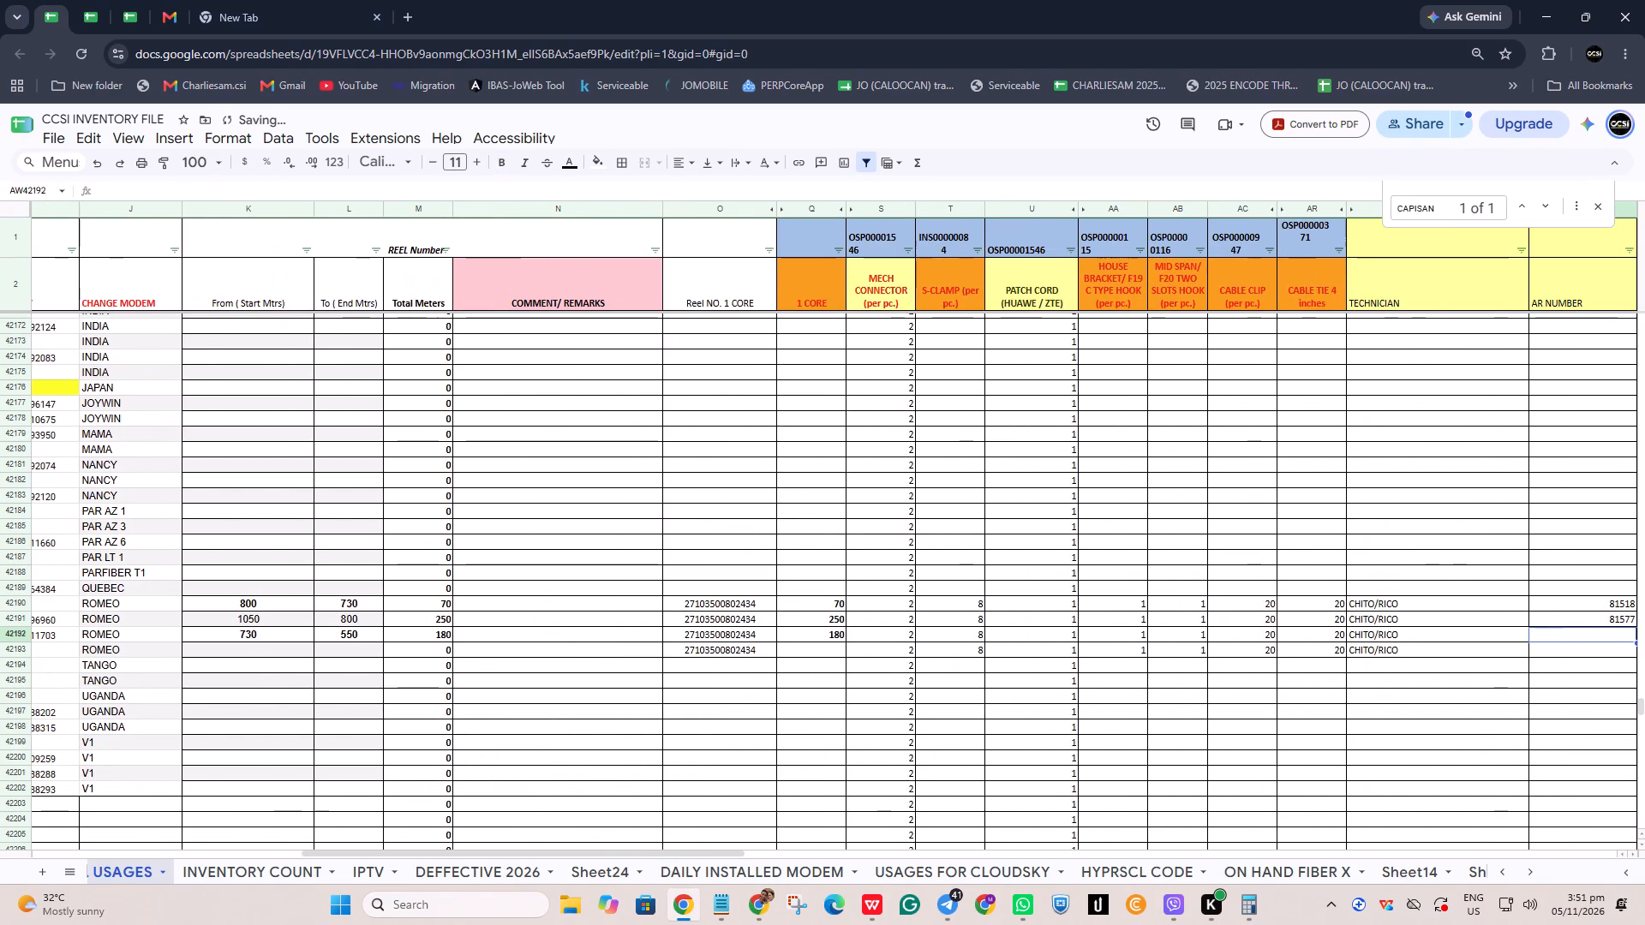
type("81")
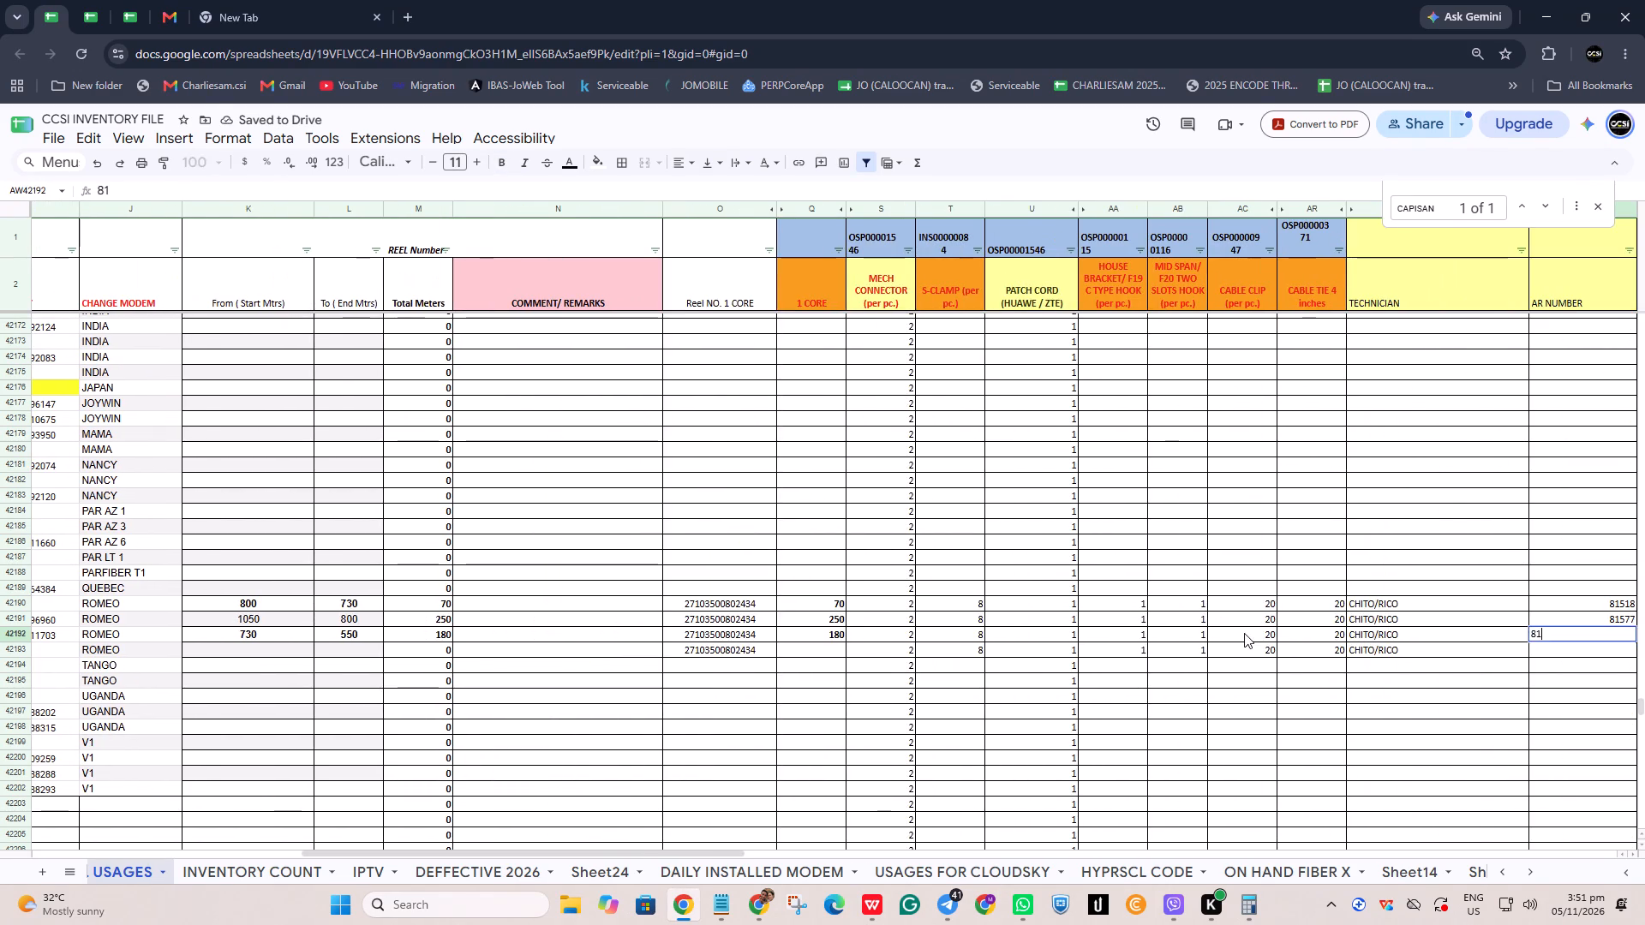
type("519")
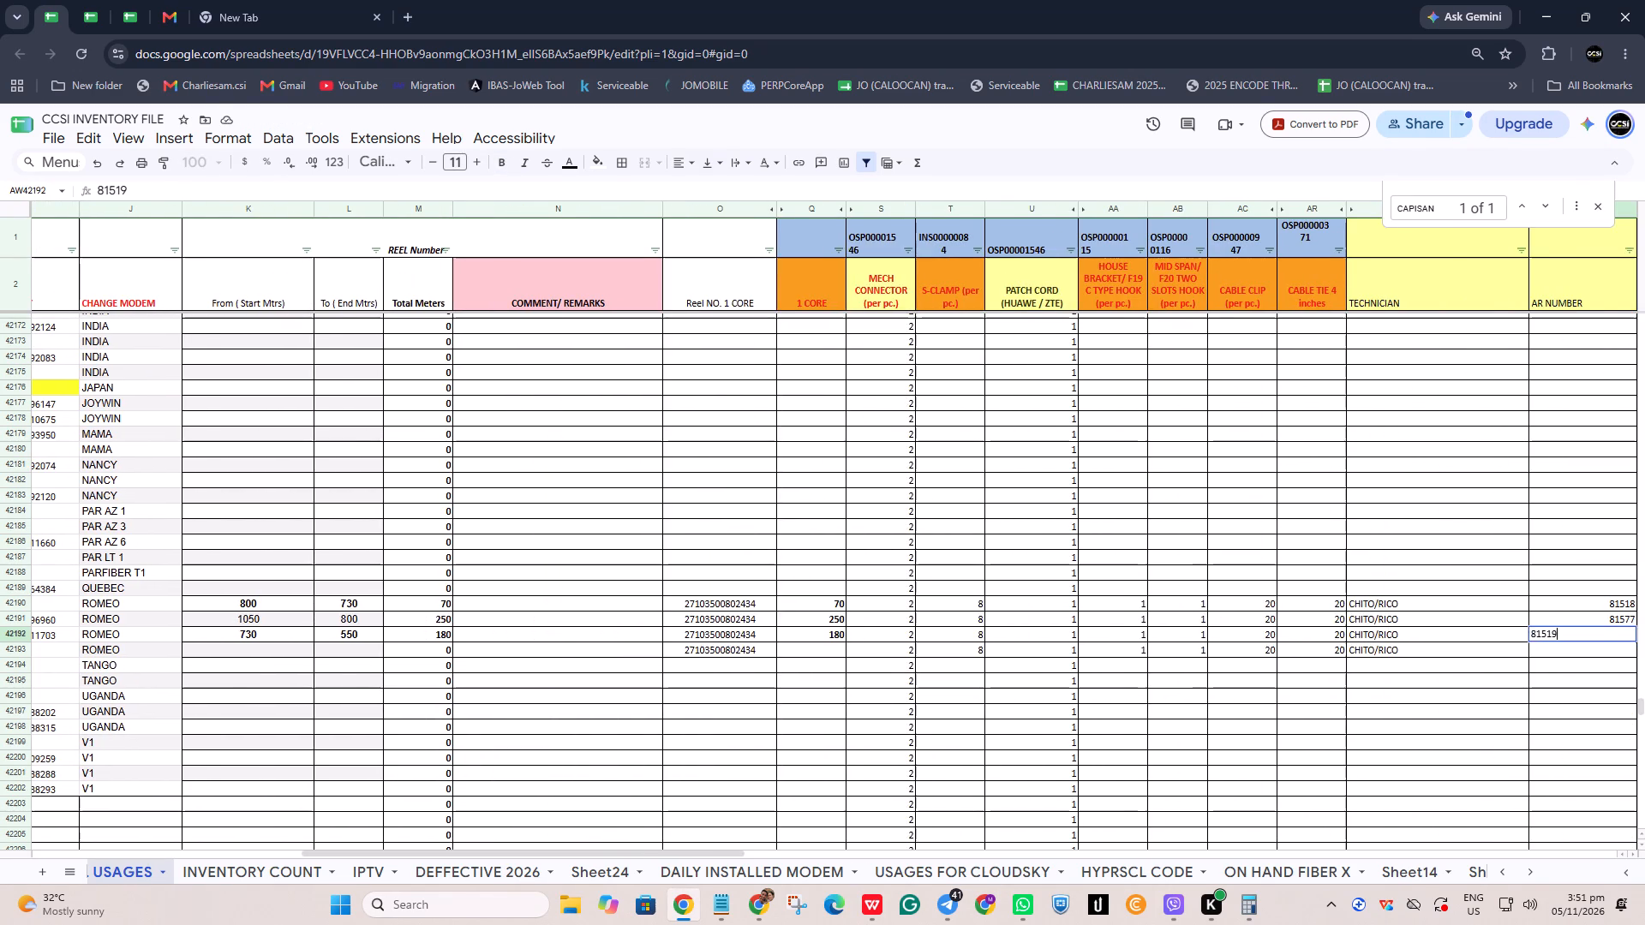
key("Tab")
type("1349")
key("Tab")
Record start meter 550, end meter 500 and 50 under 1 CORE for the fourth ROMEO record in row 42193.
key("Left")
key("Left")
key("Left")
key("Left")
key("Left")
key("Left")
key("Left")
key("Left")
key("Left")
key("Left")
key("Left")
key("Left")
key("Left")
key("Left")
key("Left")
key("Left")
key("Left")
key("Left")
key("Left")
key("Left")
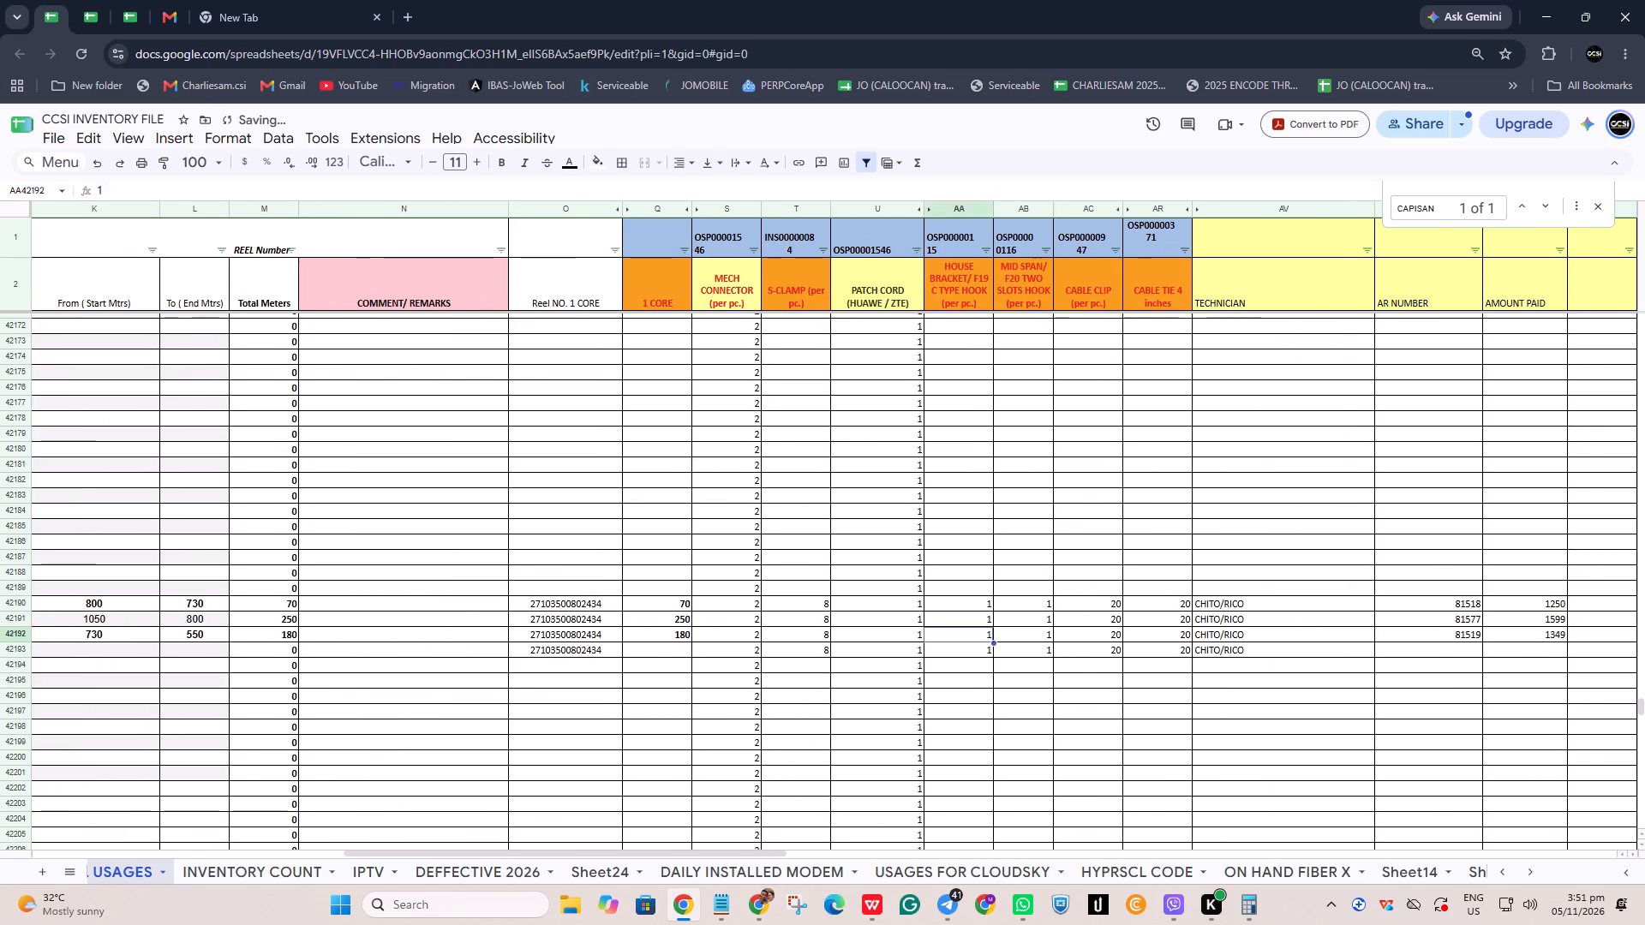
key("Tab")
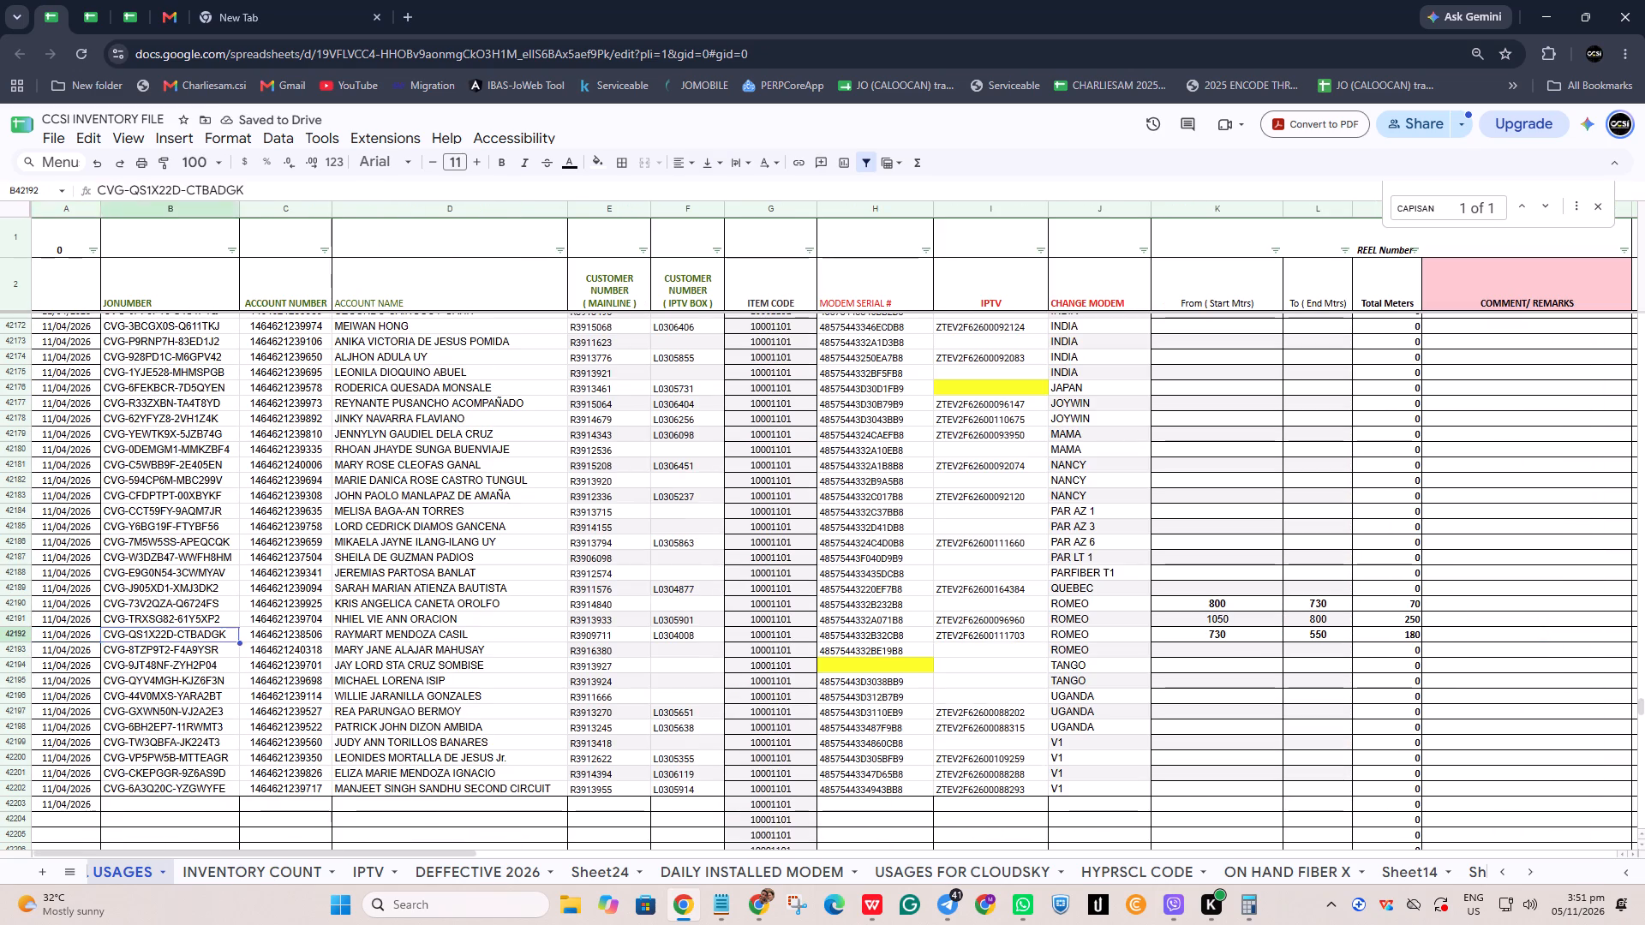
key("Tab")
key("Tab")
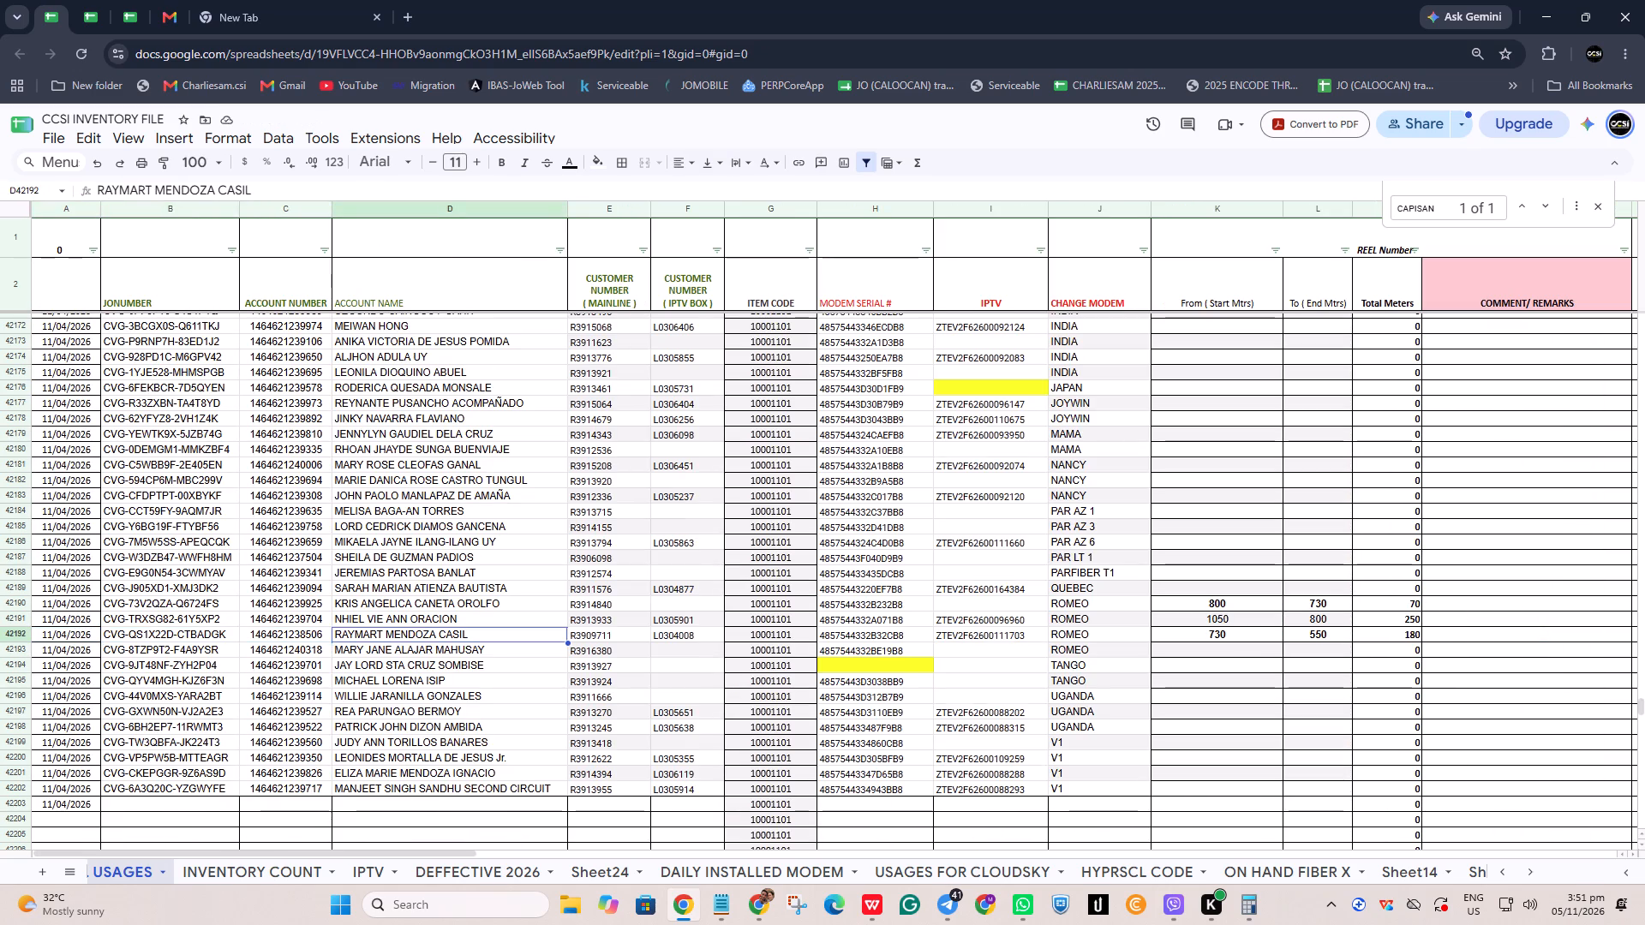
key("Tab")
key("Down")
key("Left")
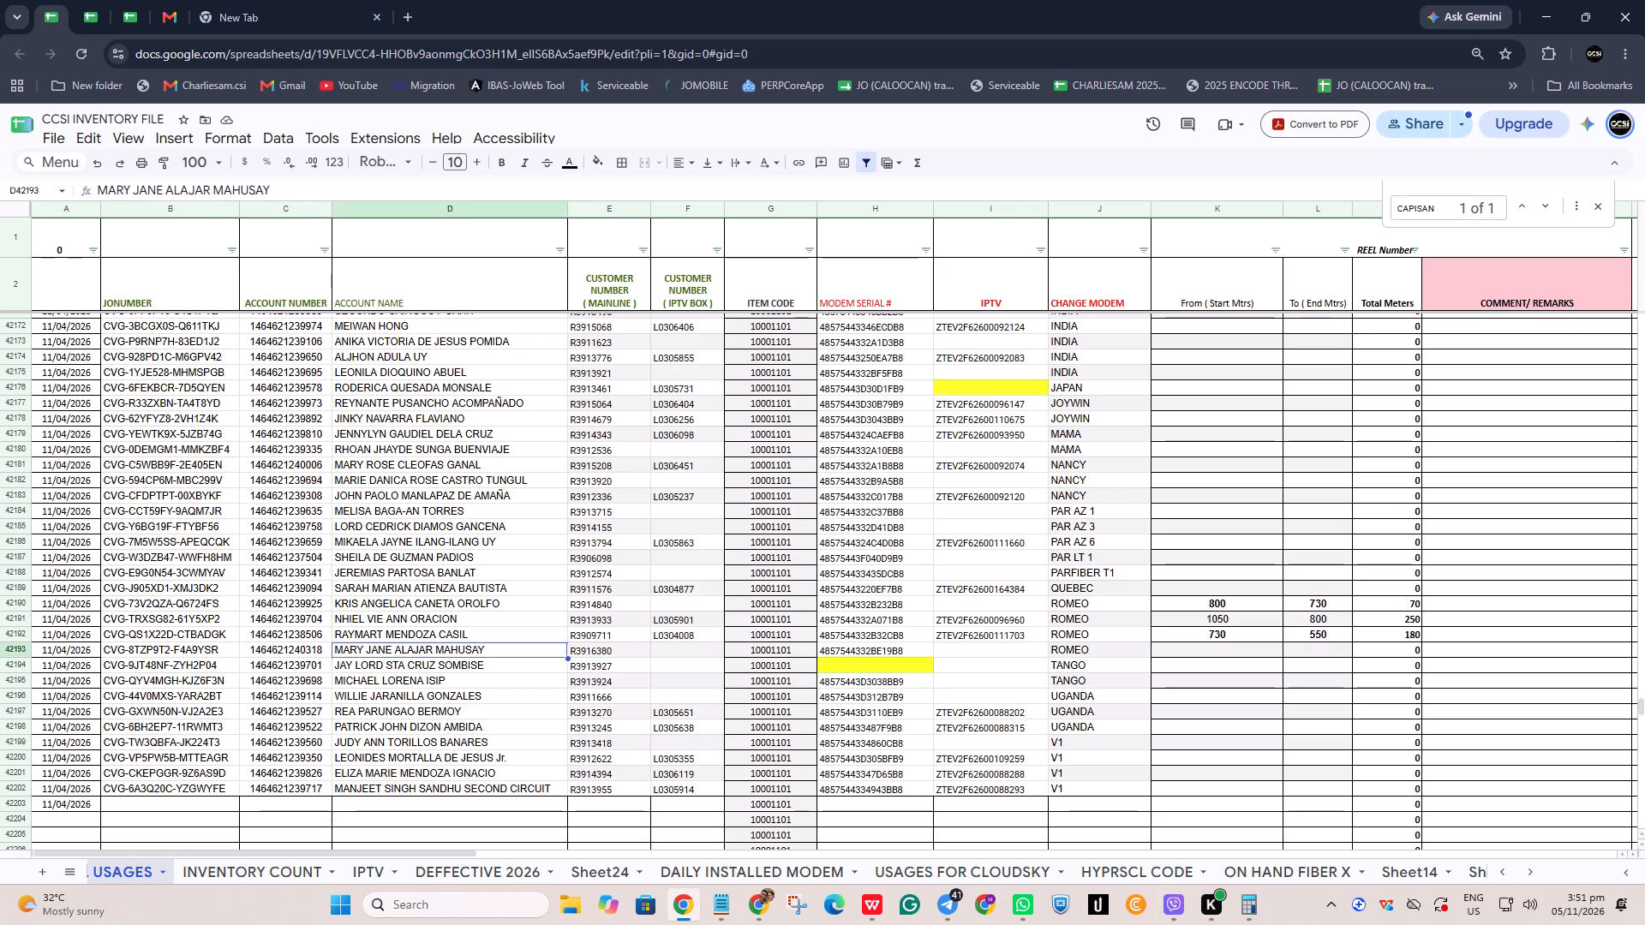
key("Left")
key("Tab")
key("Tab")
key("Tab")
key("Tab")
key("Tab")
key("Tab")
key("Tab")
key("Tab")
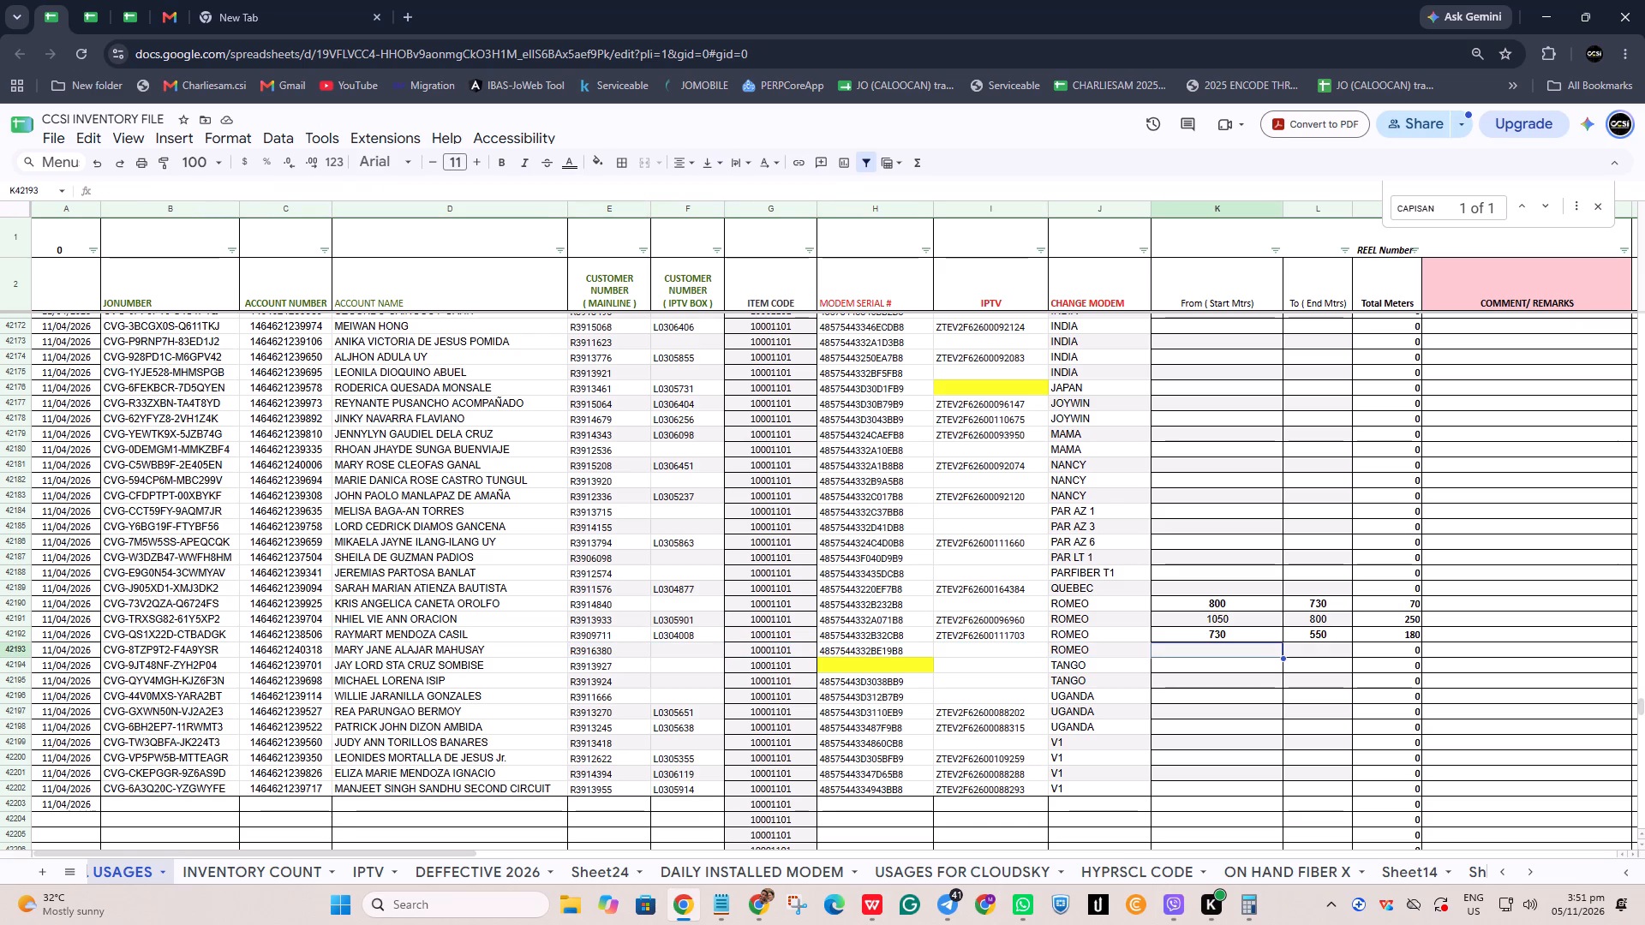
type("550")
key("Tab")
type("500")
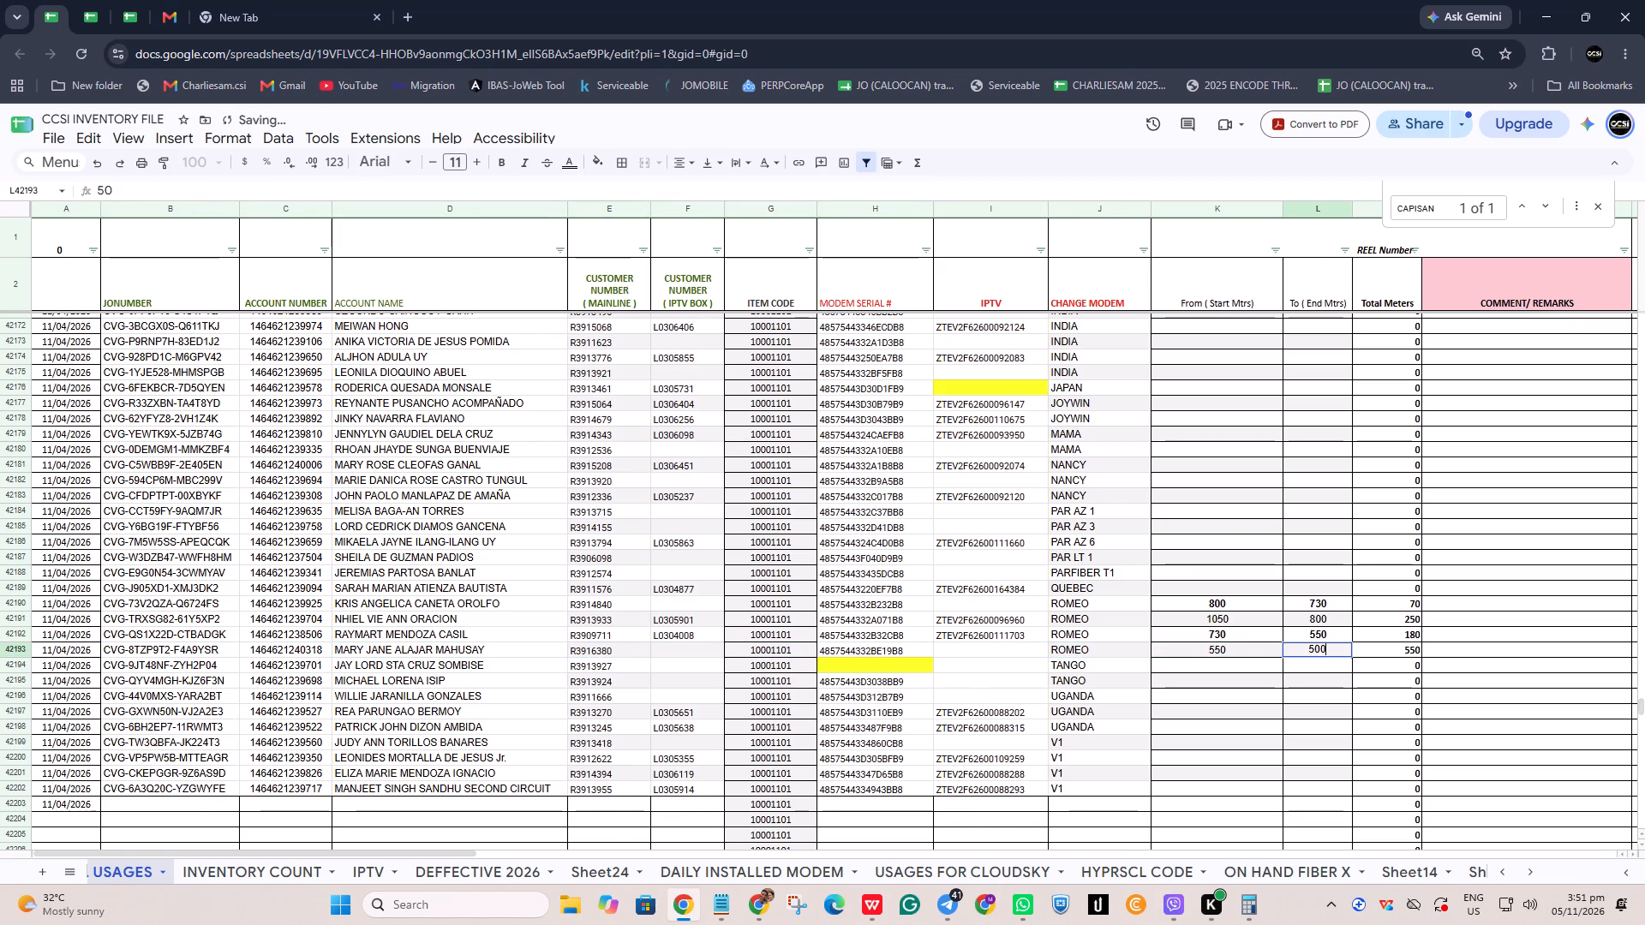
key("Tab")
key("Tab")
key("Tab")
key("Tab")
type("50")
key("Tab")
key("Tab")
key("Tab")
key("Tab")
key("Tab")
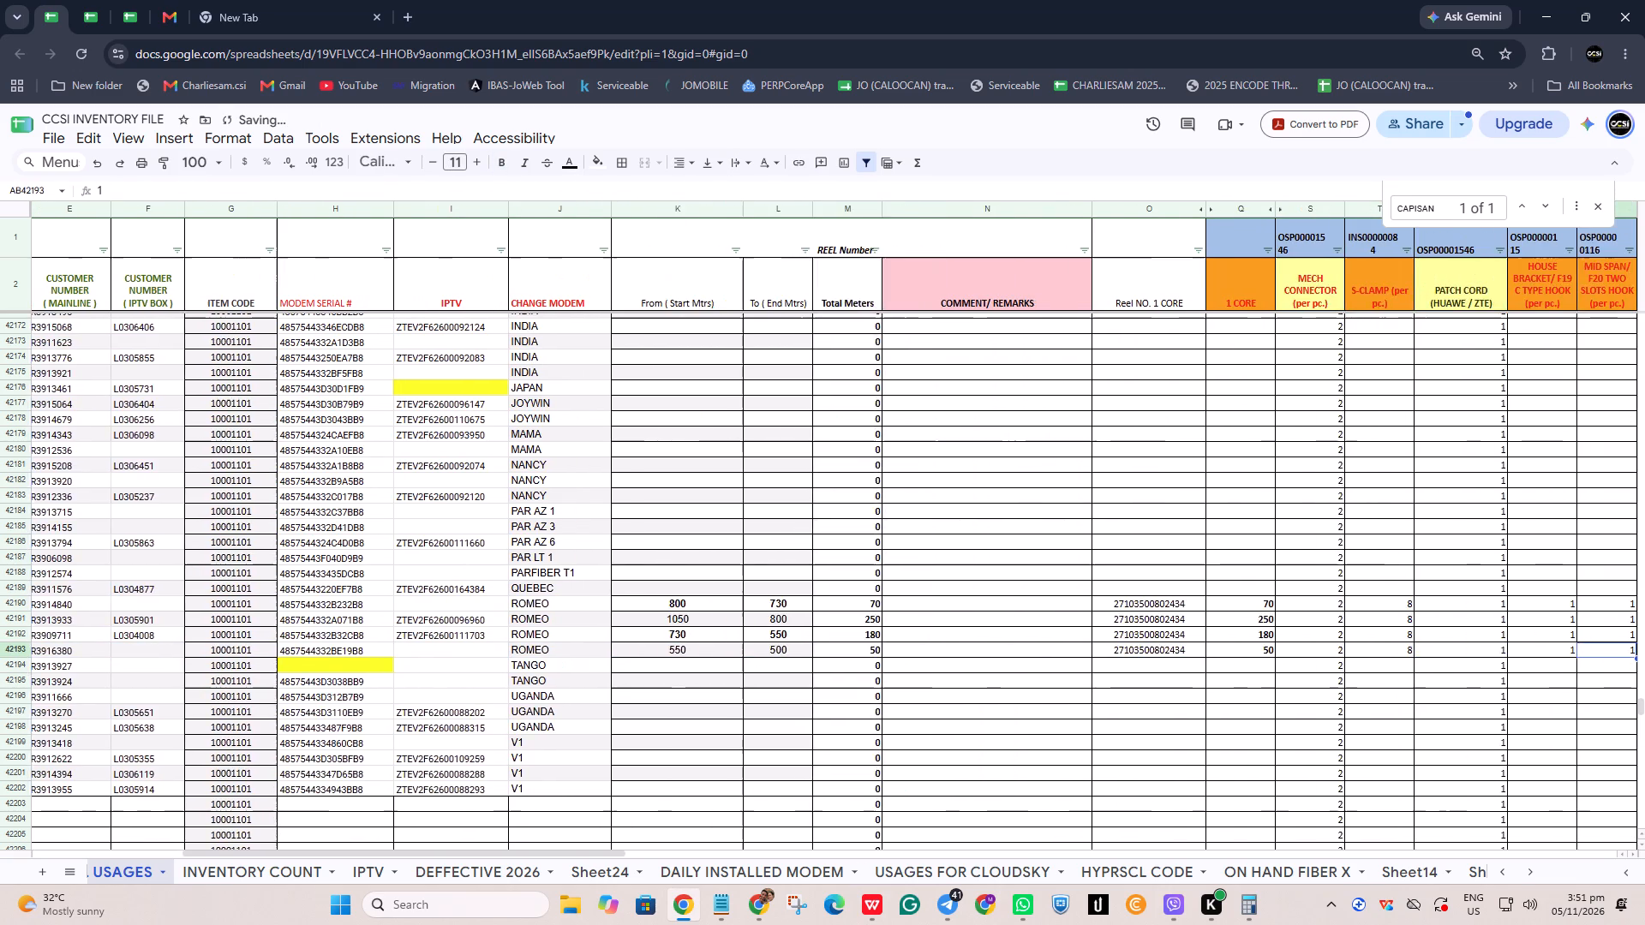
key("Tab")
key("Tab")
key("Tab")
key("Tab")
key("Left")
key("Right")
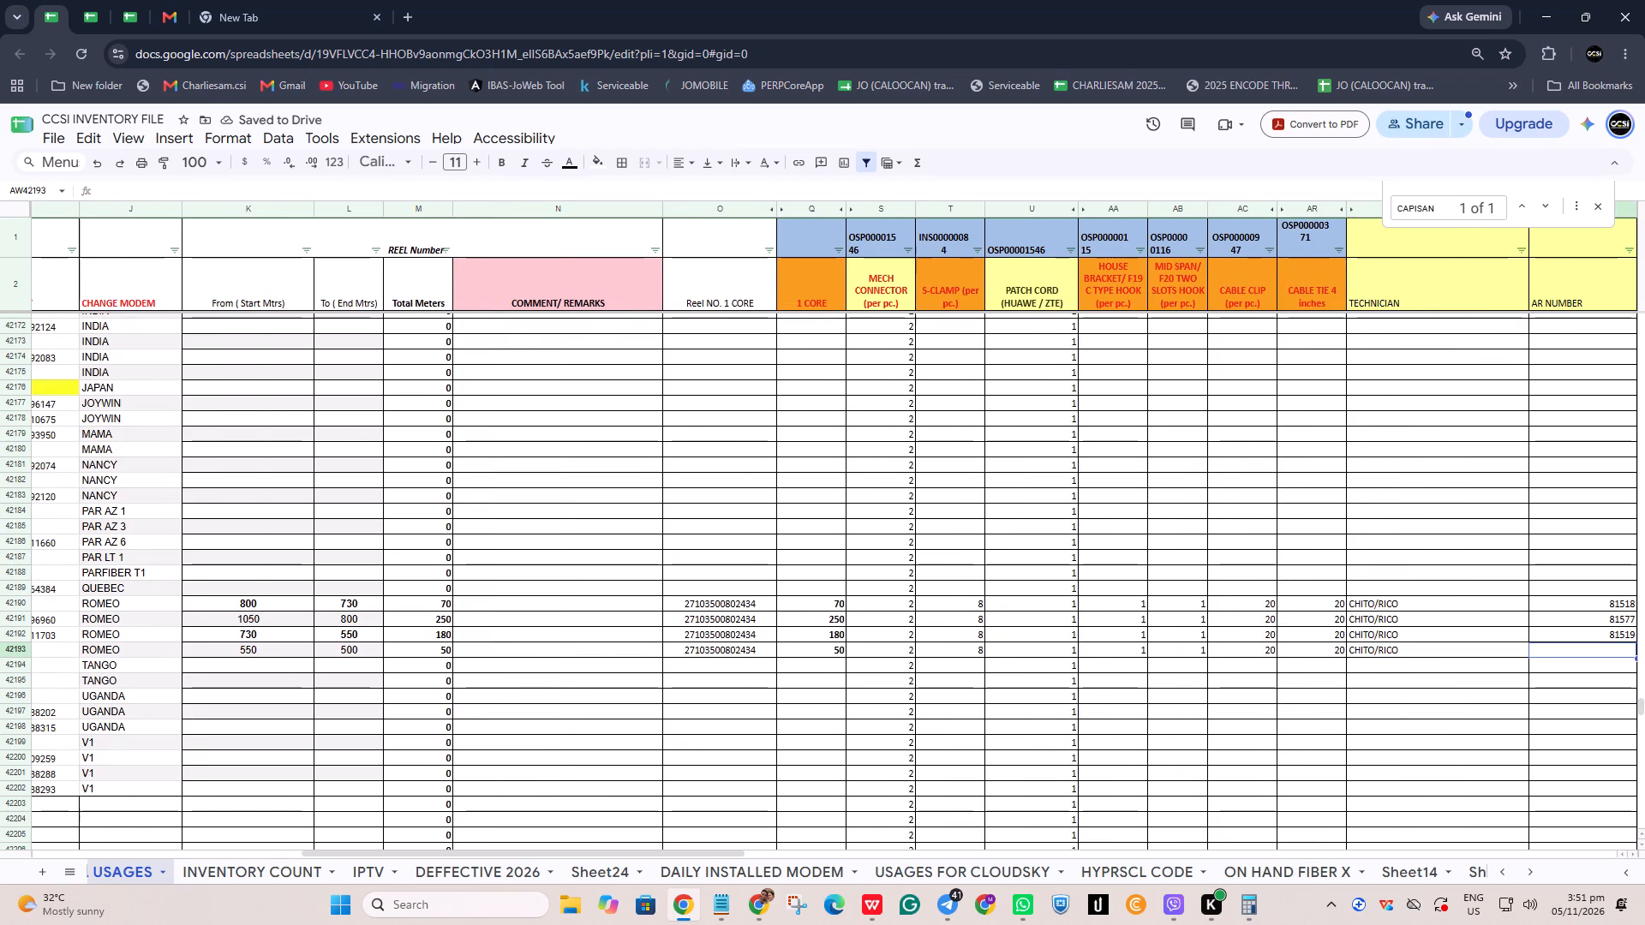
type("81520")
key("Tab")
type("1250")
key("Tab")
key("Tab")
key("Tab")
Review the fourth ROMEO record in row 42193 across its material, reel, meter, account and modem entries.
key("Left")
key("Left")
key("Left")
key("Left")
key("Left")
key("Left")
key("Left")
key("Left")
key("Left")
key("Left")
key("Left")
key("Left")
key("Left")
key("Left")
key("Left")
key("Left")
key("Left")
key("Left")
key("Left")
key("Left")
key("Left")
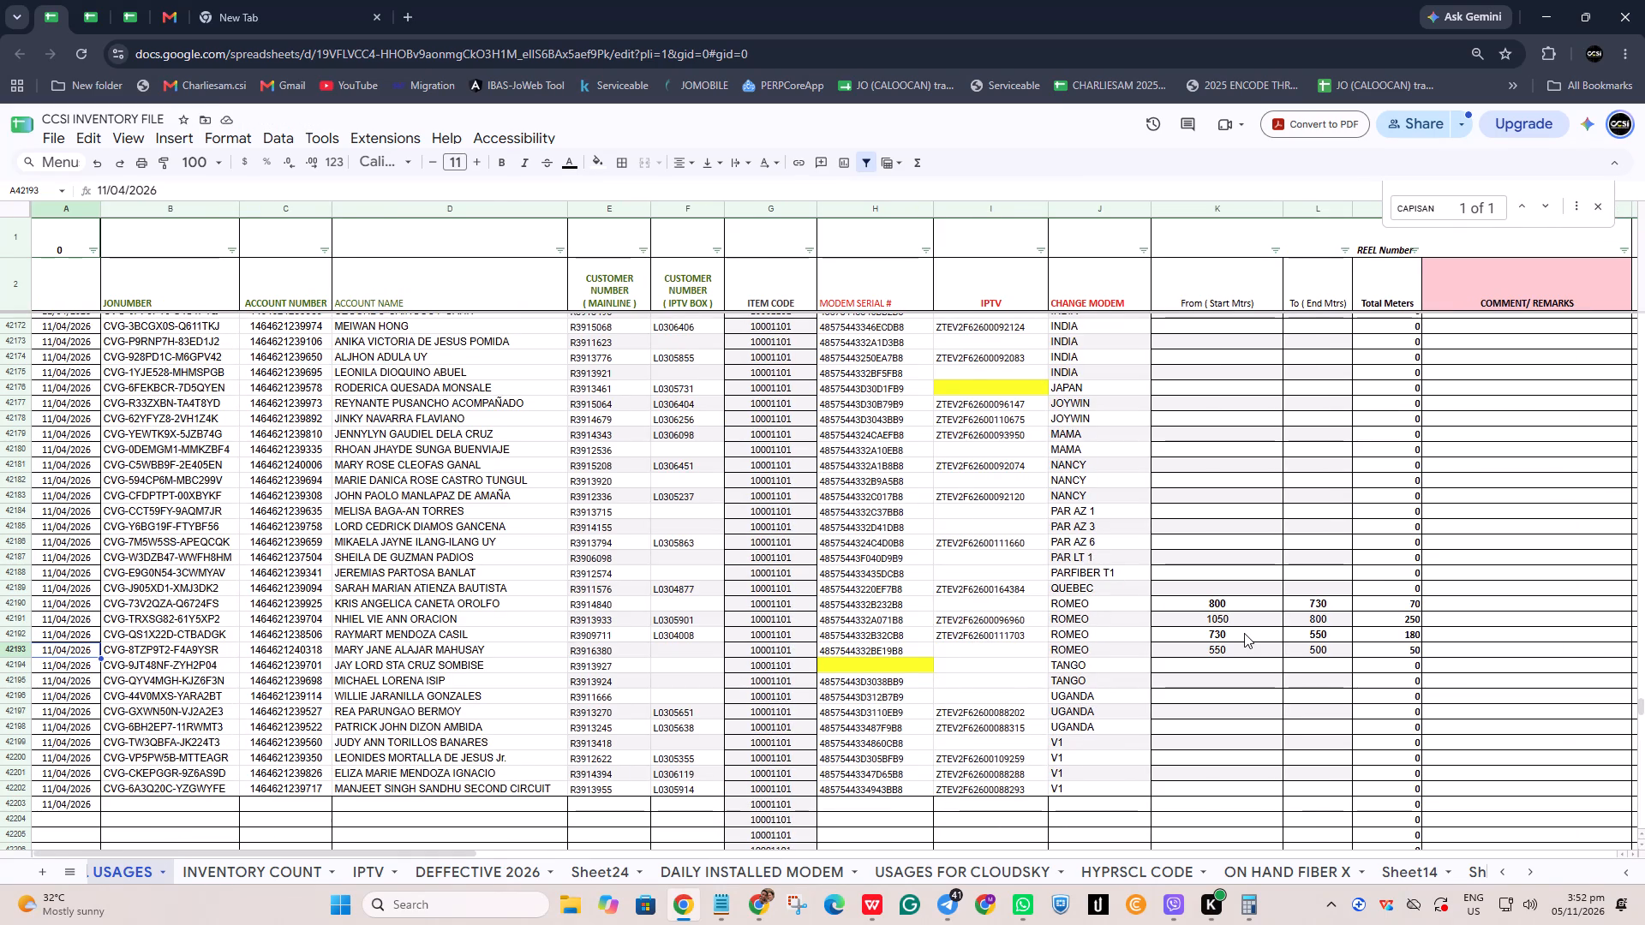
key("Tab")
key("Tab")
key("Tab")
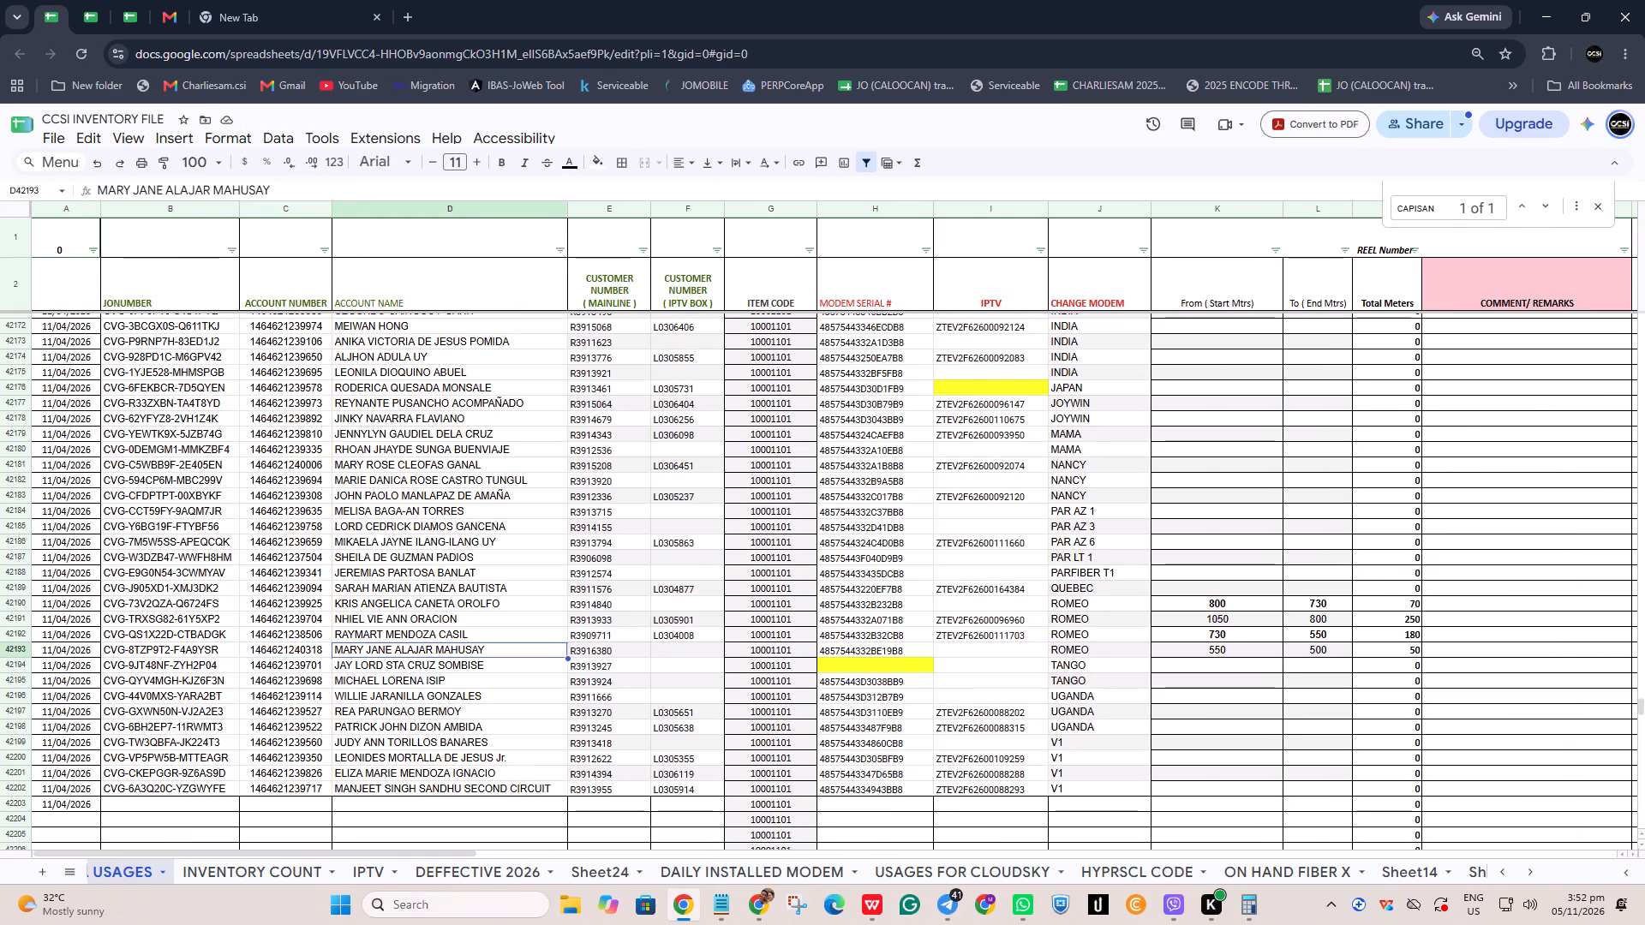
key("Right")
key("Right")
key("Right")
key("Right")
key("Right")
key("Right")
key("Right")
Examine the job number, account name, customer number and modem entries of the first TANGO record in row 42194.
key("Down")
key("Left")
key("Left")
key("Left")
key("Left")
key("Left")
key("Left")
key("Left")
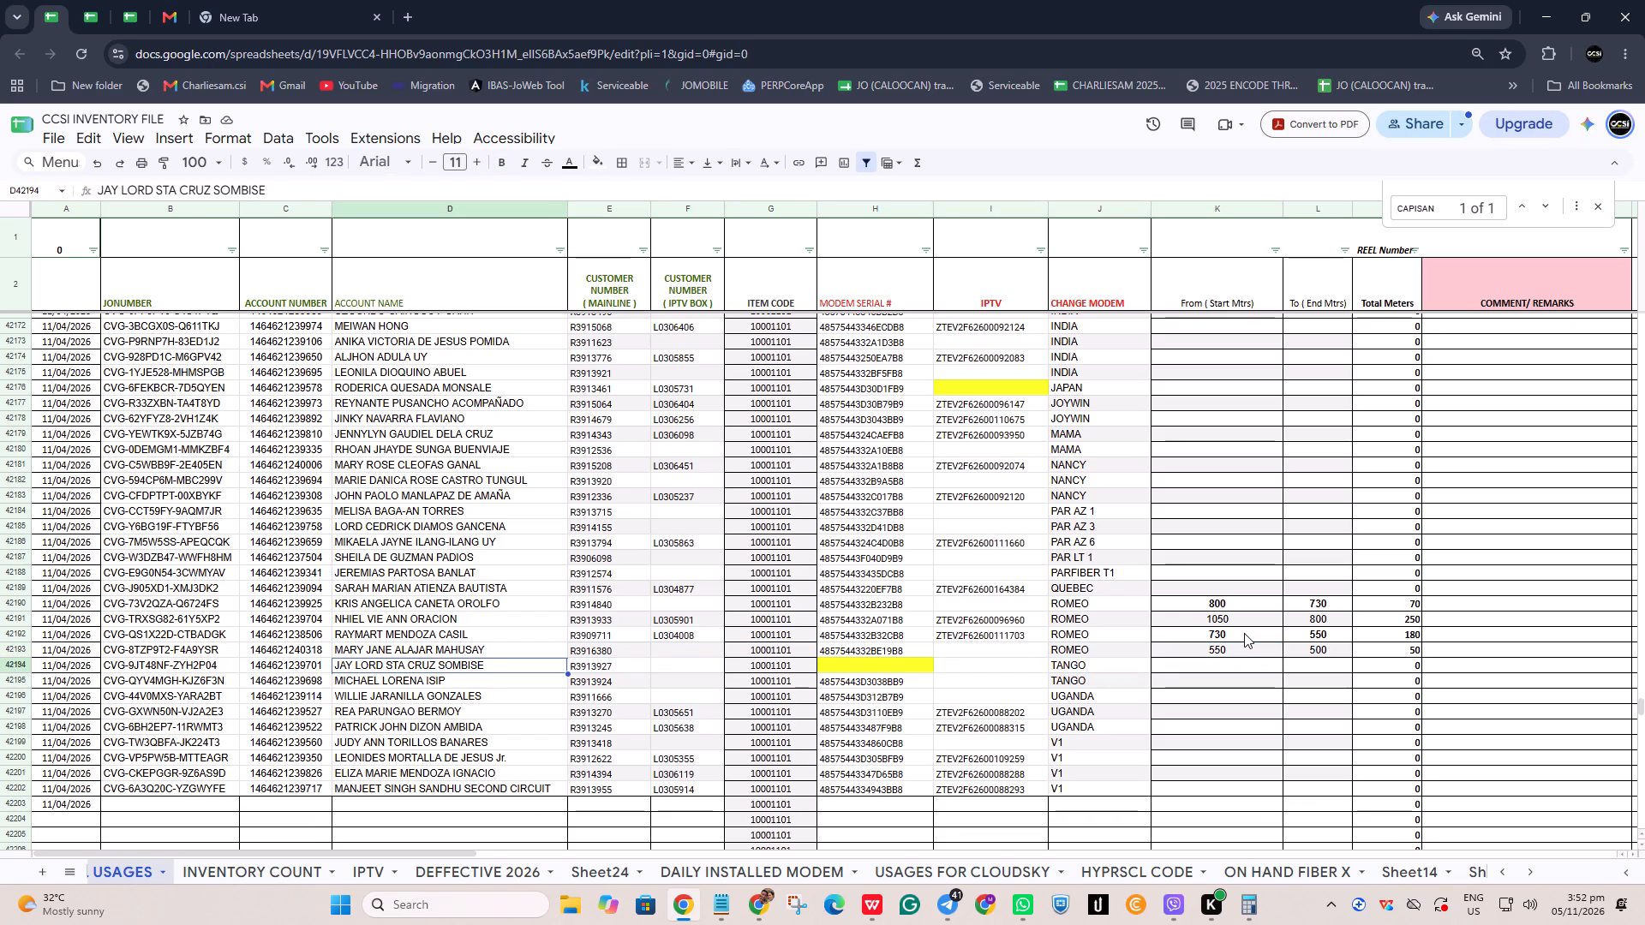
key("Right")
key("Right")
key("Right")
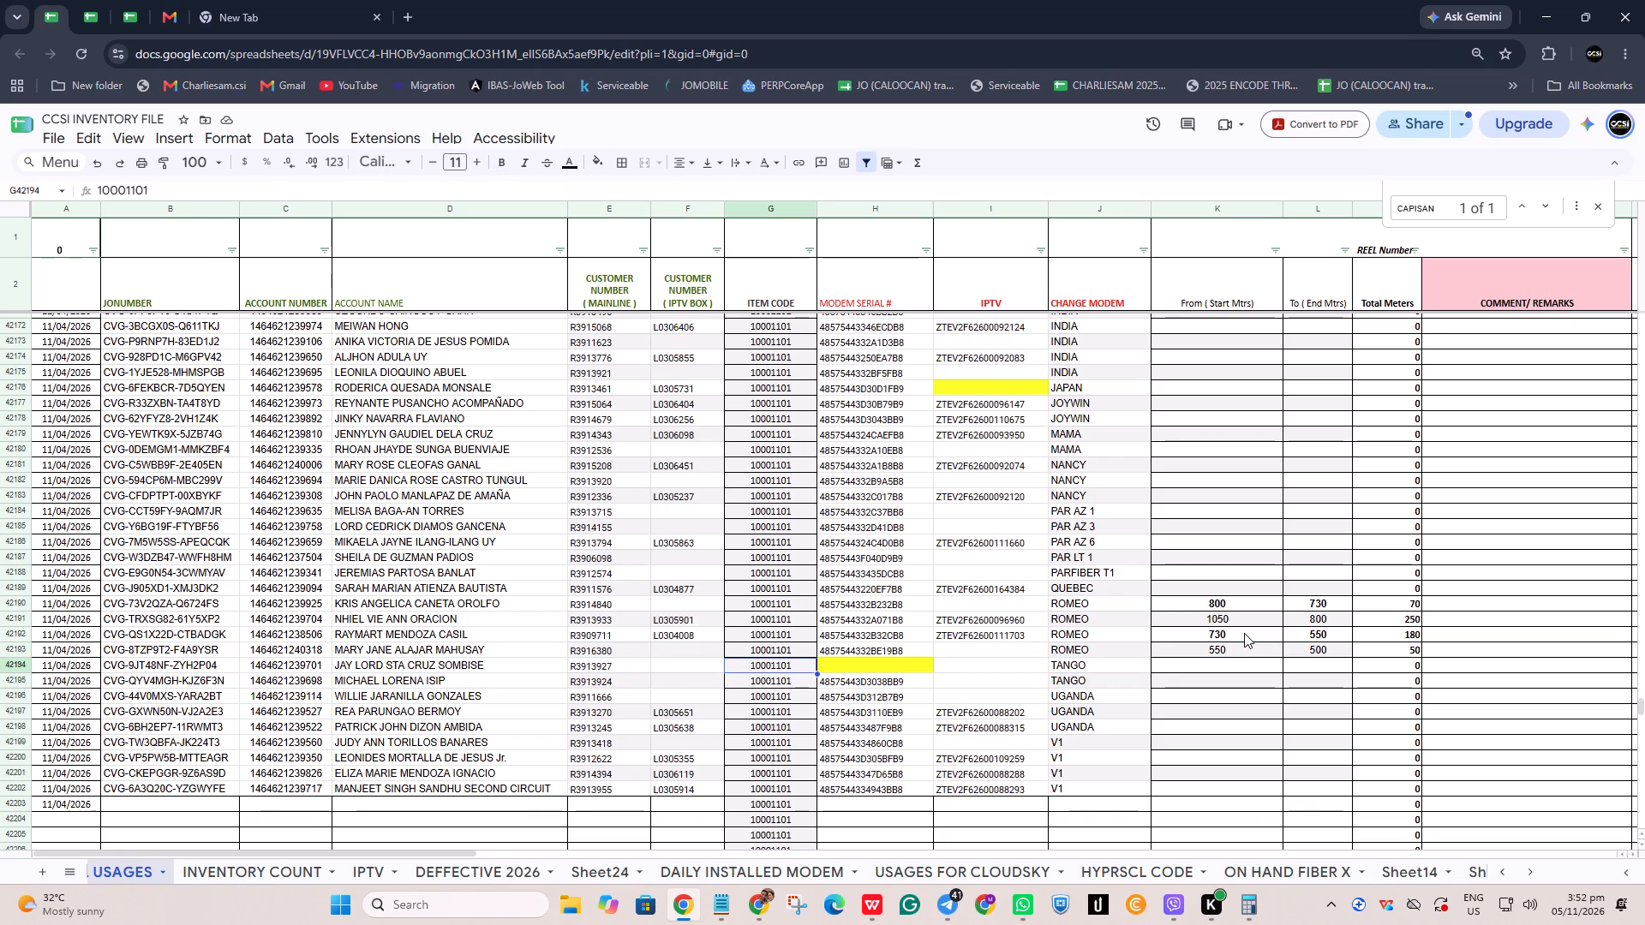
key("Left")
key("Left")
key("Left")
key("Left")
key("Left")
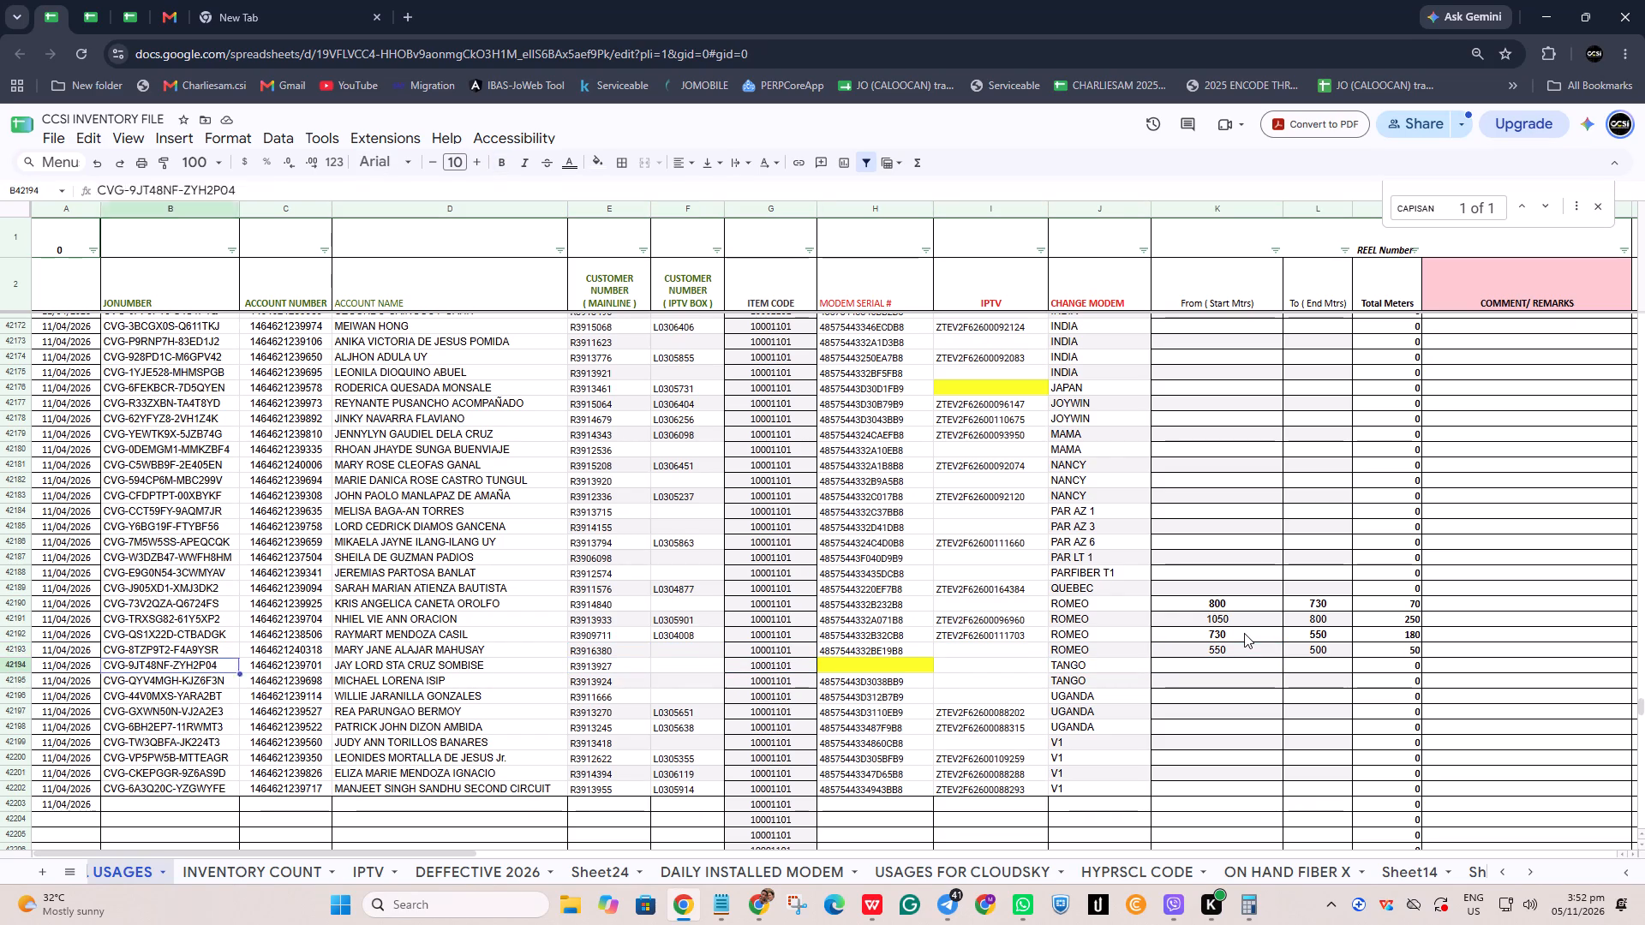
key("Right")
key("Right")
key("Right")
Look back through the 11/04/2026 account names from the first TANGO record in row 42194 to the first BRAVO record in row 42158.
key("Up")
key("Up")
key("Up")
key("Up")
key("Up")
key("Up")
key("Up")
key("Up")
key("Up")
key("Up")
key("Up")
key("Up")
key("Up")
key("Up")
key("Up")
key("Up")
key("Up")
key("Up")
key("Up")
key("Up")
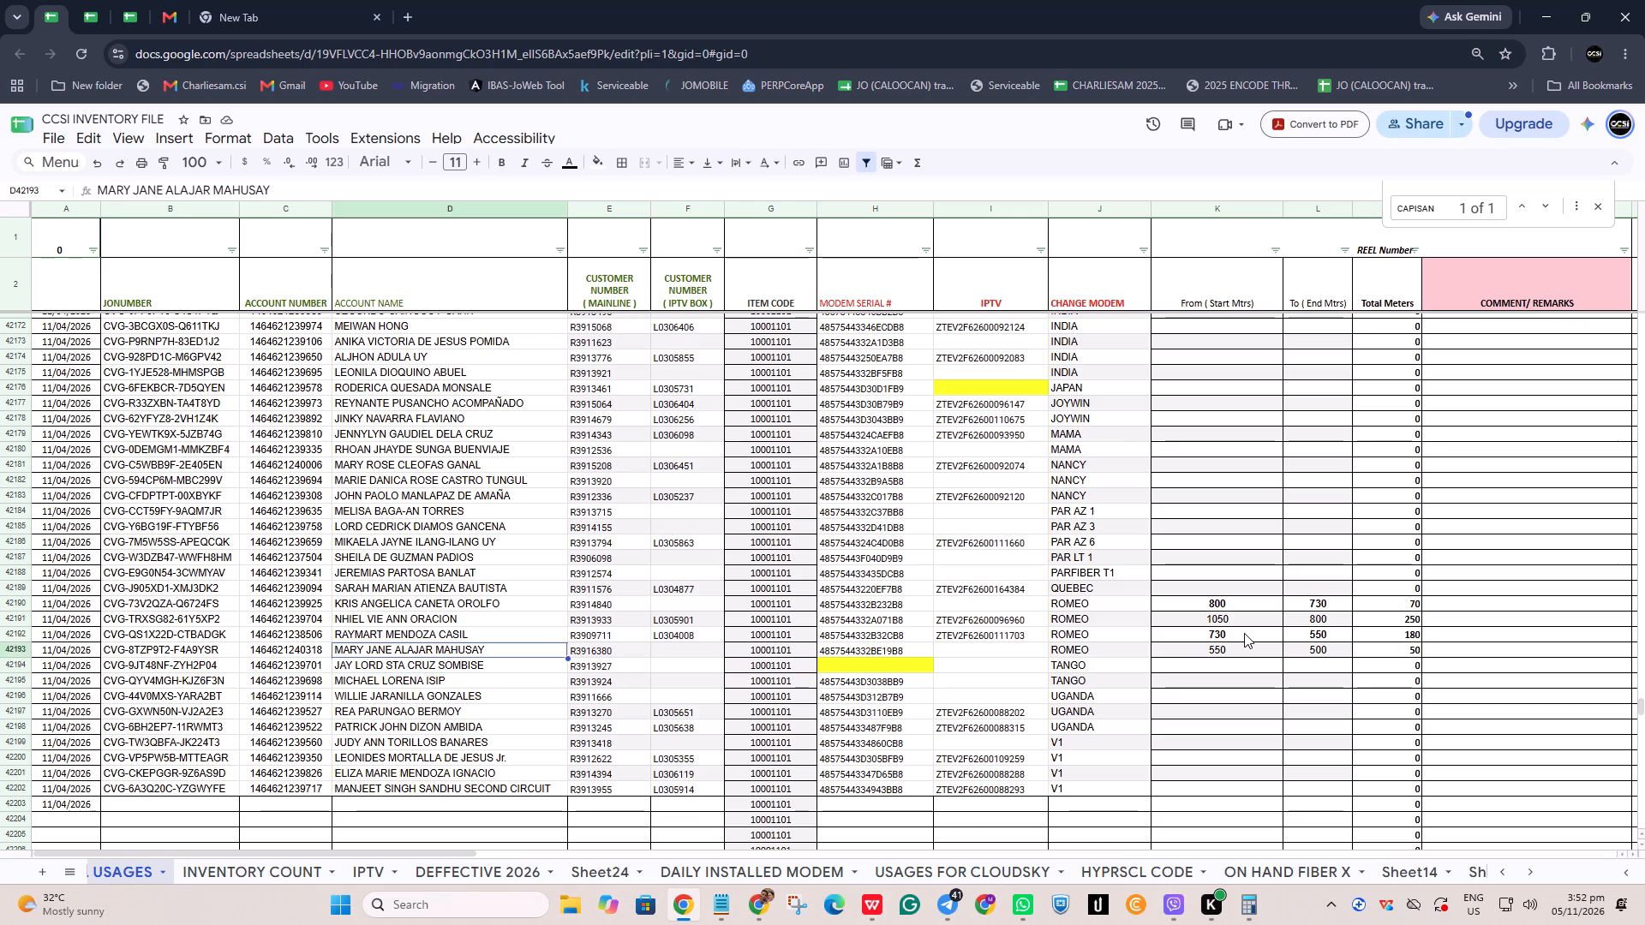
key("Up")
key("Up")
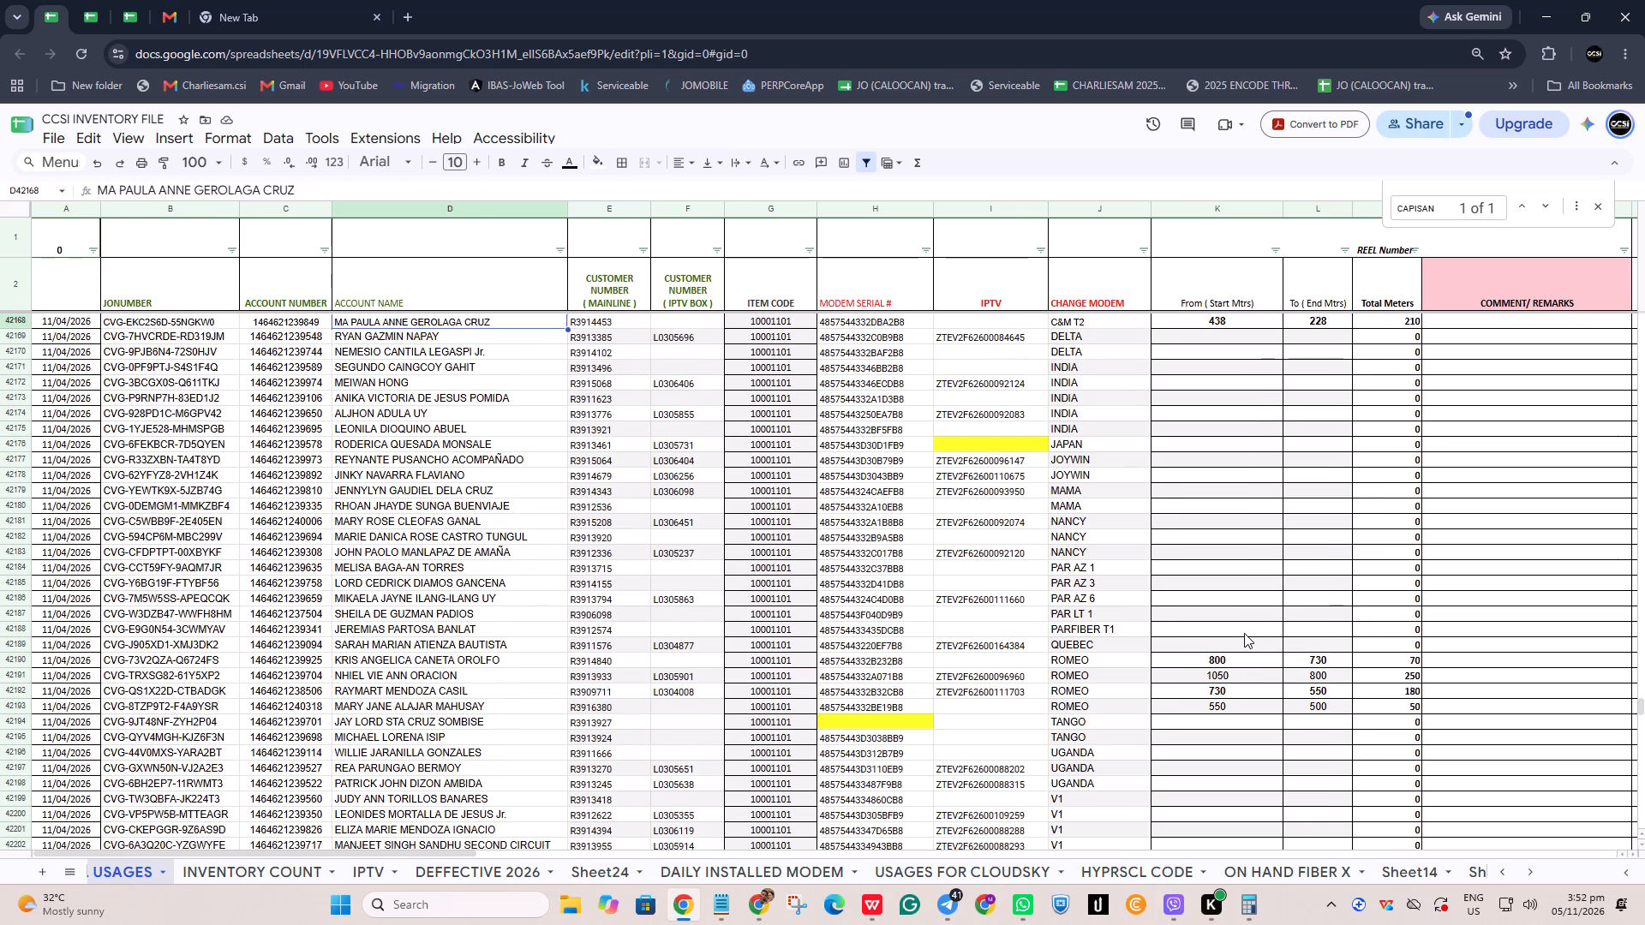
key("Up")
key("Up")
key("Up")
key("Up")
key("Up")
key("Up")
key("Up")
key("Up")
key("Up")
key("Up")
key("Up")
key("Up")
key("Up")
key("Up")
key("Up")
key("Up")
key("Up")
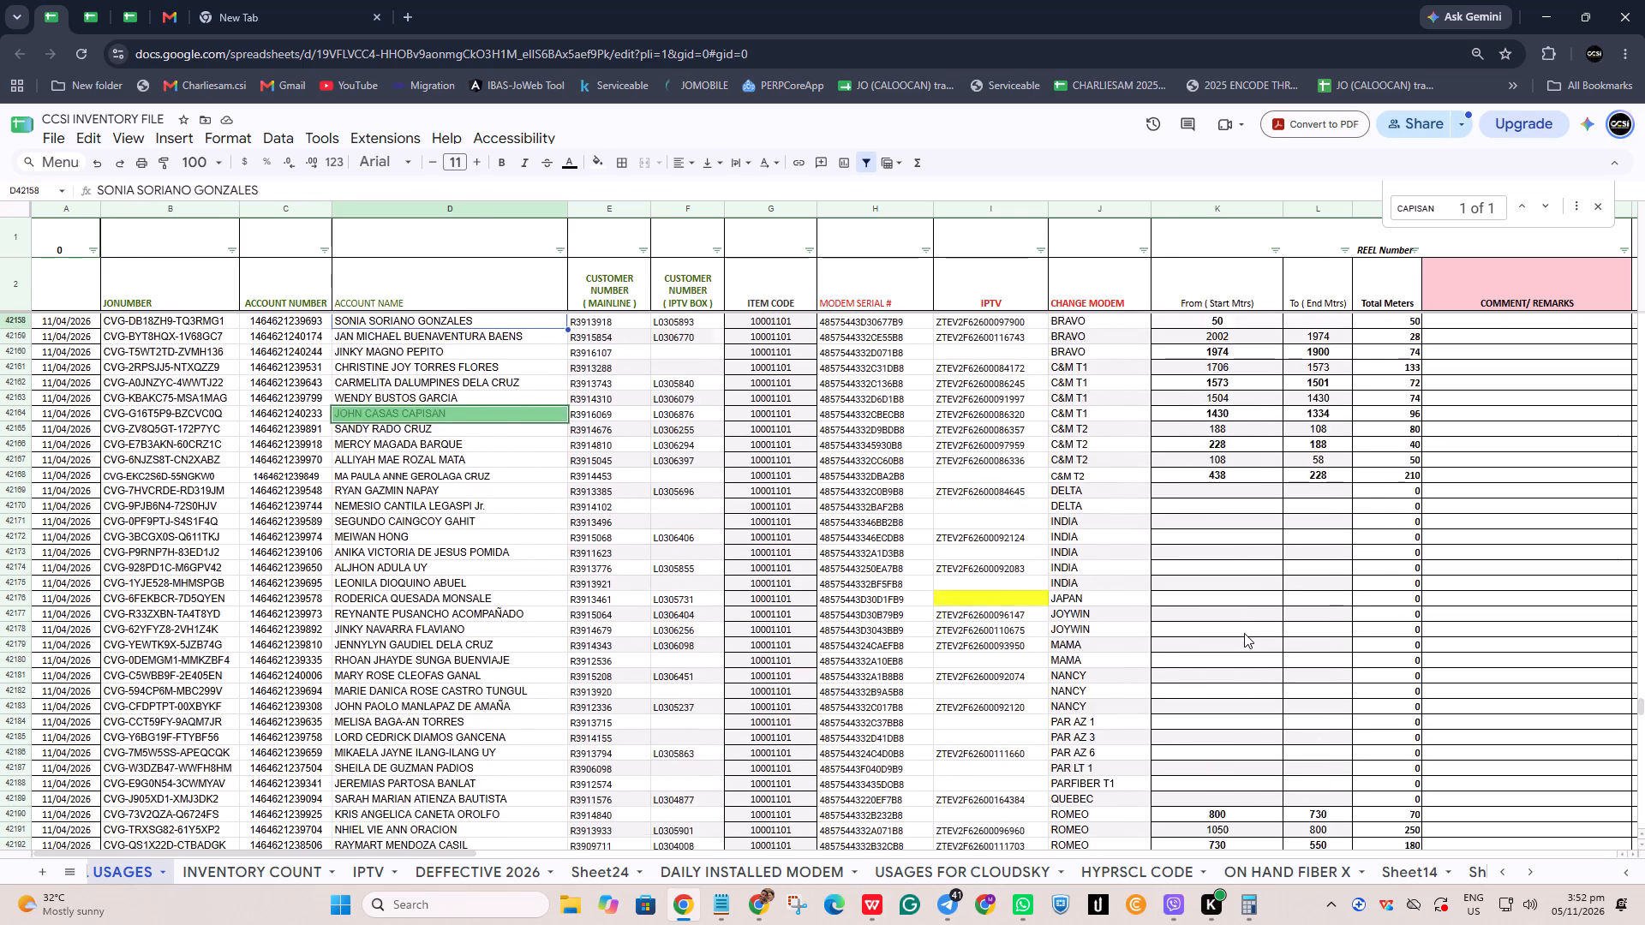
Examine the account names of the 11/04/2026 records from the BRAVO team down to the PAR AZ 3 record in row 42185.
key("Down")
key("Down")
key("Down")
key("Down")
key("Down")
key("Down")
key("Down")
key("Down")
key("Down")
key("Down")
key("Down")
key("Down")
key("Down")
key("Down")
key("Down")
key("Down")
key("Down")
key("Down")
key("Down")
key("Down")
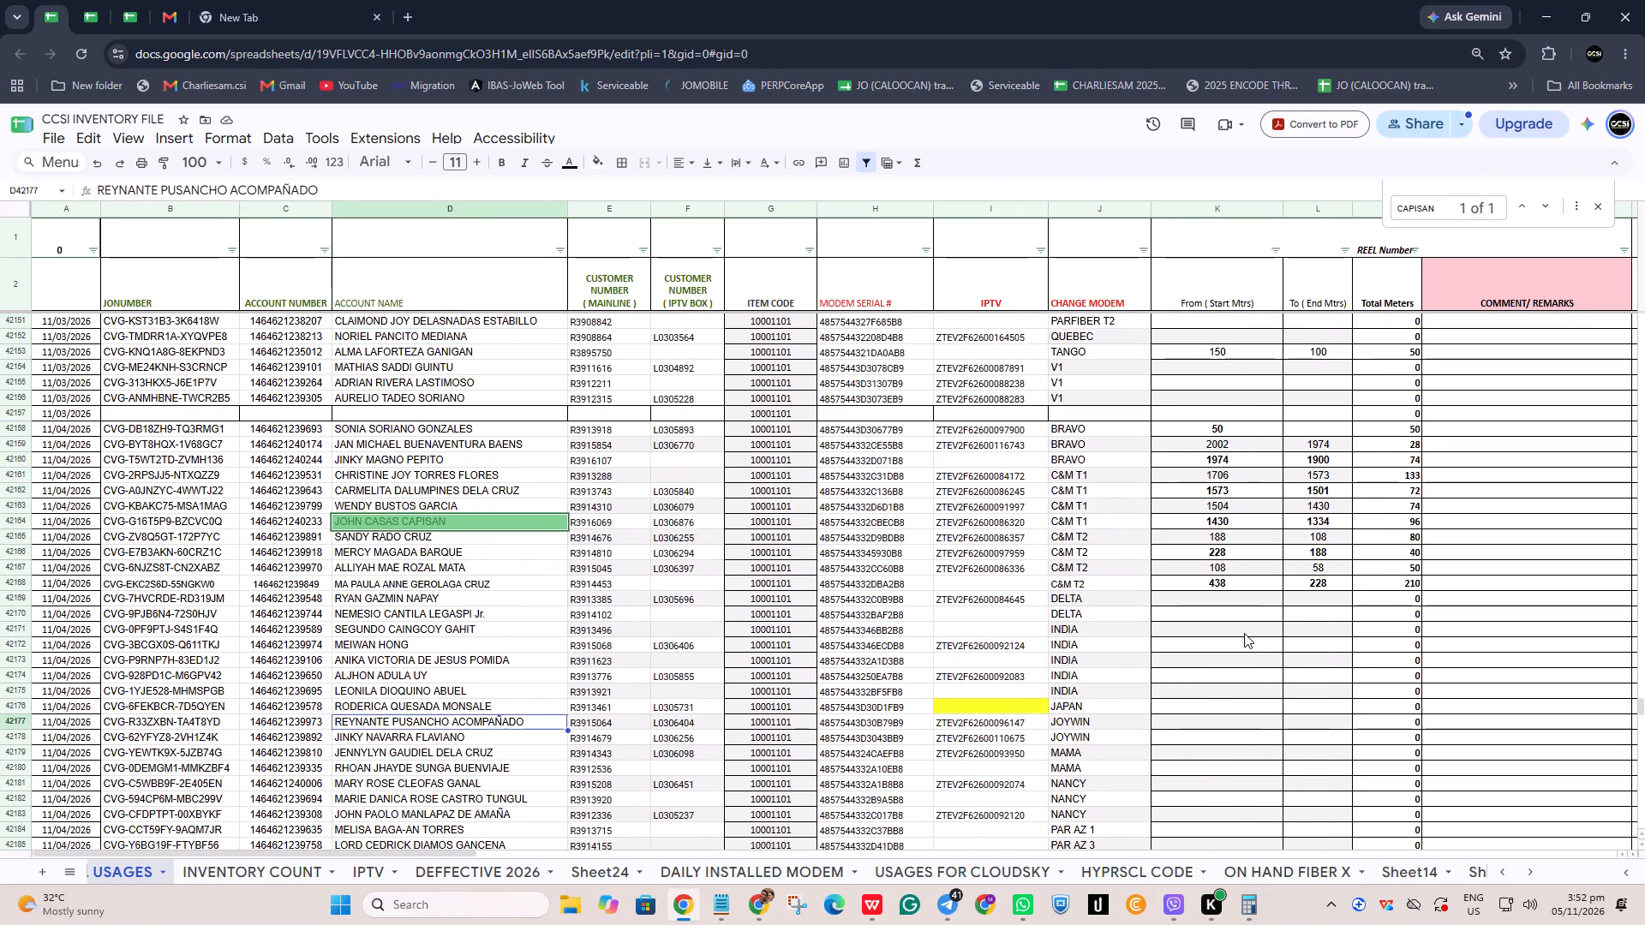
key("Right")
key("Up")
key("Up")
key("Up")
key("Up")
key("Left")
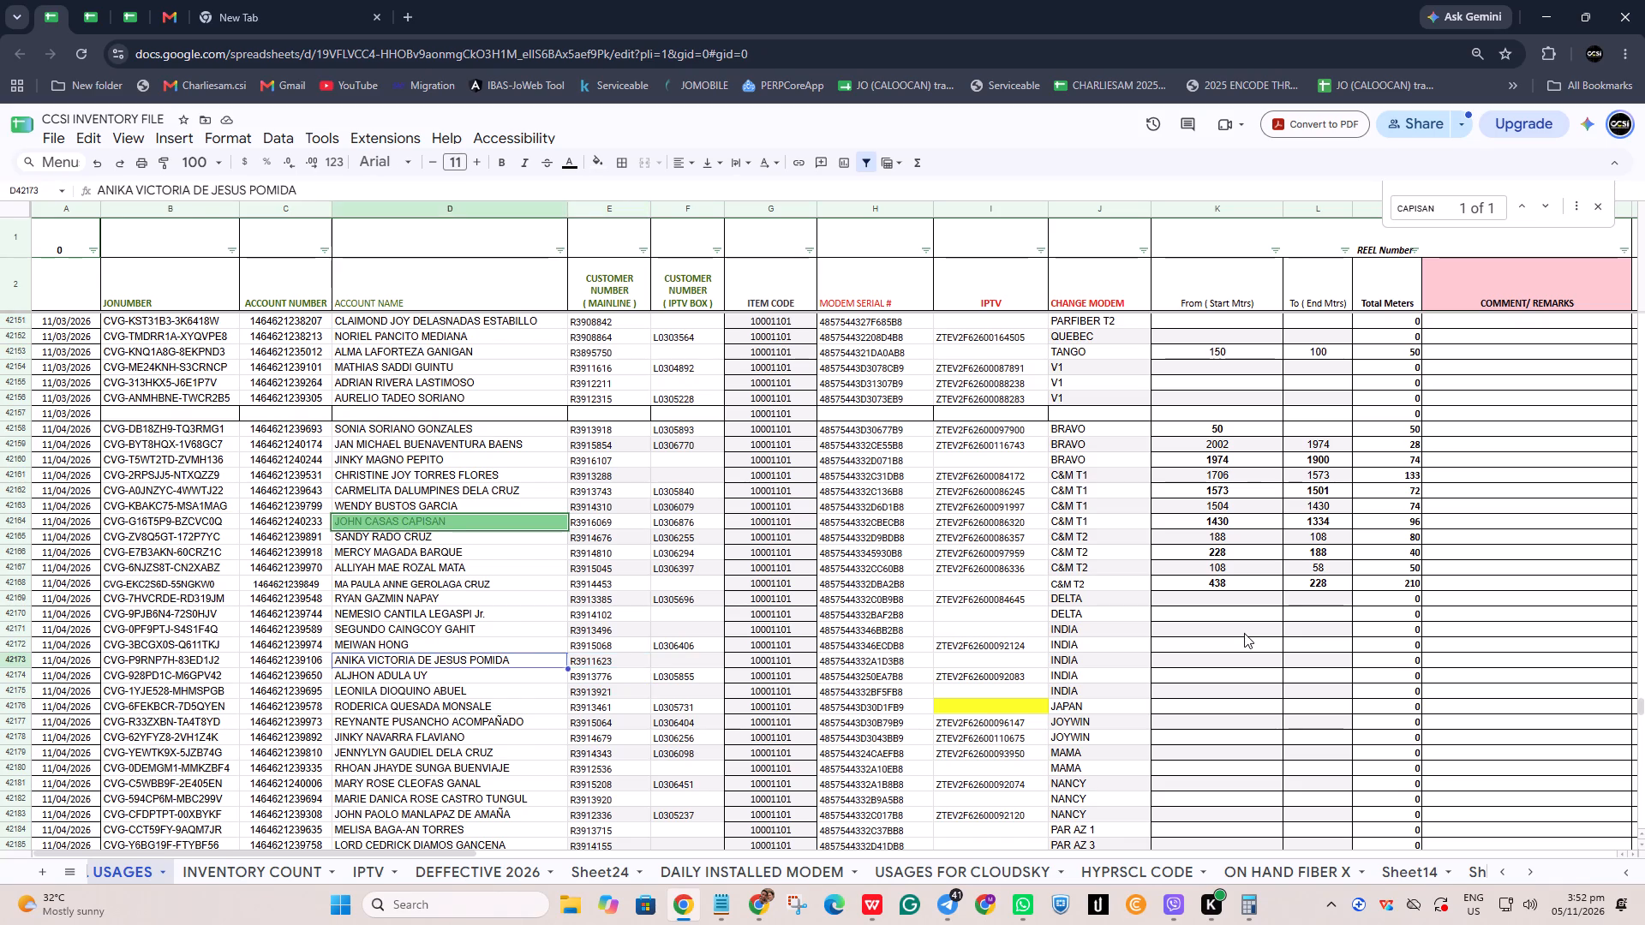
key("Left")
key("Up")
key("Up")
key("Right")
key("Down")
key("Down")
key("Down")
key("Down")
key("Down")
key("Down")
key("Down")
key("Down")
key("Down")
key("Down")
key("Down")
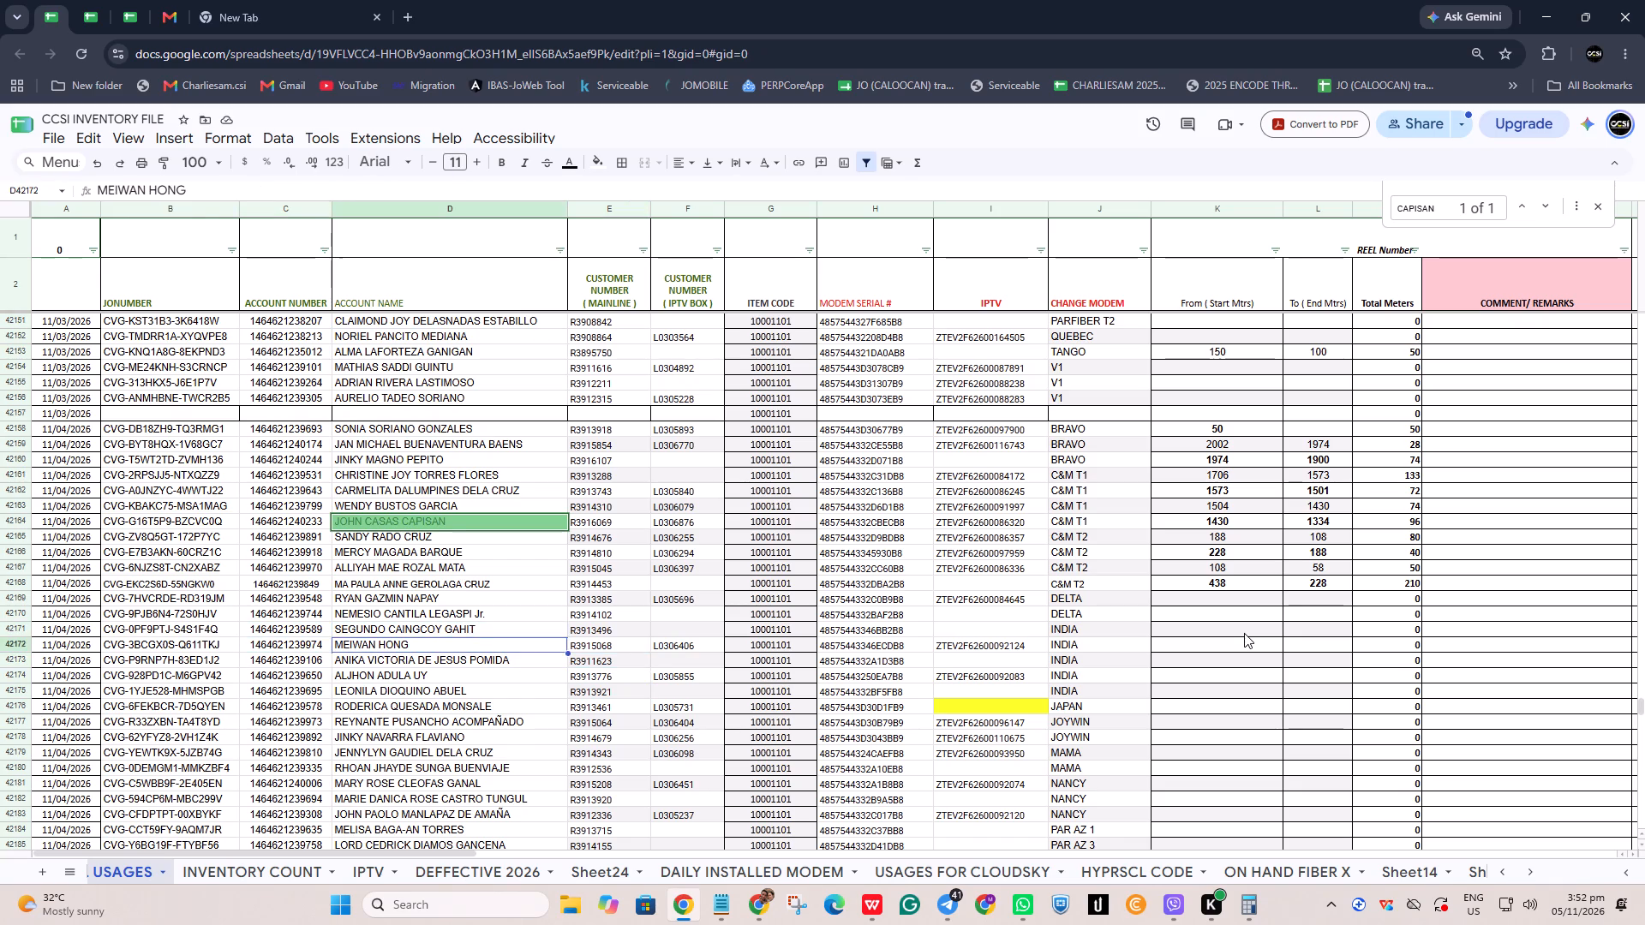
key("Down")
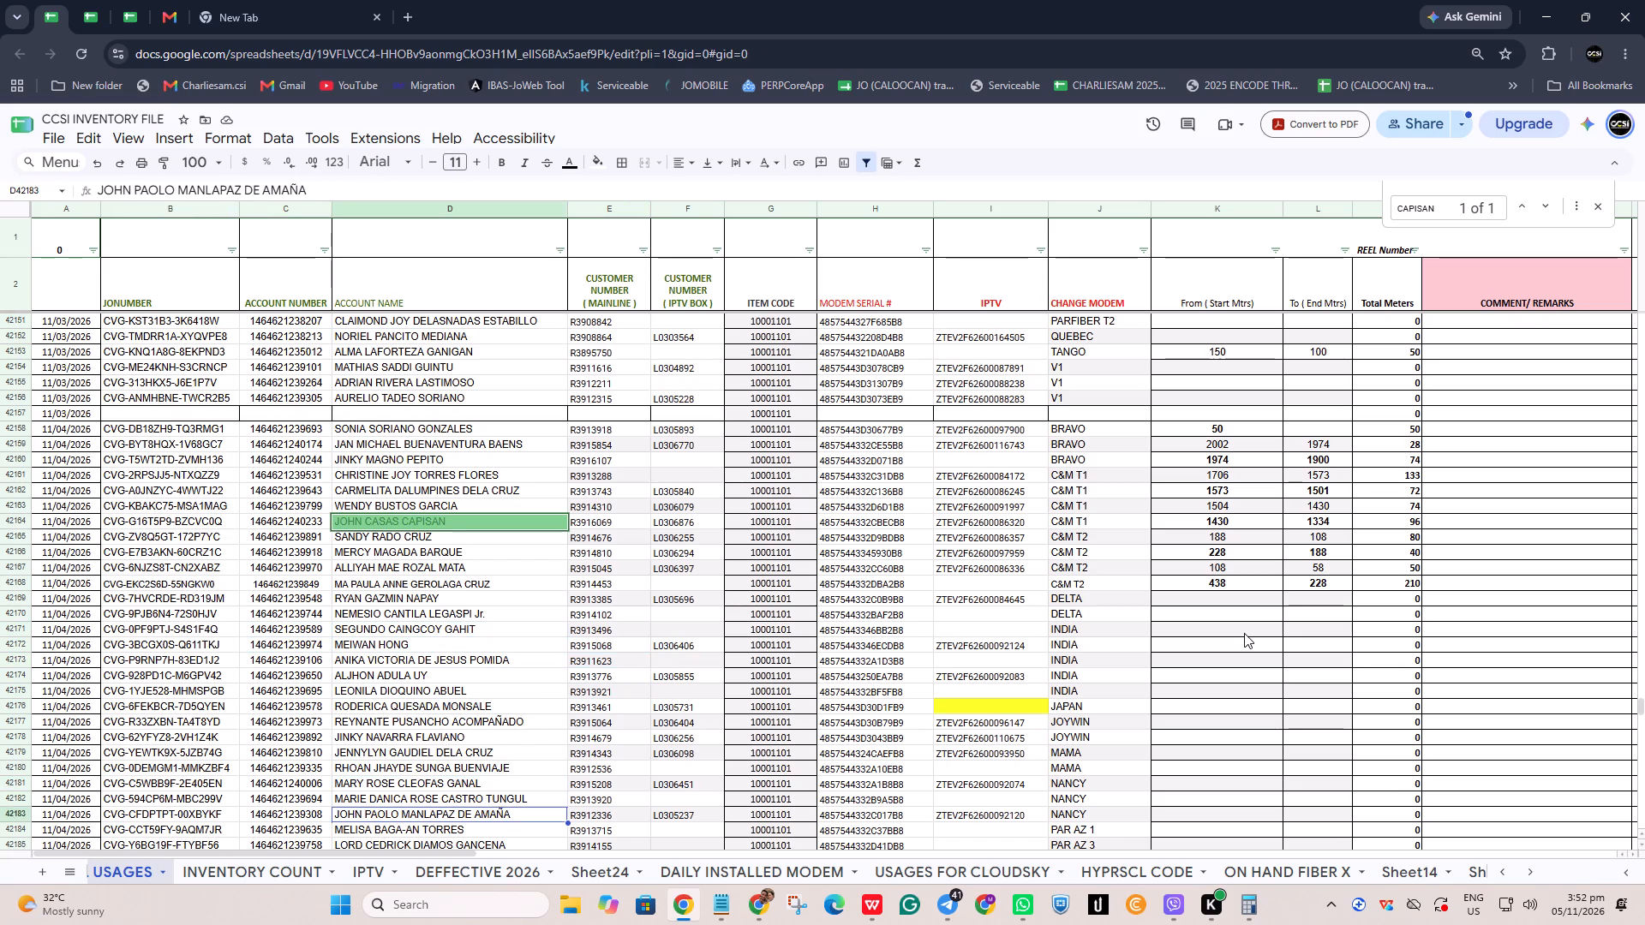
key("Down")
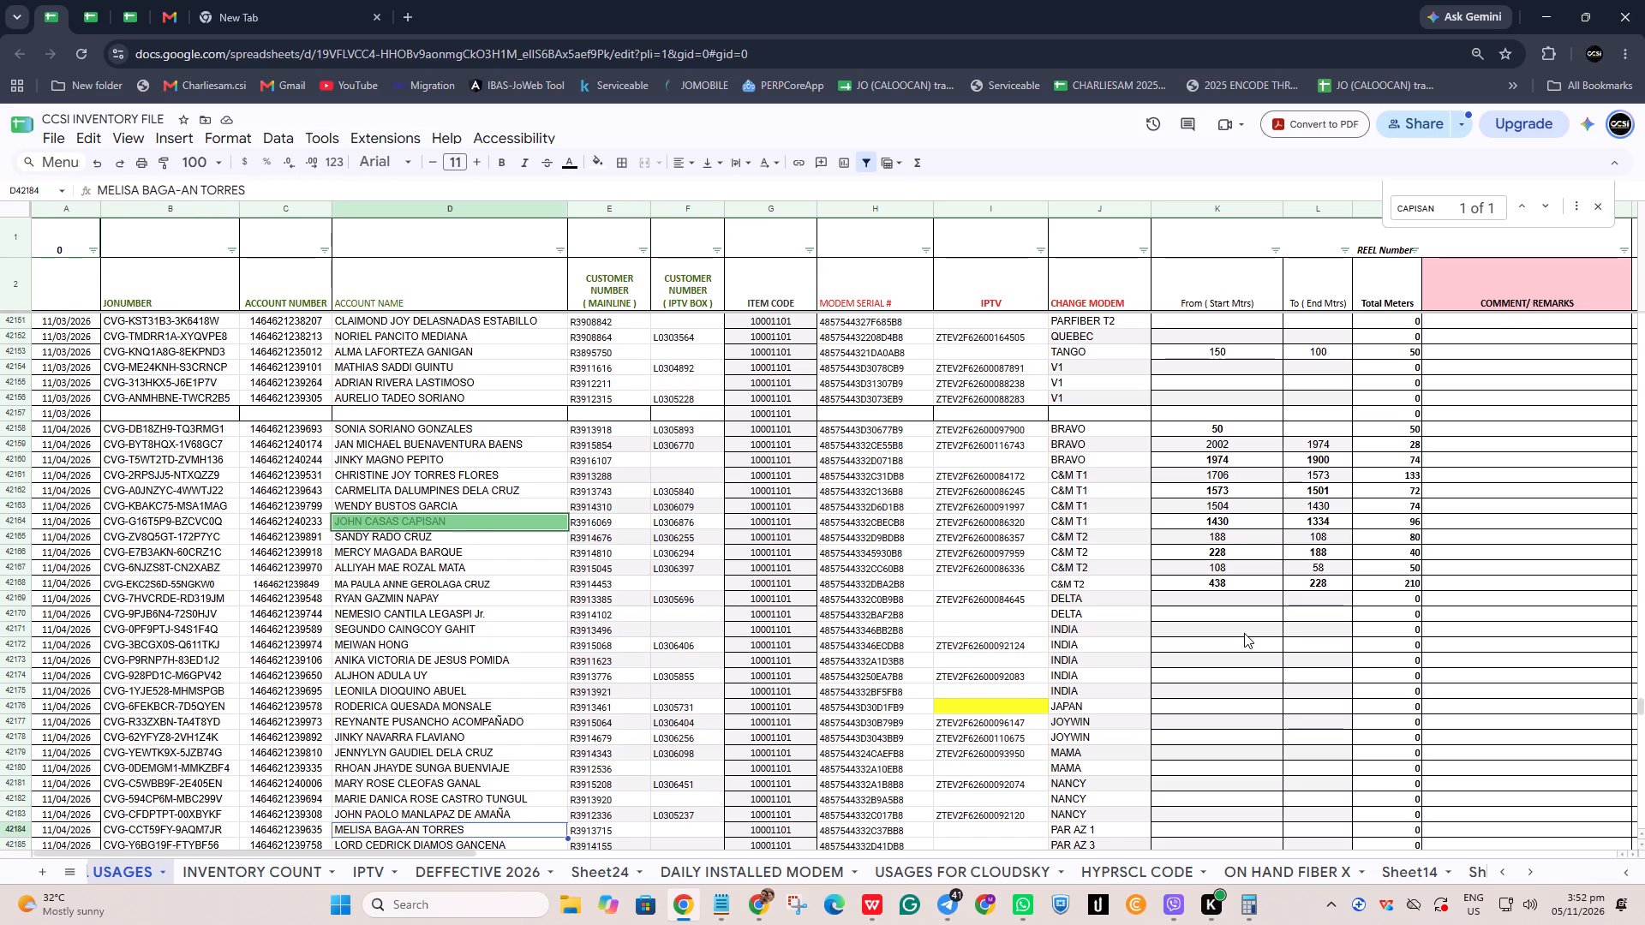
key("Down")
Check the meter and IPTV cells of the PAR AZ 1 record in row 42184.
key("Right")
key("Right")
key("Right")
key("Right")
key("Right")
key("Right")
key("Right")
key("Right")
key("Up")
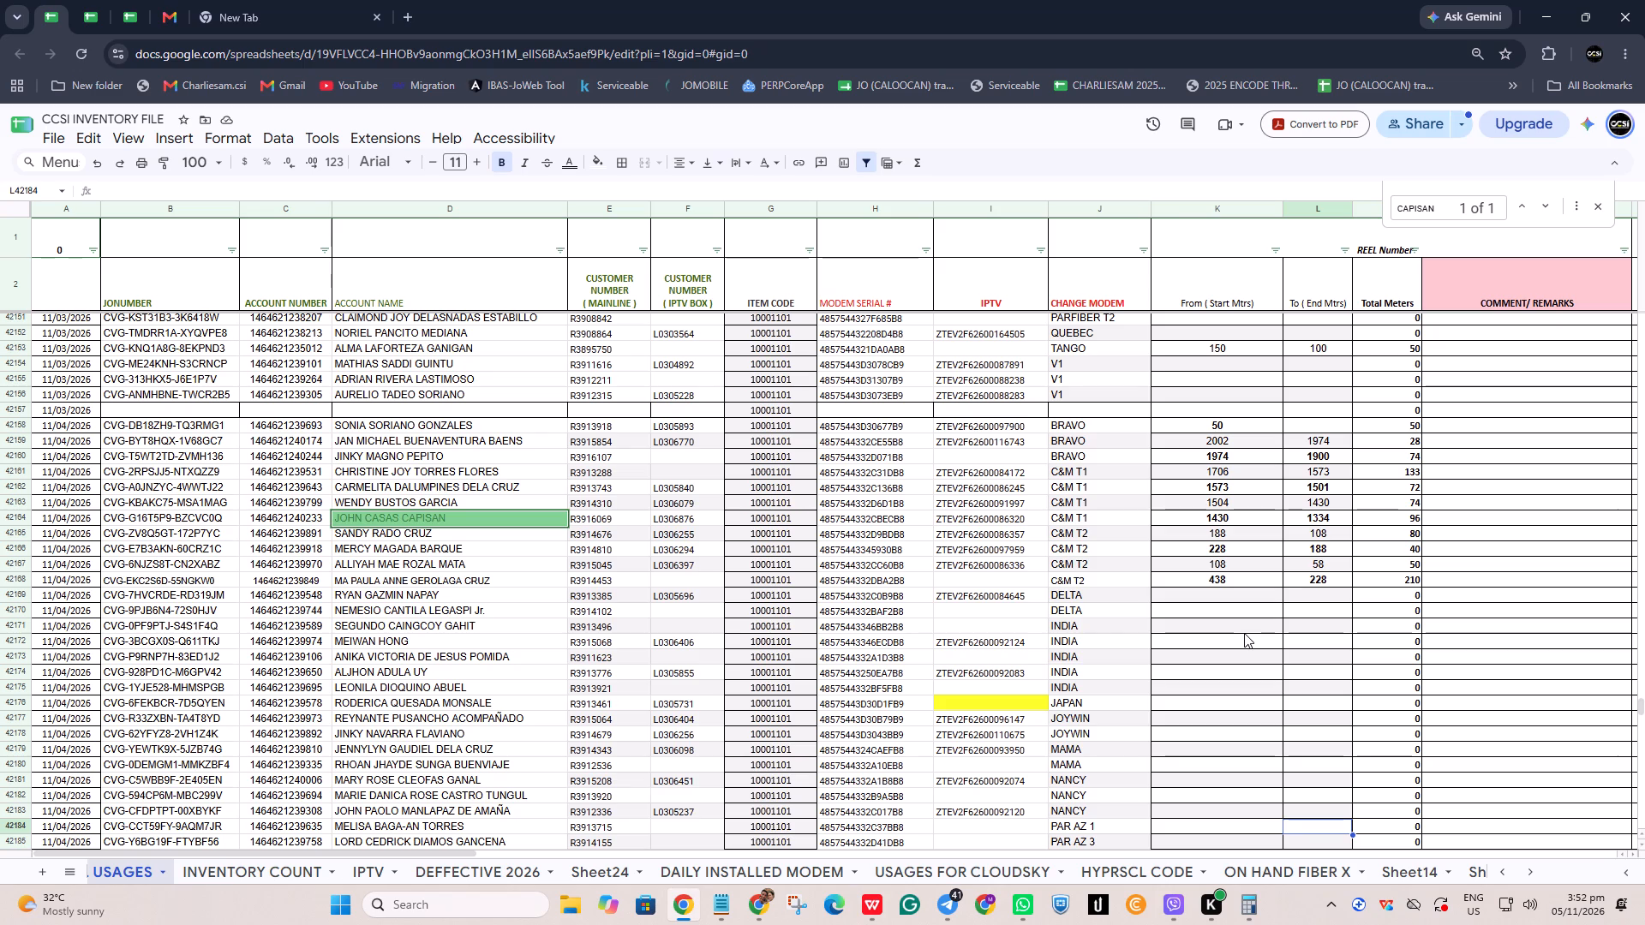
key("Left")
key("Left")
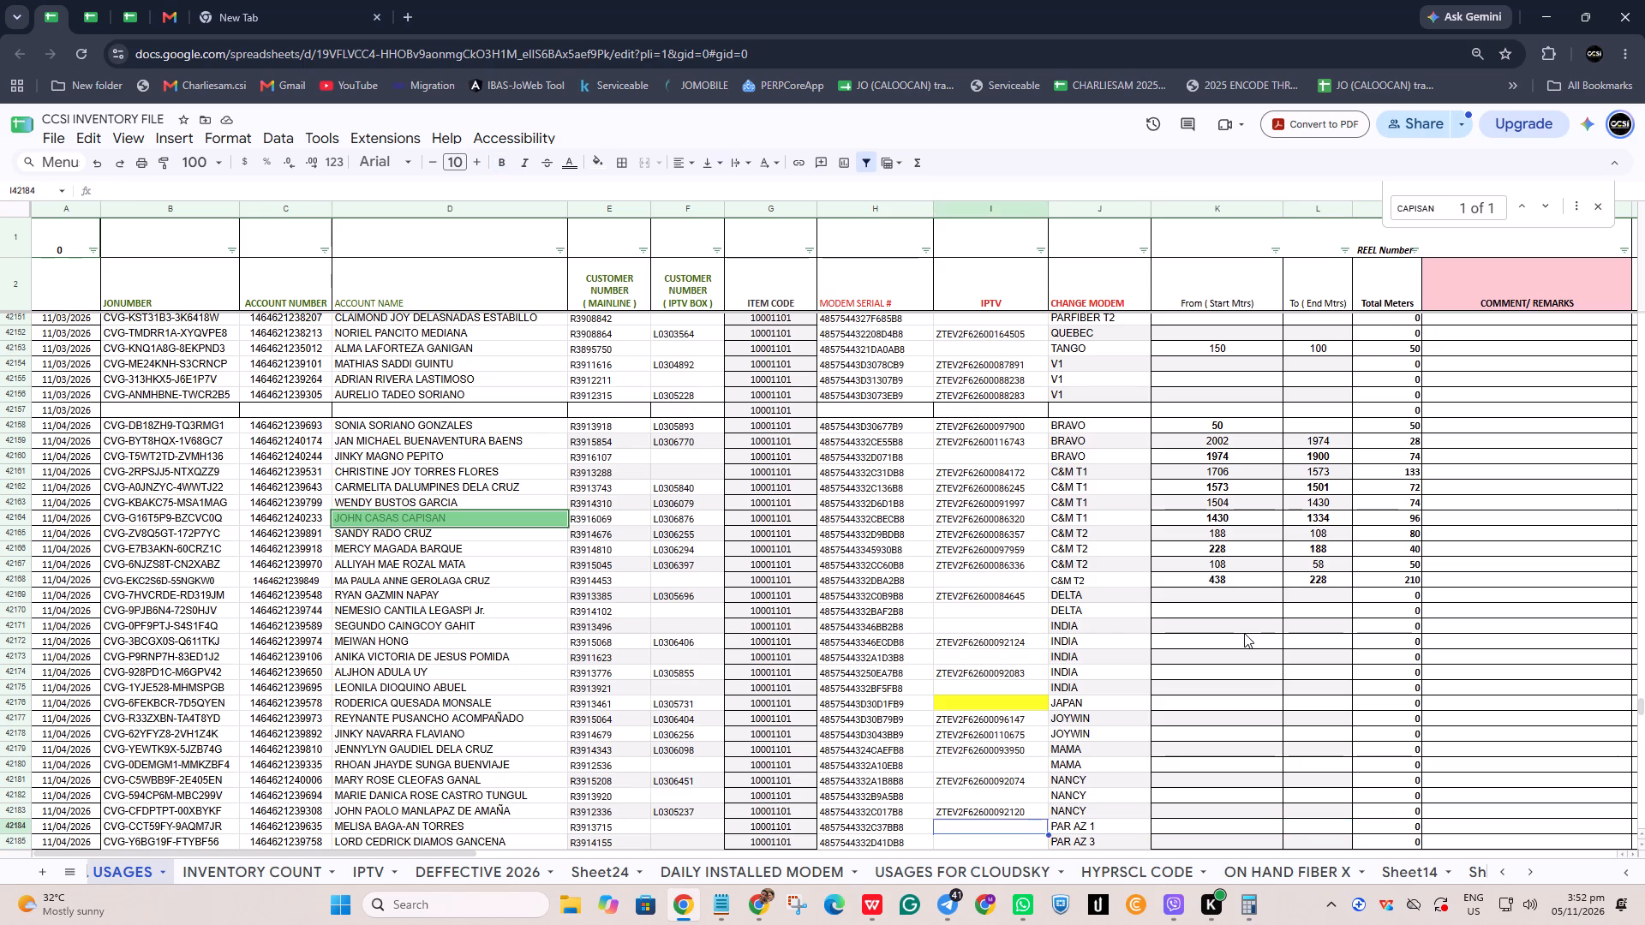
Look back through the customer and account numbers from the PAR AZ 1 record in row 42184 to the C&M T1 record in row 42164.
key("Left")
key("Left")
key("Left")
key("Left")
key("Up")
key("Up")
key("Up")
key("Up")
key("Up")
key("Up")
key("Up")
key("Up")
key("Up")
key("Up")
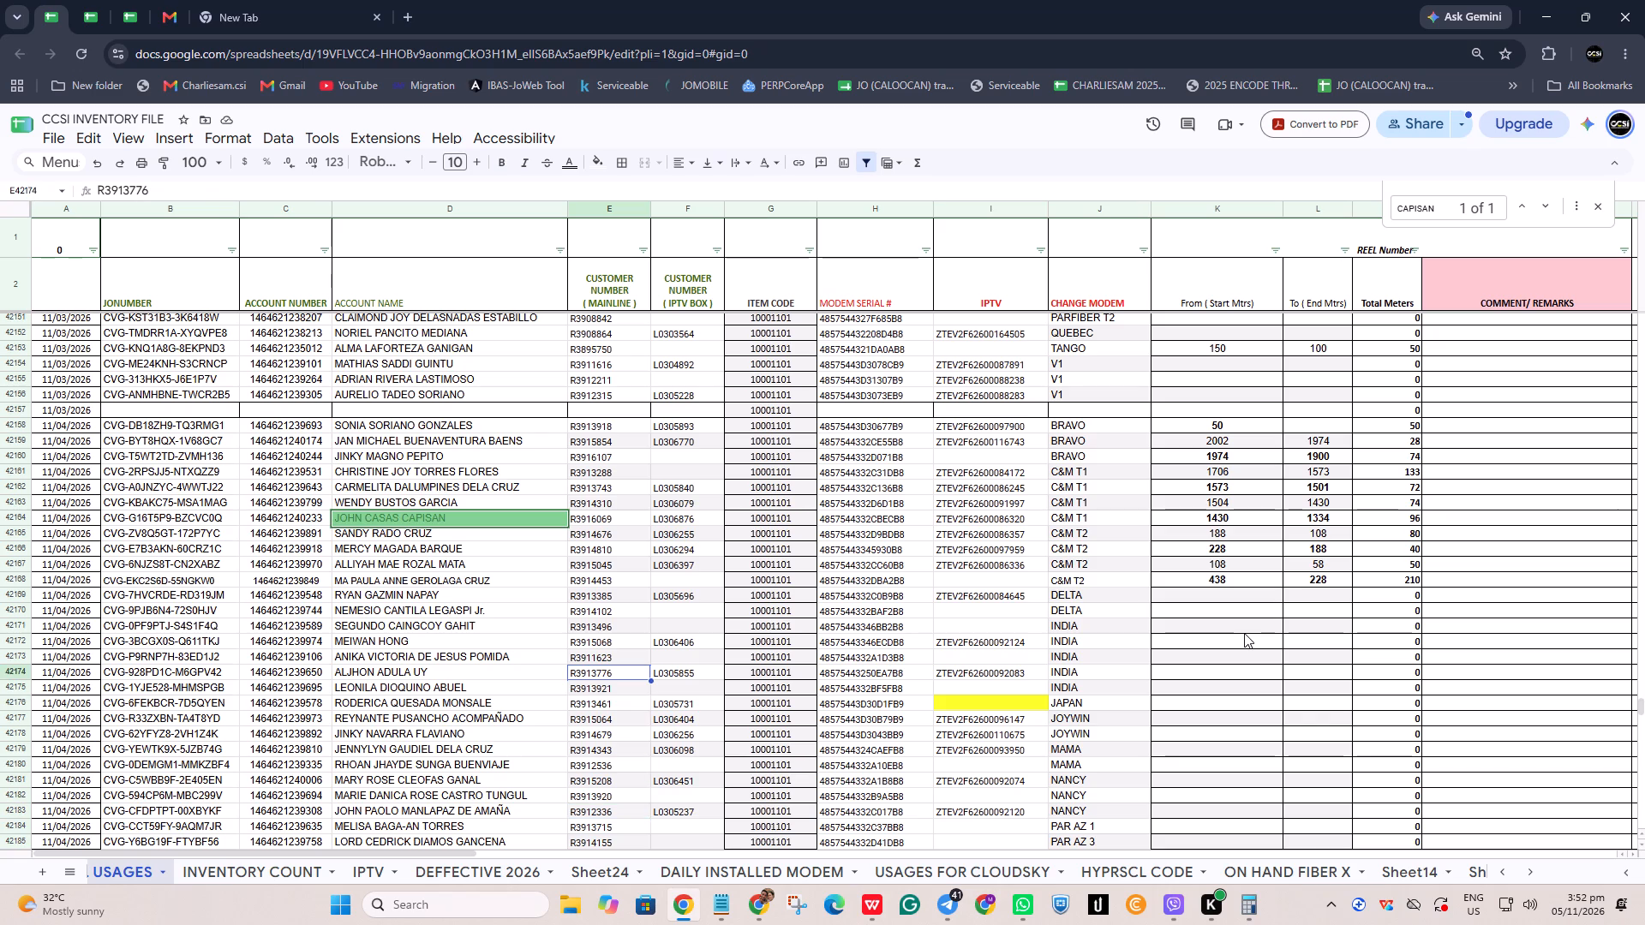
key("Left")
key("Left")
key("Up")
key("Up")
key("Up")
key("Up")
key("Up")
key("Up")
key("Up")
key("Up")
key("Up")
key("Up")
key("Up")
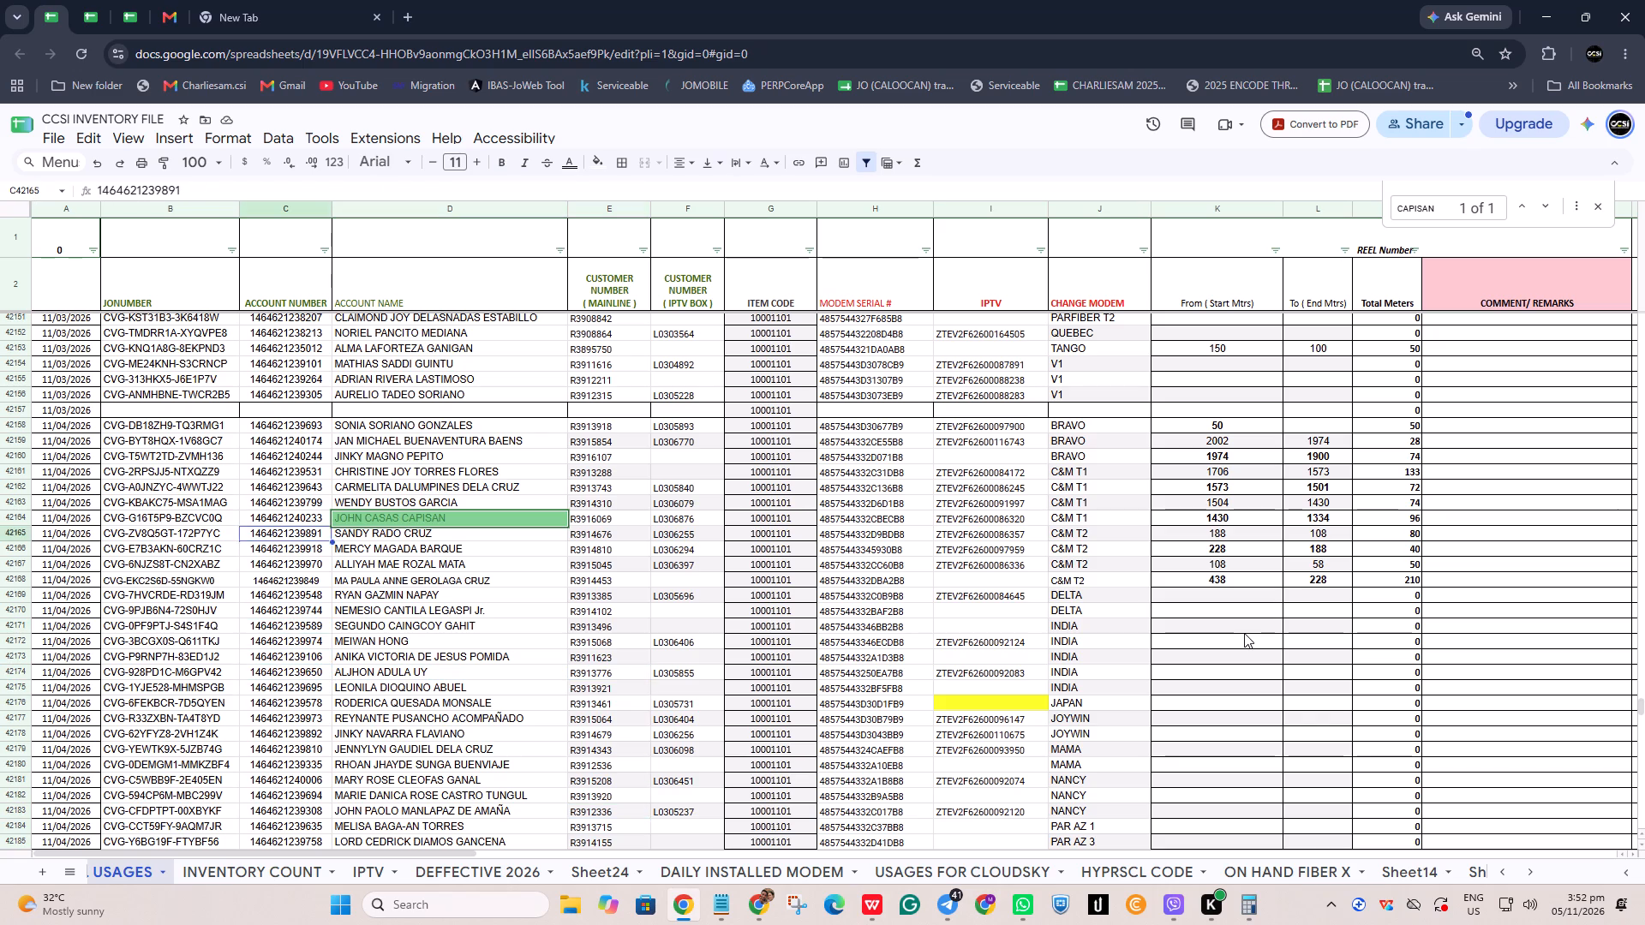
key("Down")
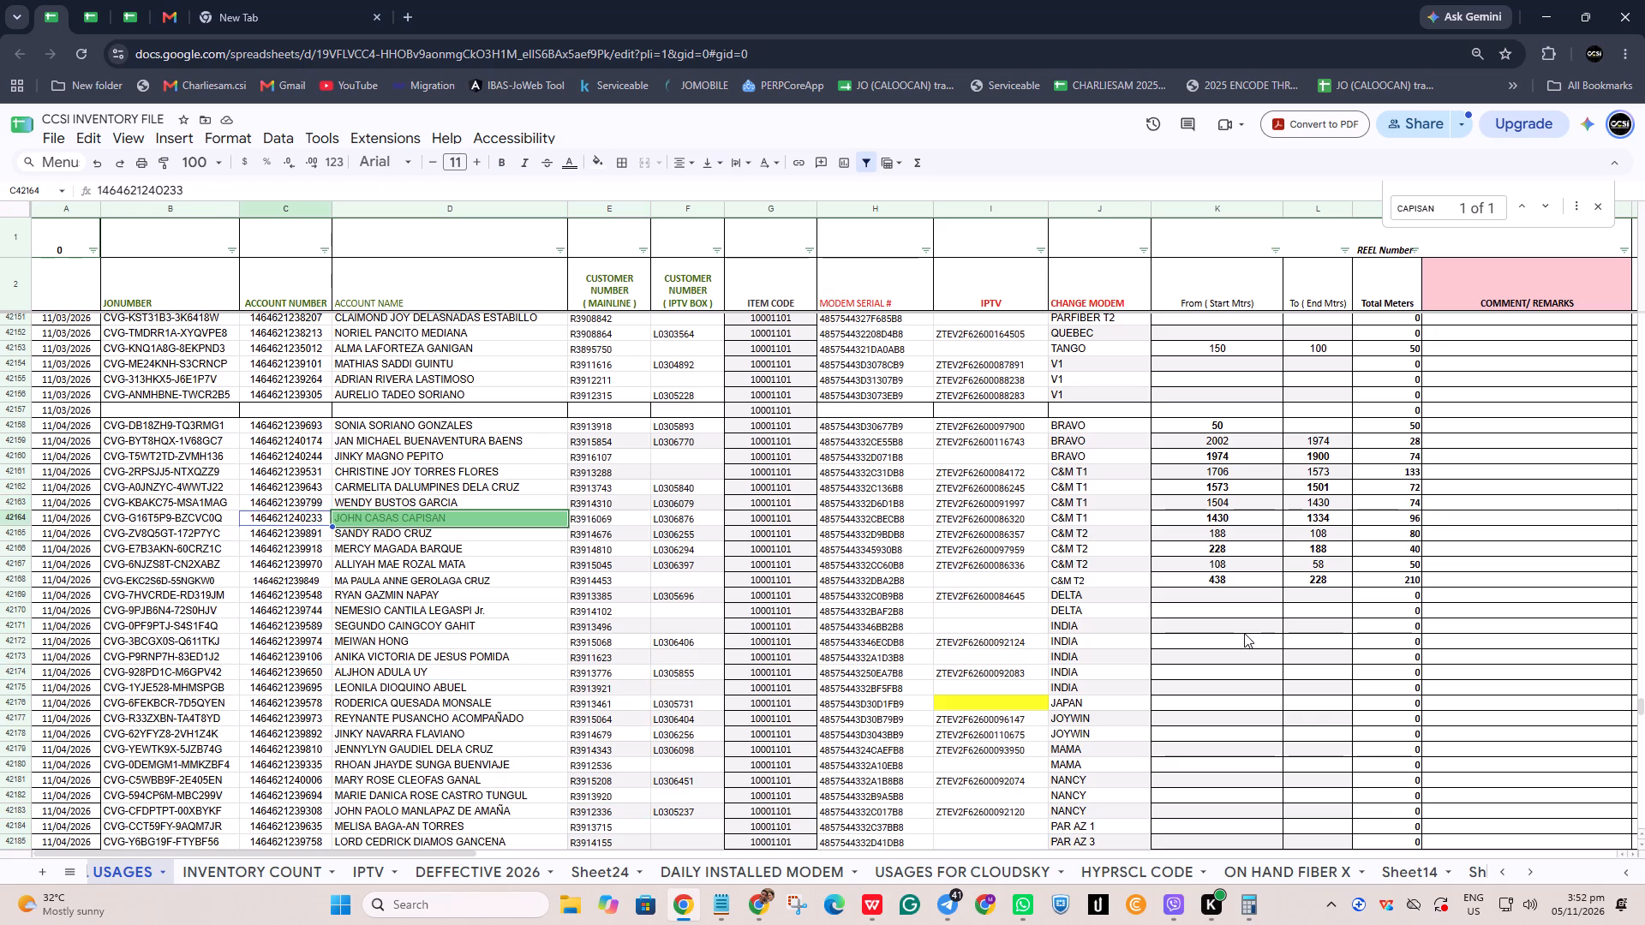
Examine the modem, IPTV and account entries around the last C&M T2 record and first DELTA record in rows 42168 and 42169.
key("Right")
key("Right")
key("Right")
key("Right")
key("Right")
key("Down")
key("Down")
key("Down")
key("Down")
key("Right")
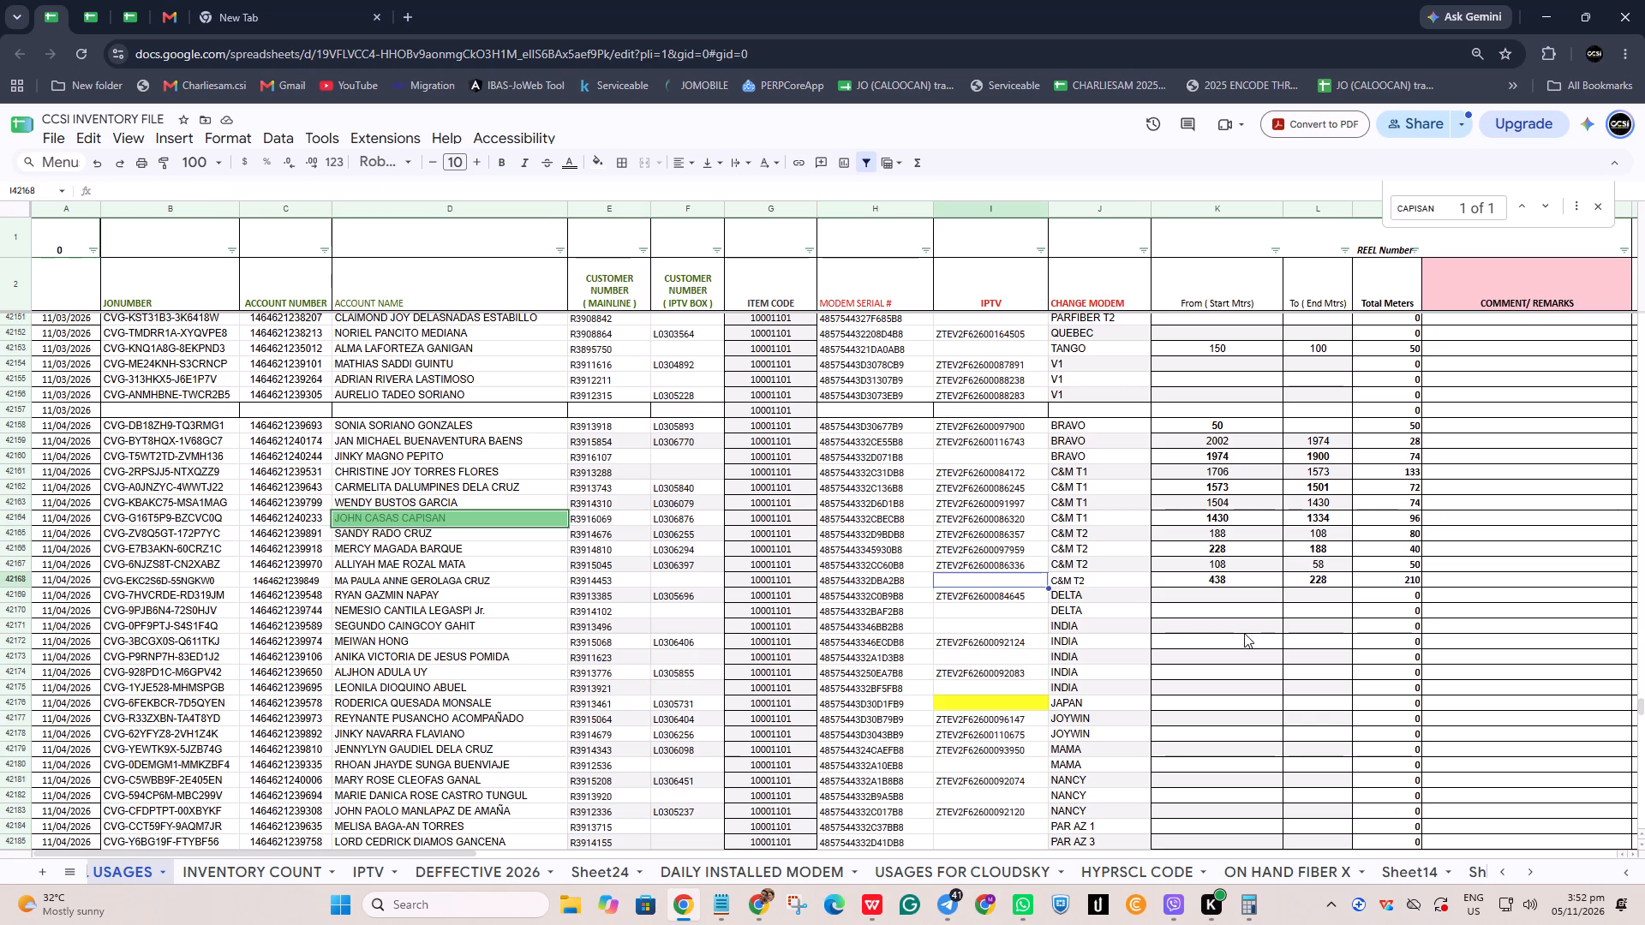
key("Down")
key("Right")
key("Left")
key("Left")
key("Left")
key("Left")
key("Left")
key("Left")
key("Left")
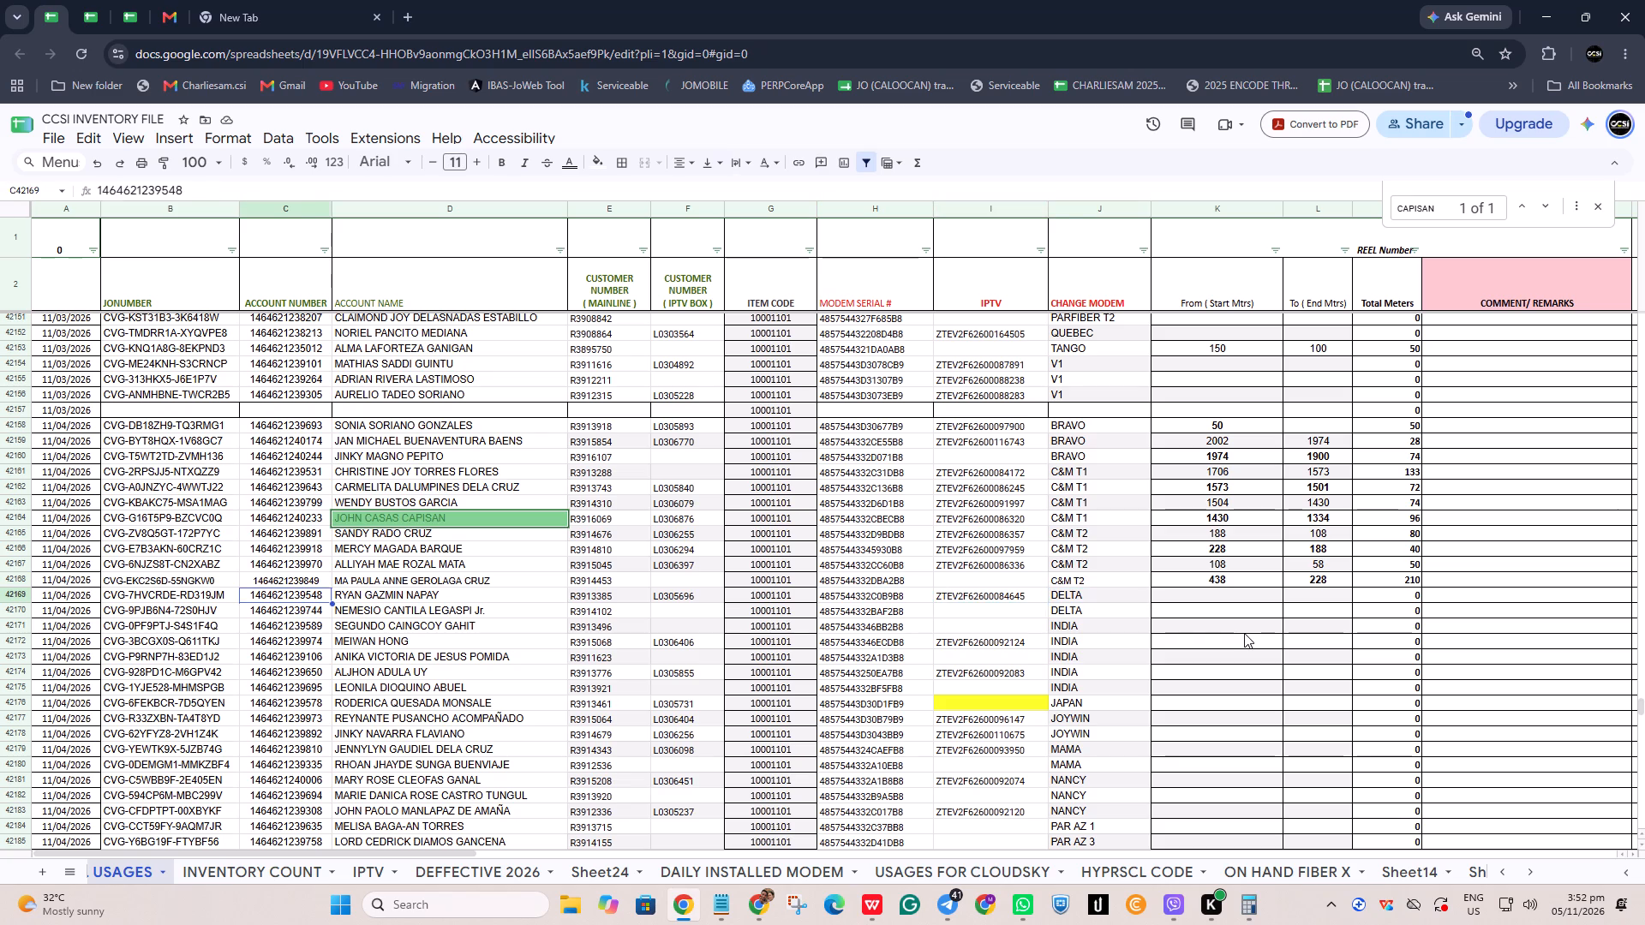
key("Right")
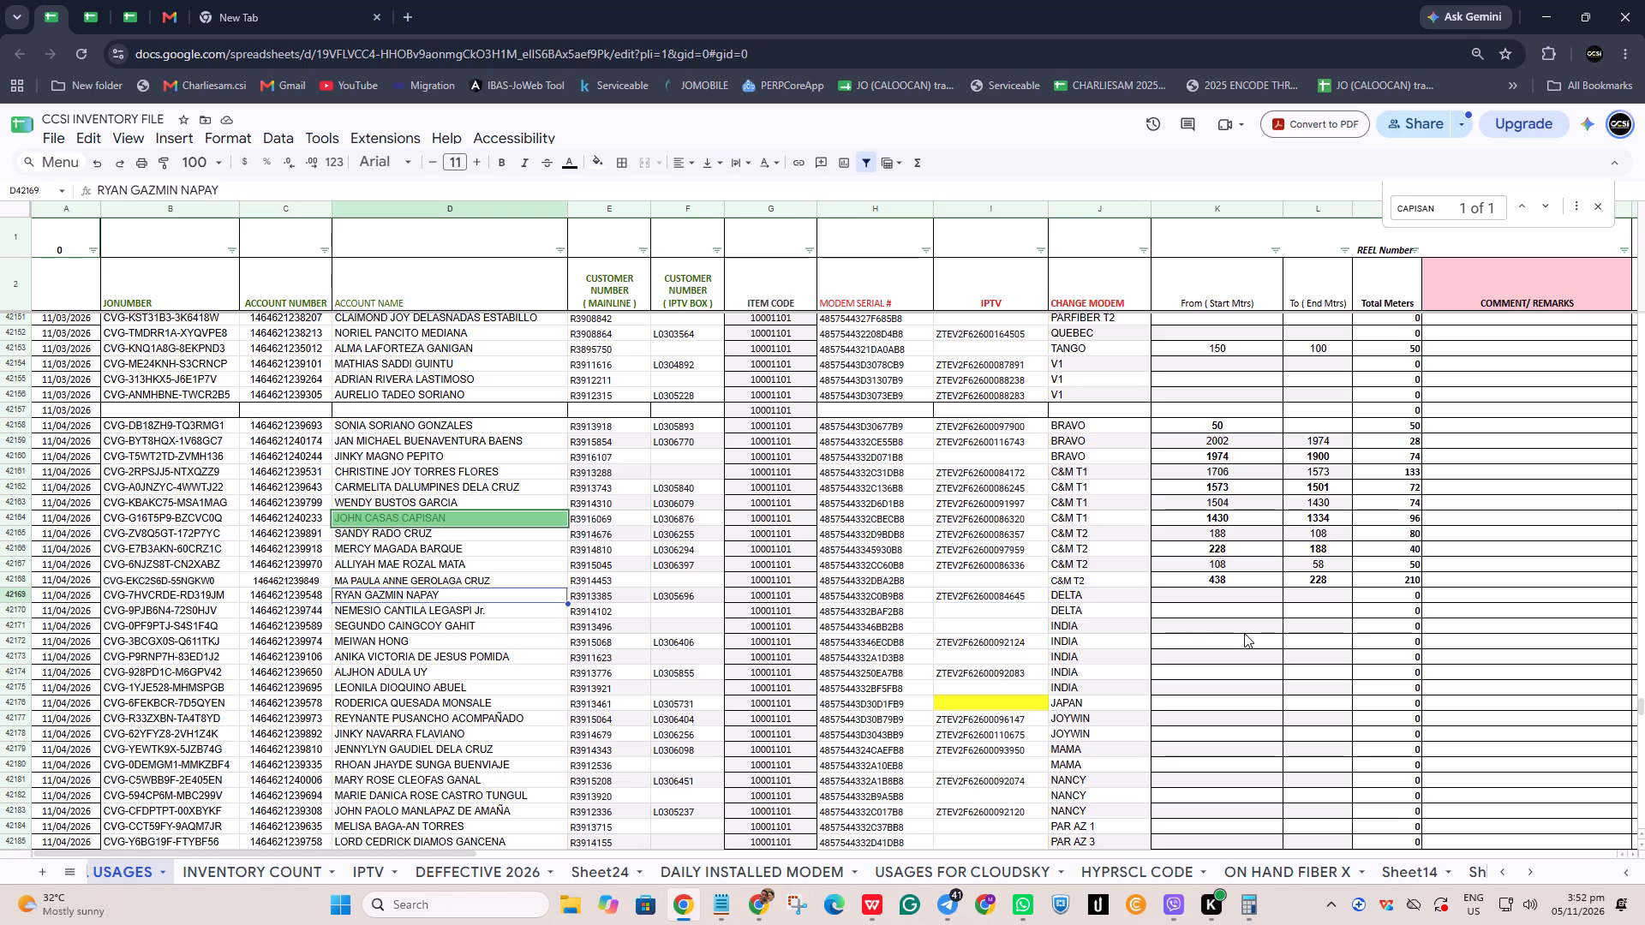
Examine the account names from the second DELTA record in row 42170 down to the first ROMEO record in row 42190.
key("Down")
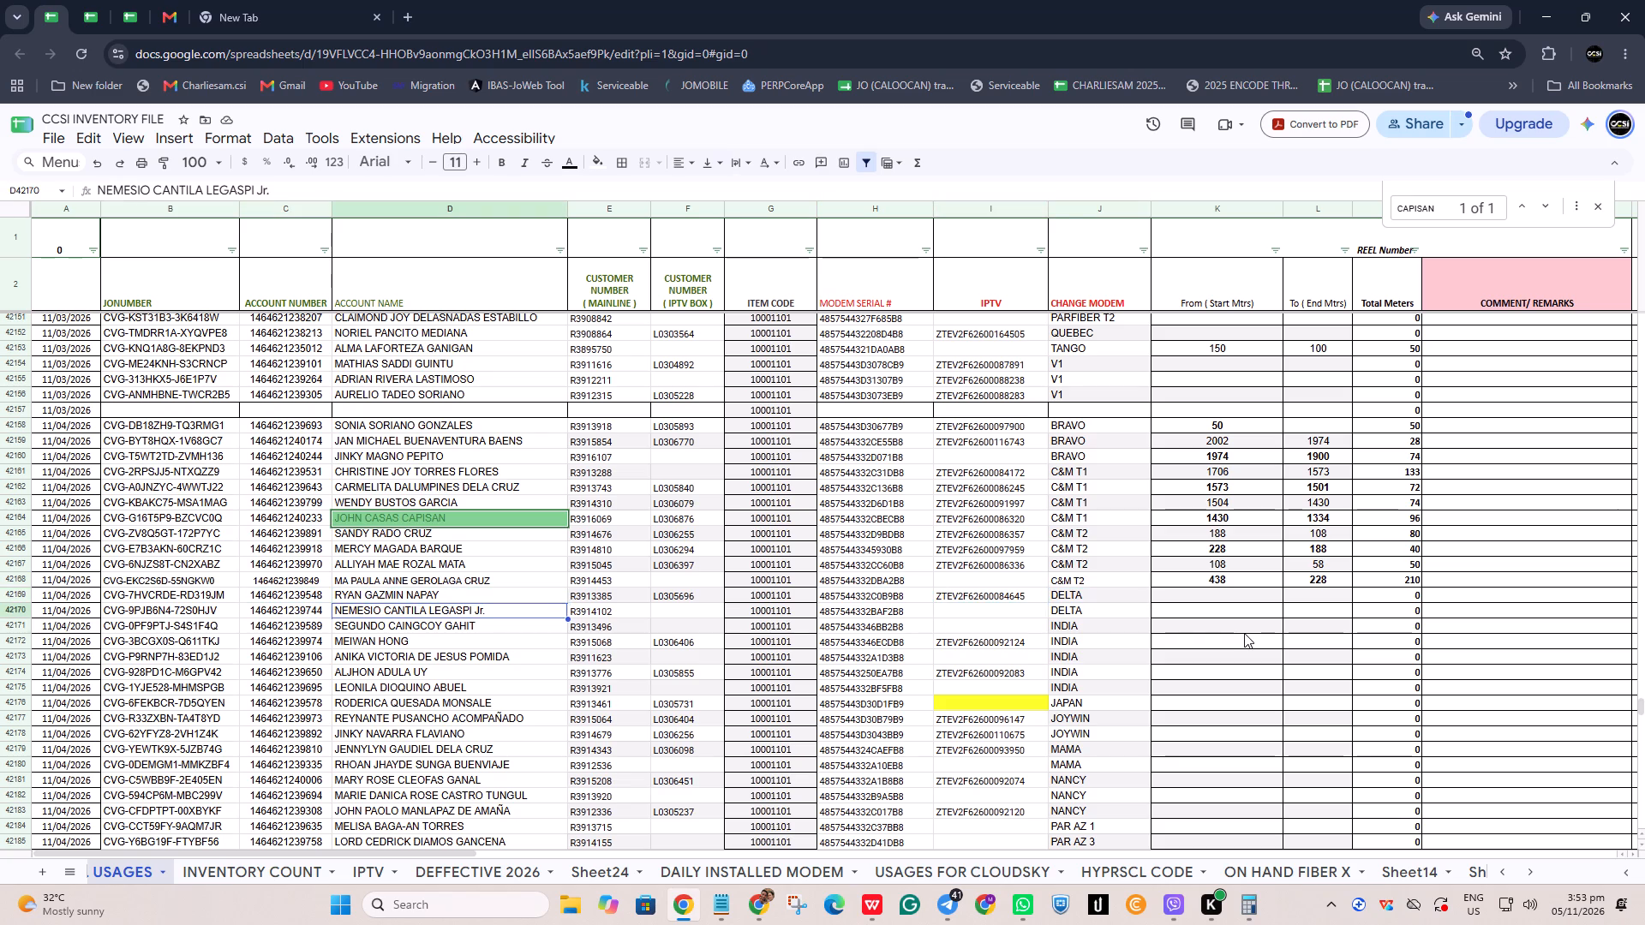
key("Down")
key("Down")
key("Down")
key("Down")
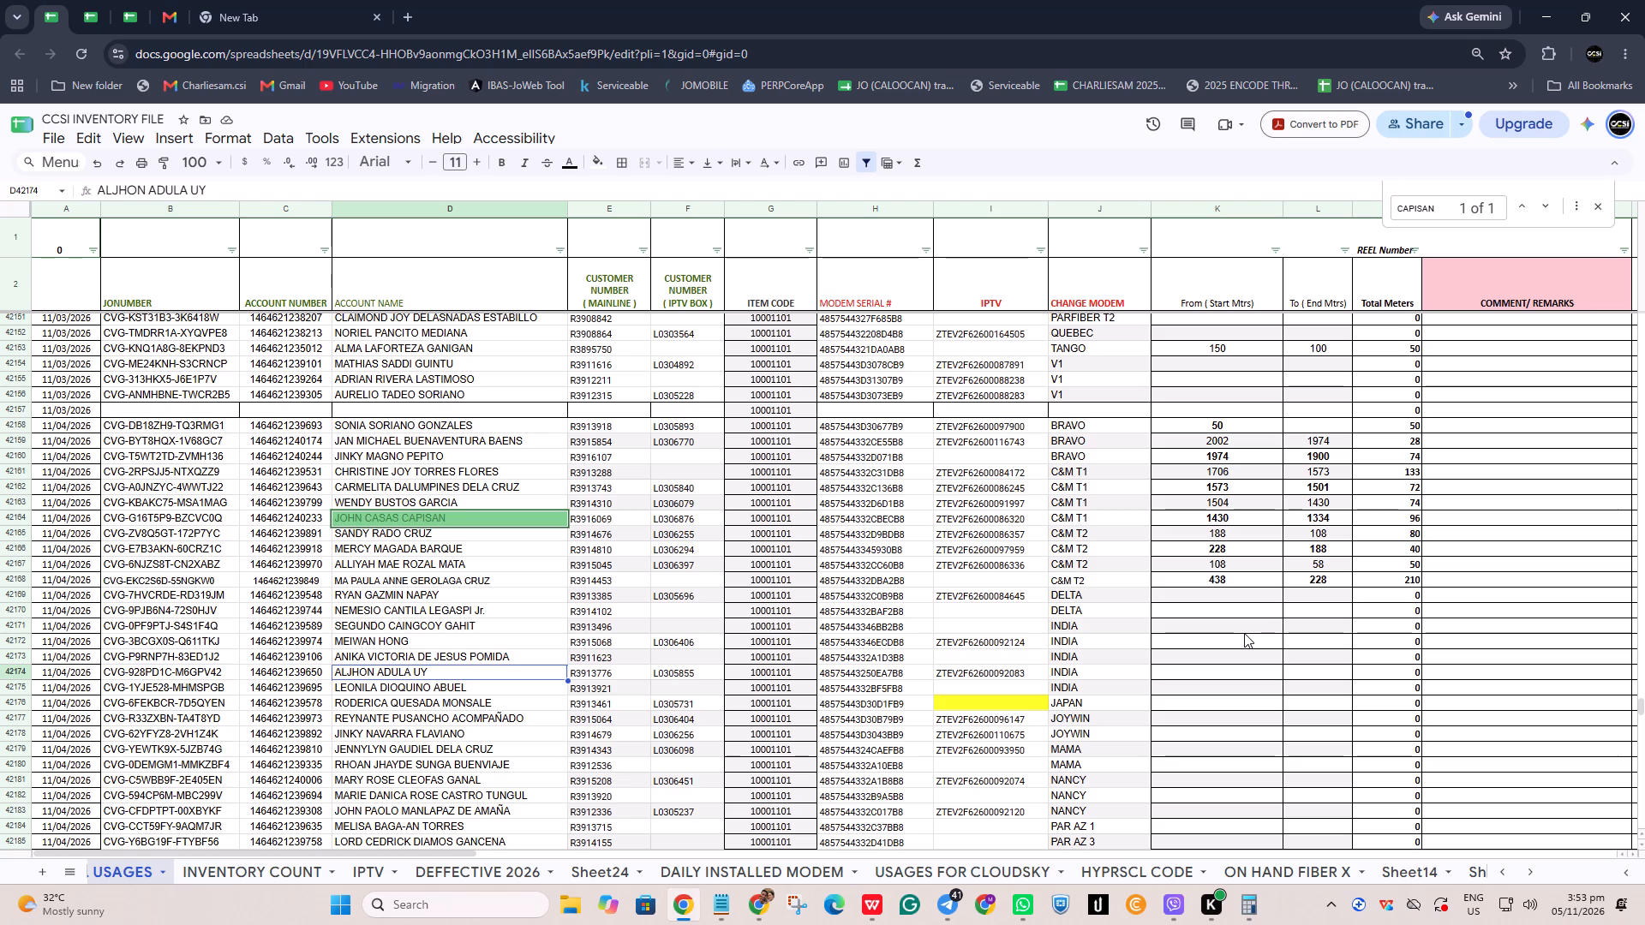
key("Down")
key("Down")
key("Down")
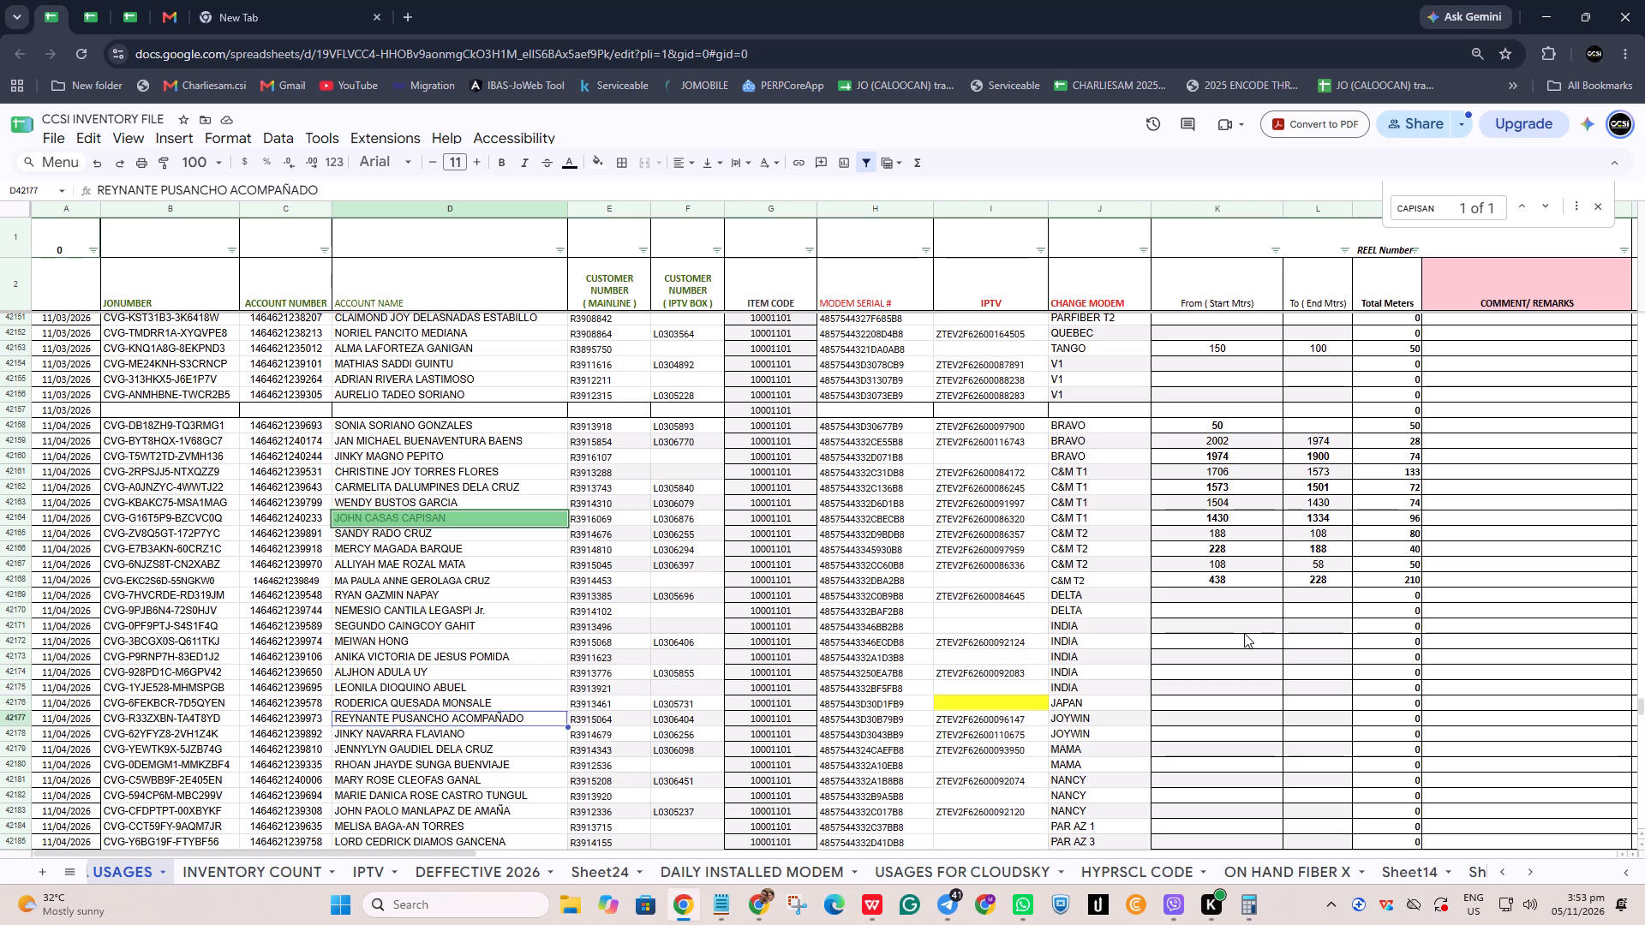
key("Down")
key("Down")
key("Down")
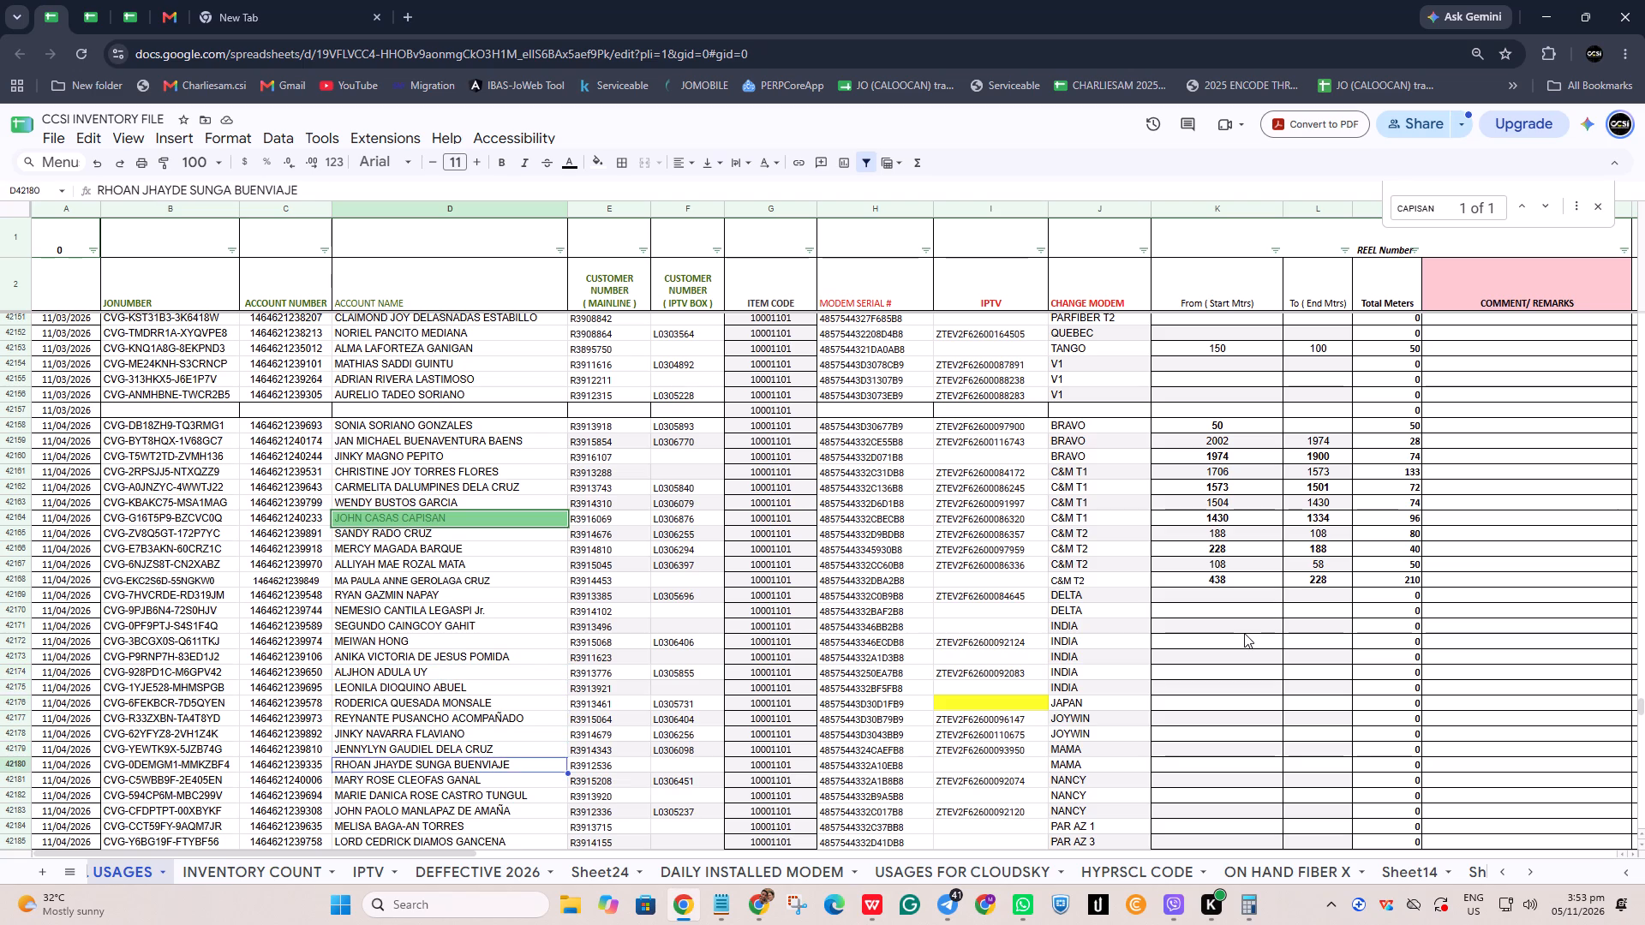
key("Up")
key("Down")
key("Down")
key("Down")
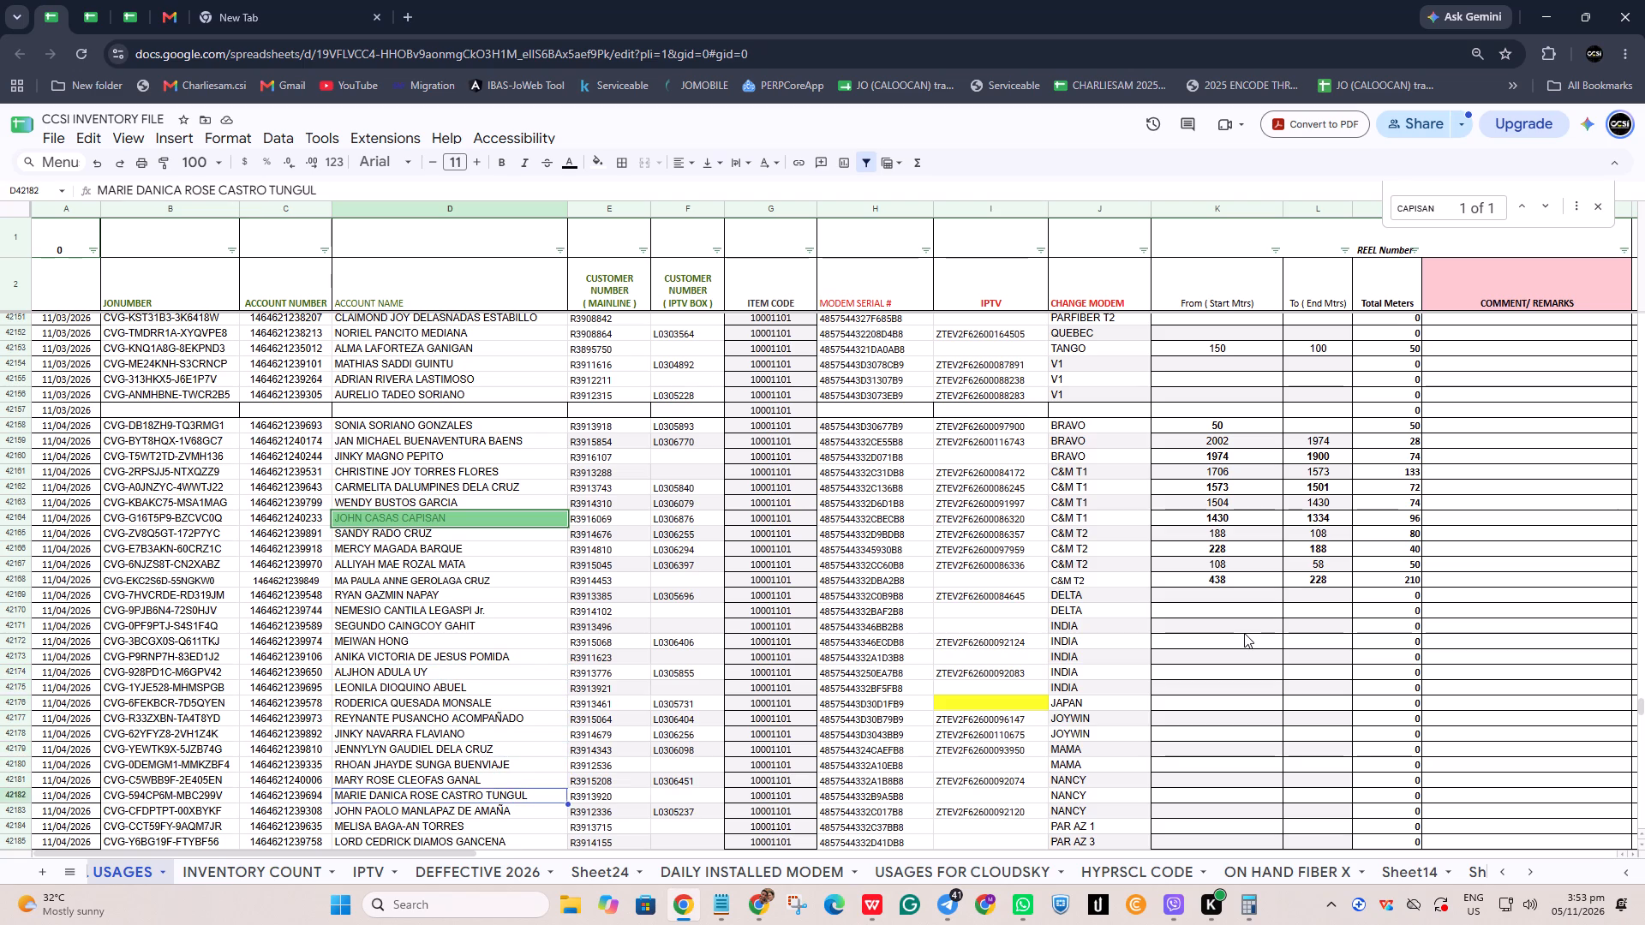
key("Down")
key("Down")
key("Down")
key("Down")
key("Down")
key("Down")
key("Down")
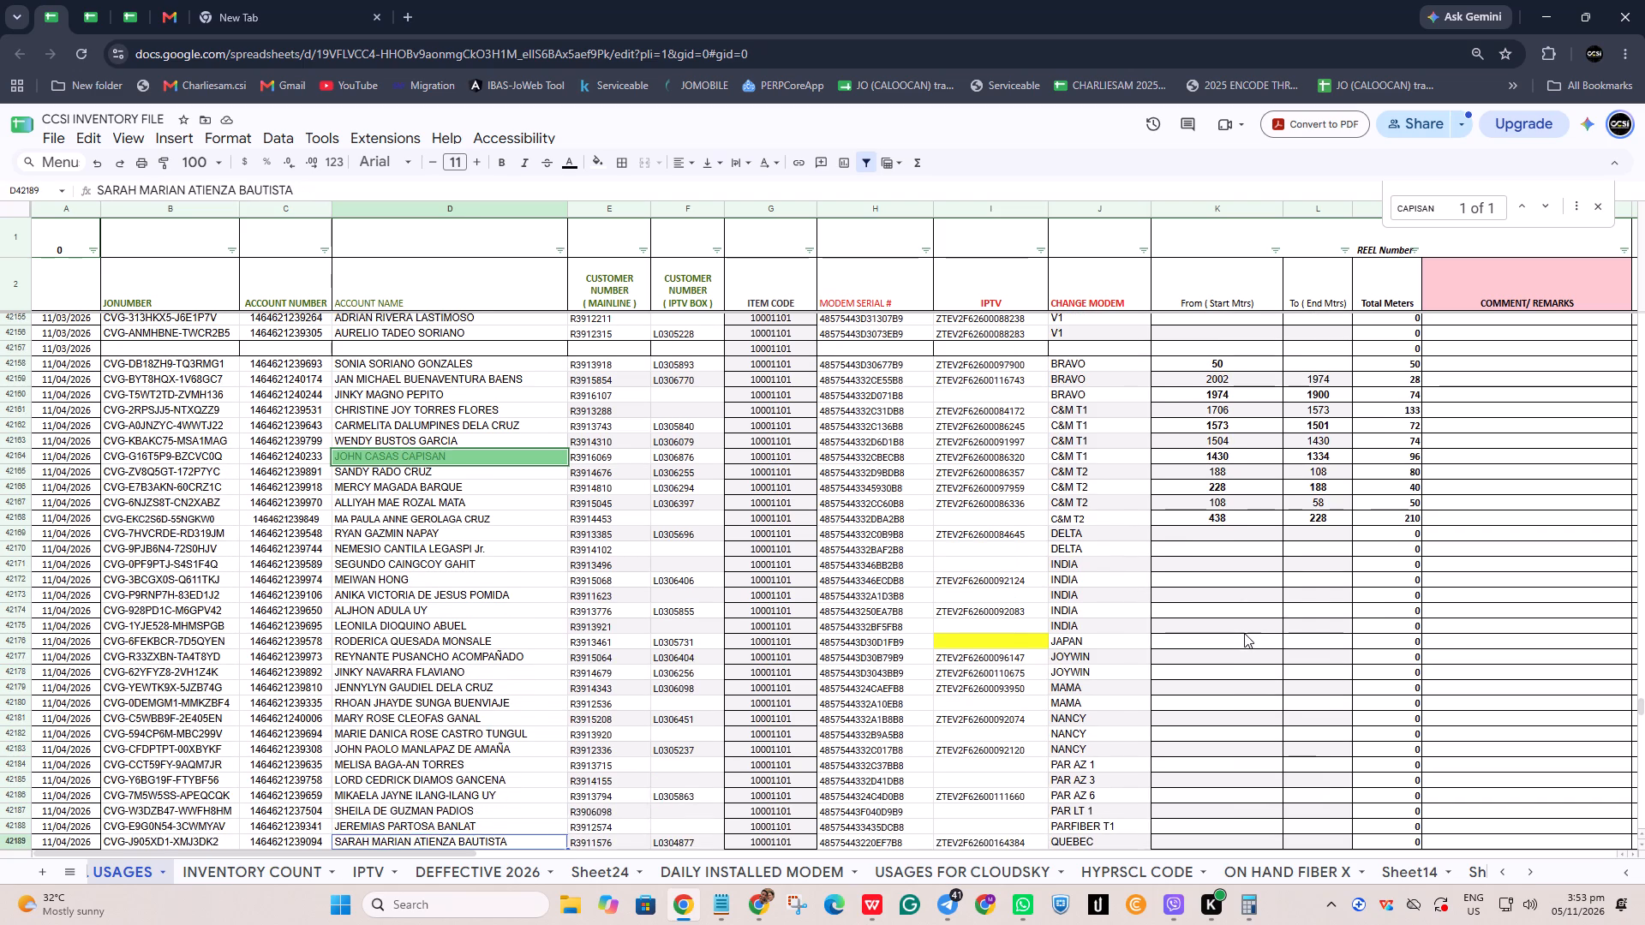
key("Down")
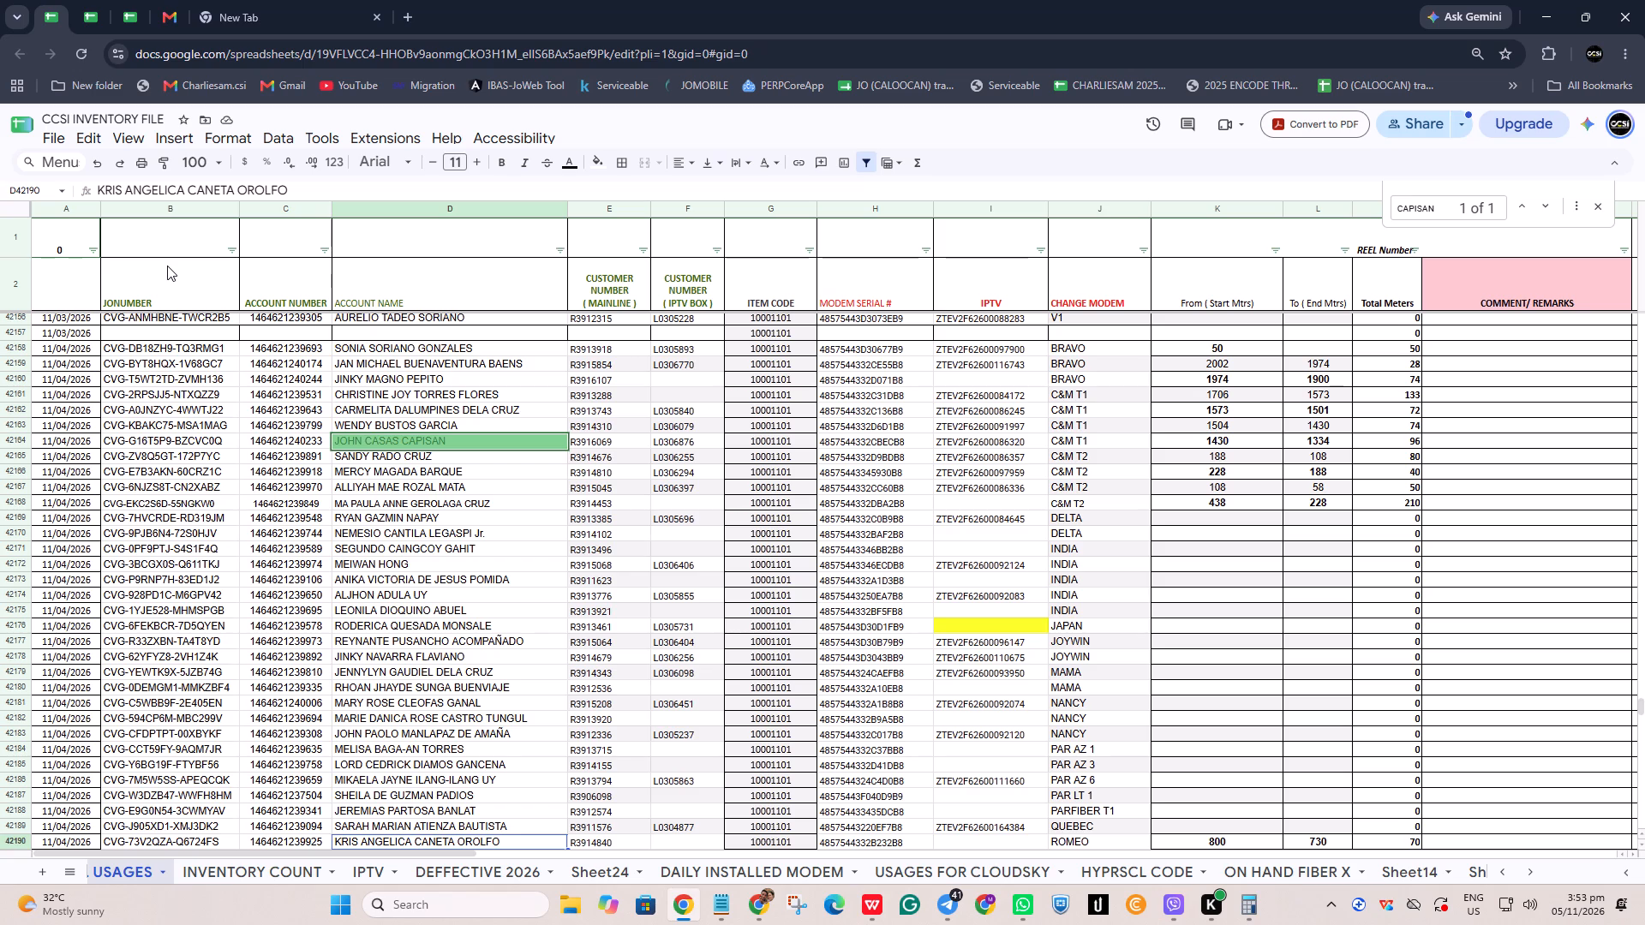
Check the customer number, item code, modem and starting meter cells of the ROMEO record in row 42190.
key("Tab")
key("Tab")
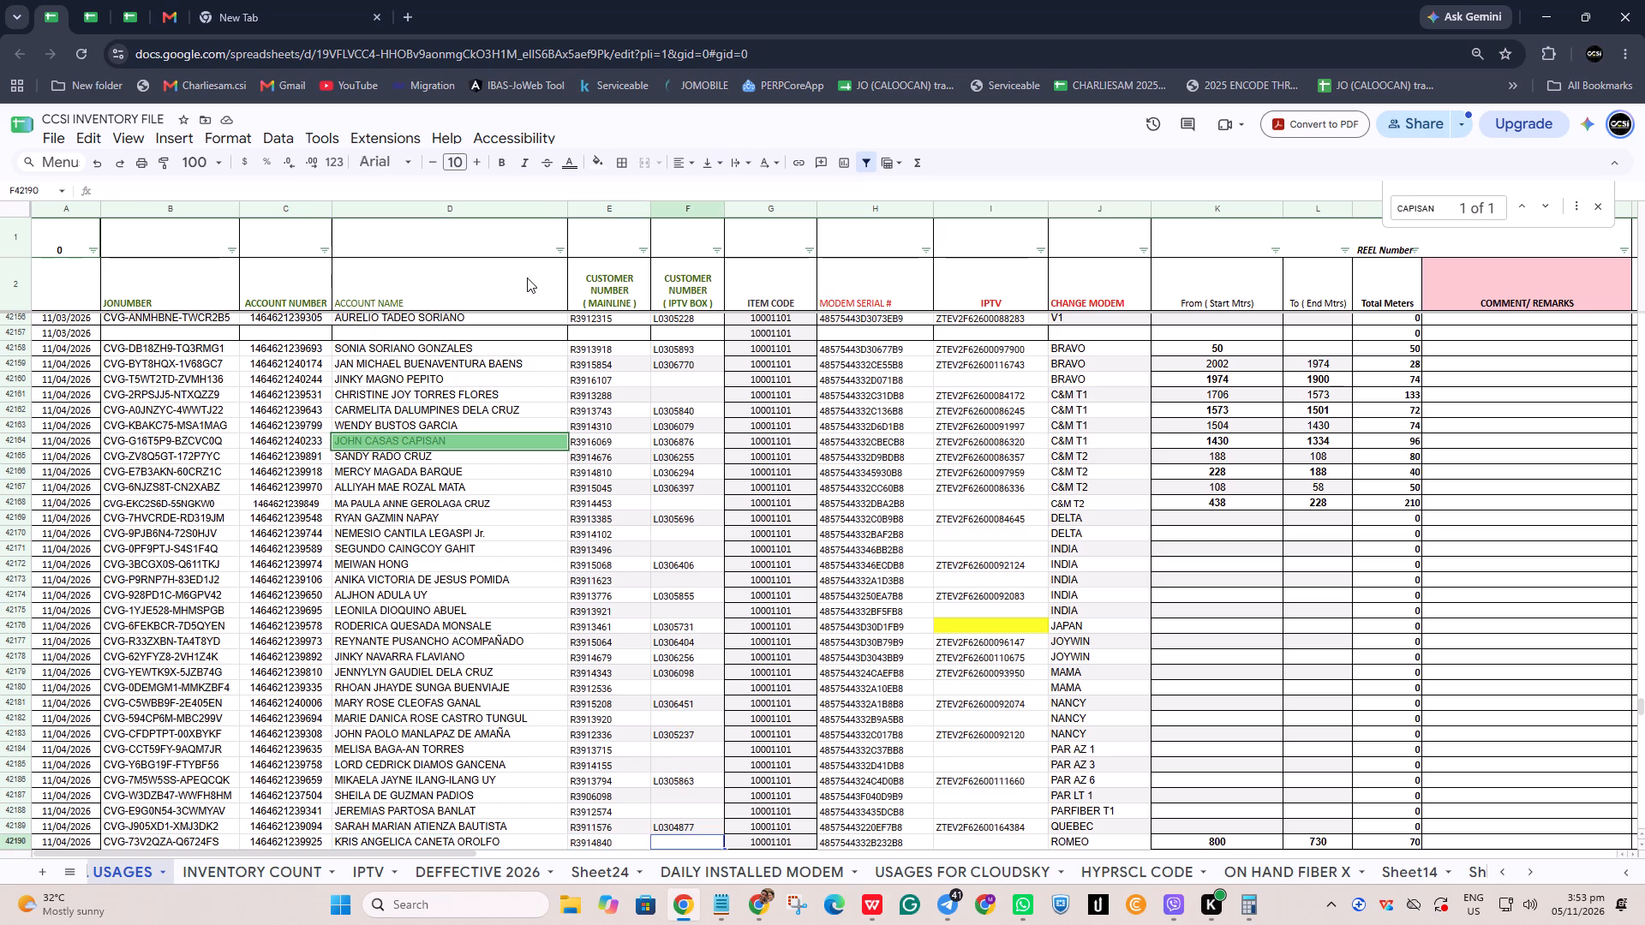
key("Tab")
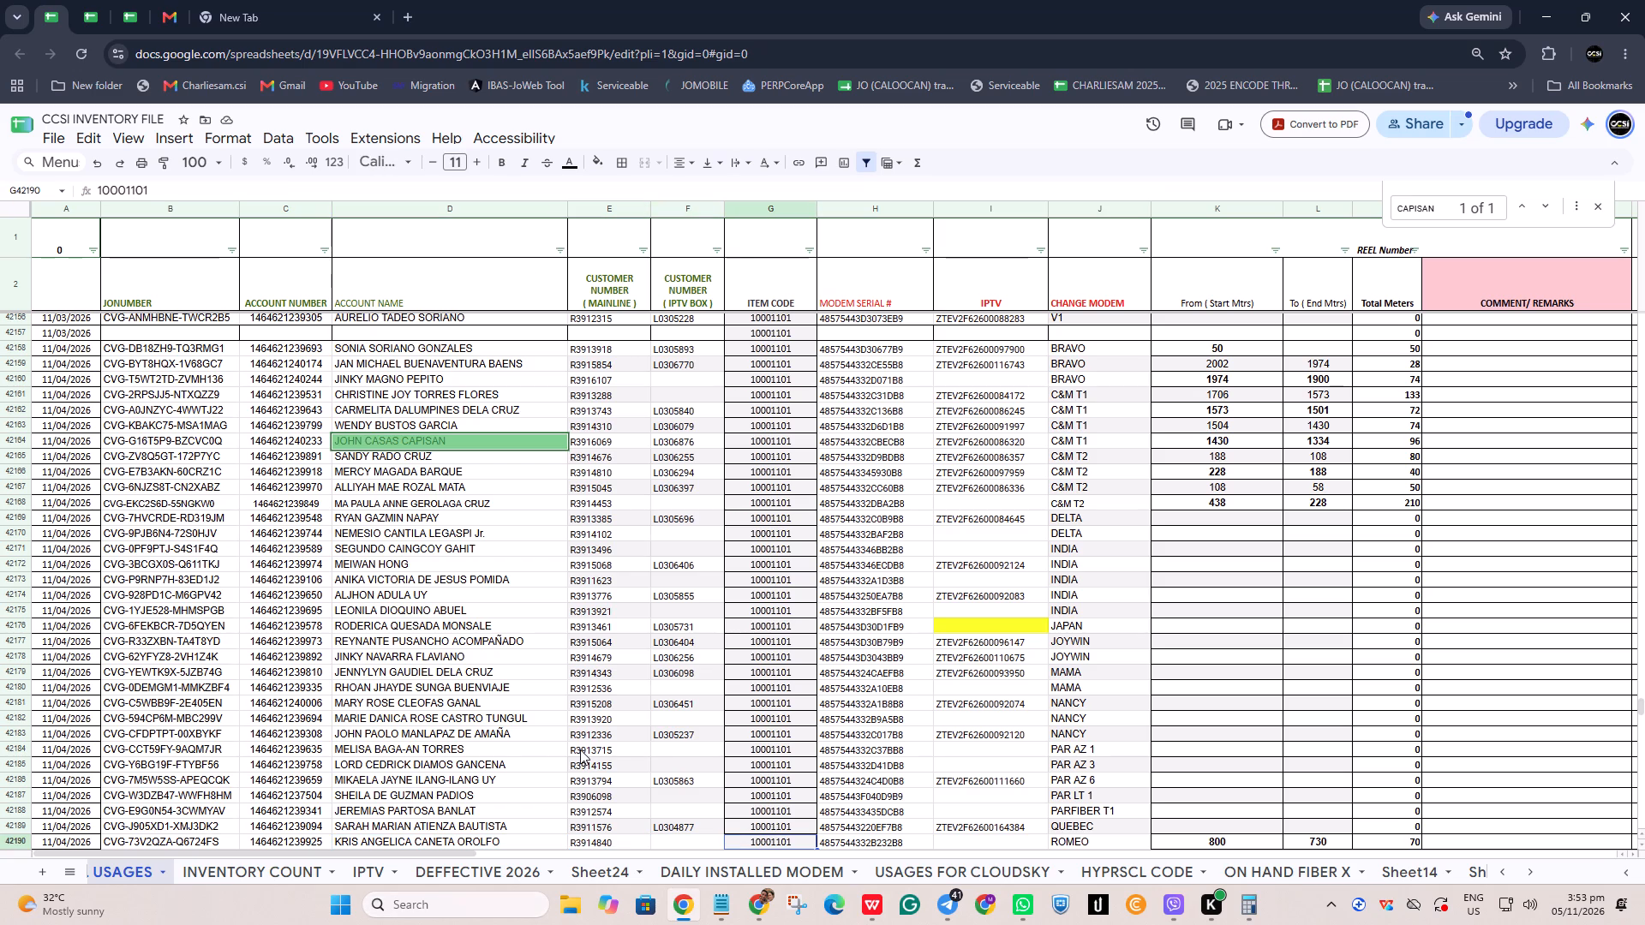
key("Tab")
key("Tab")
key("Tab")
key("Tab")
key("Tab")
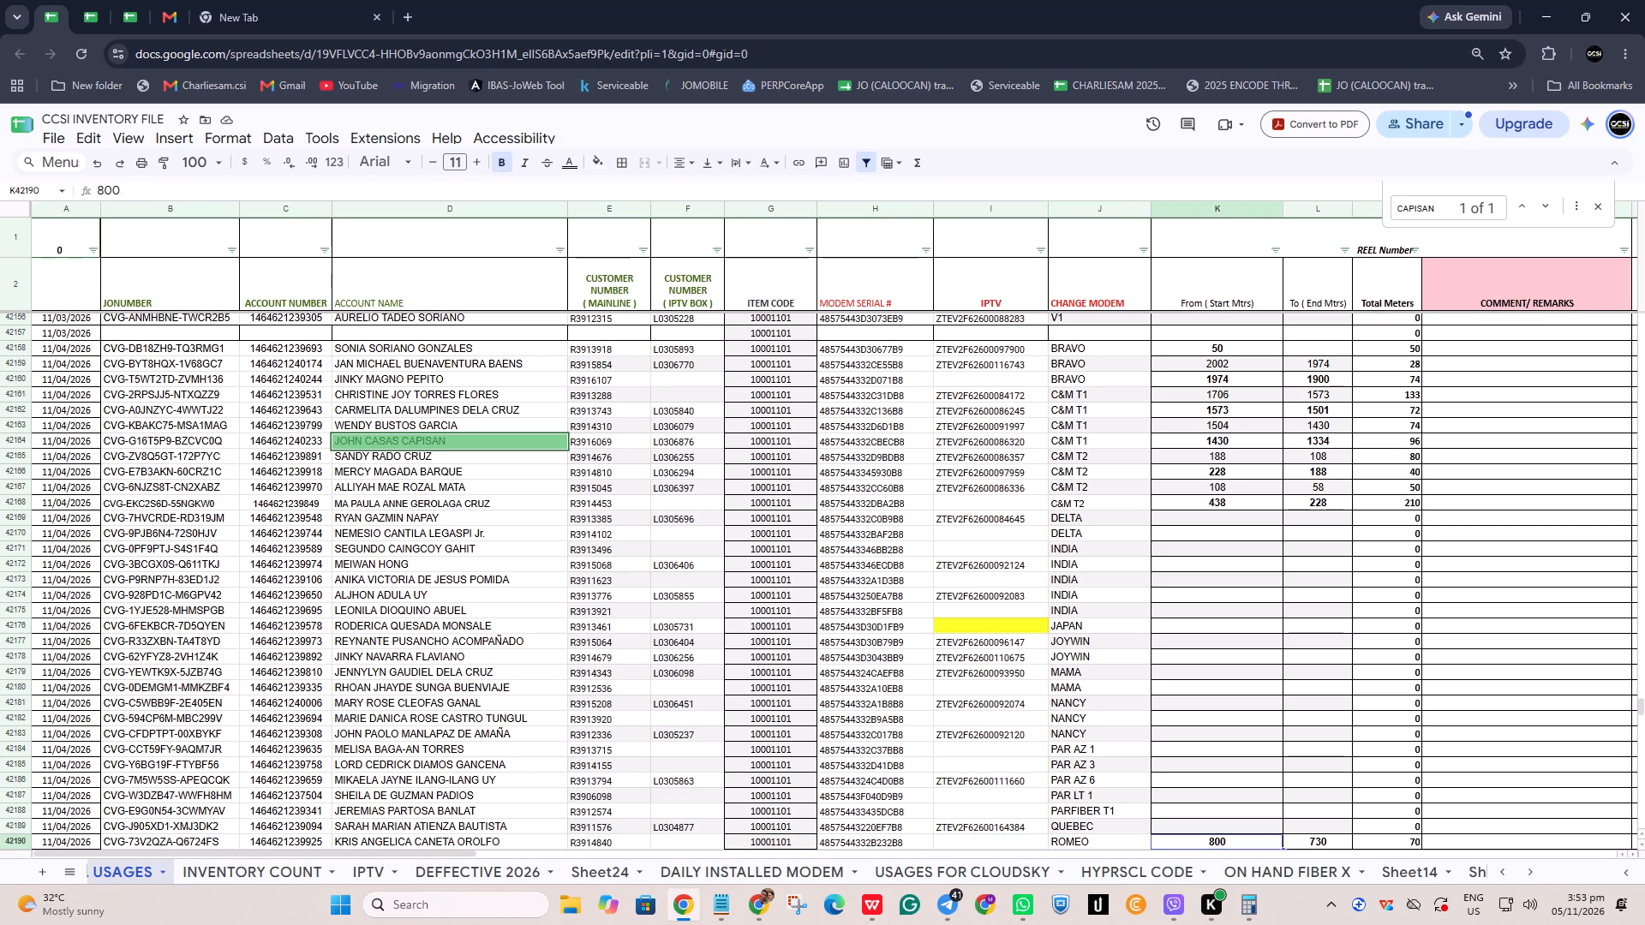
Examine the account numbers from the first ROMEO record in row 42190 down to the UGANDA record in row 42197.
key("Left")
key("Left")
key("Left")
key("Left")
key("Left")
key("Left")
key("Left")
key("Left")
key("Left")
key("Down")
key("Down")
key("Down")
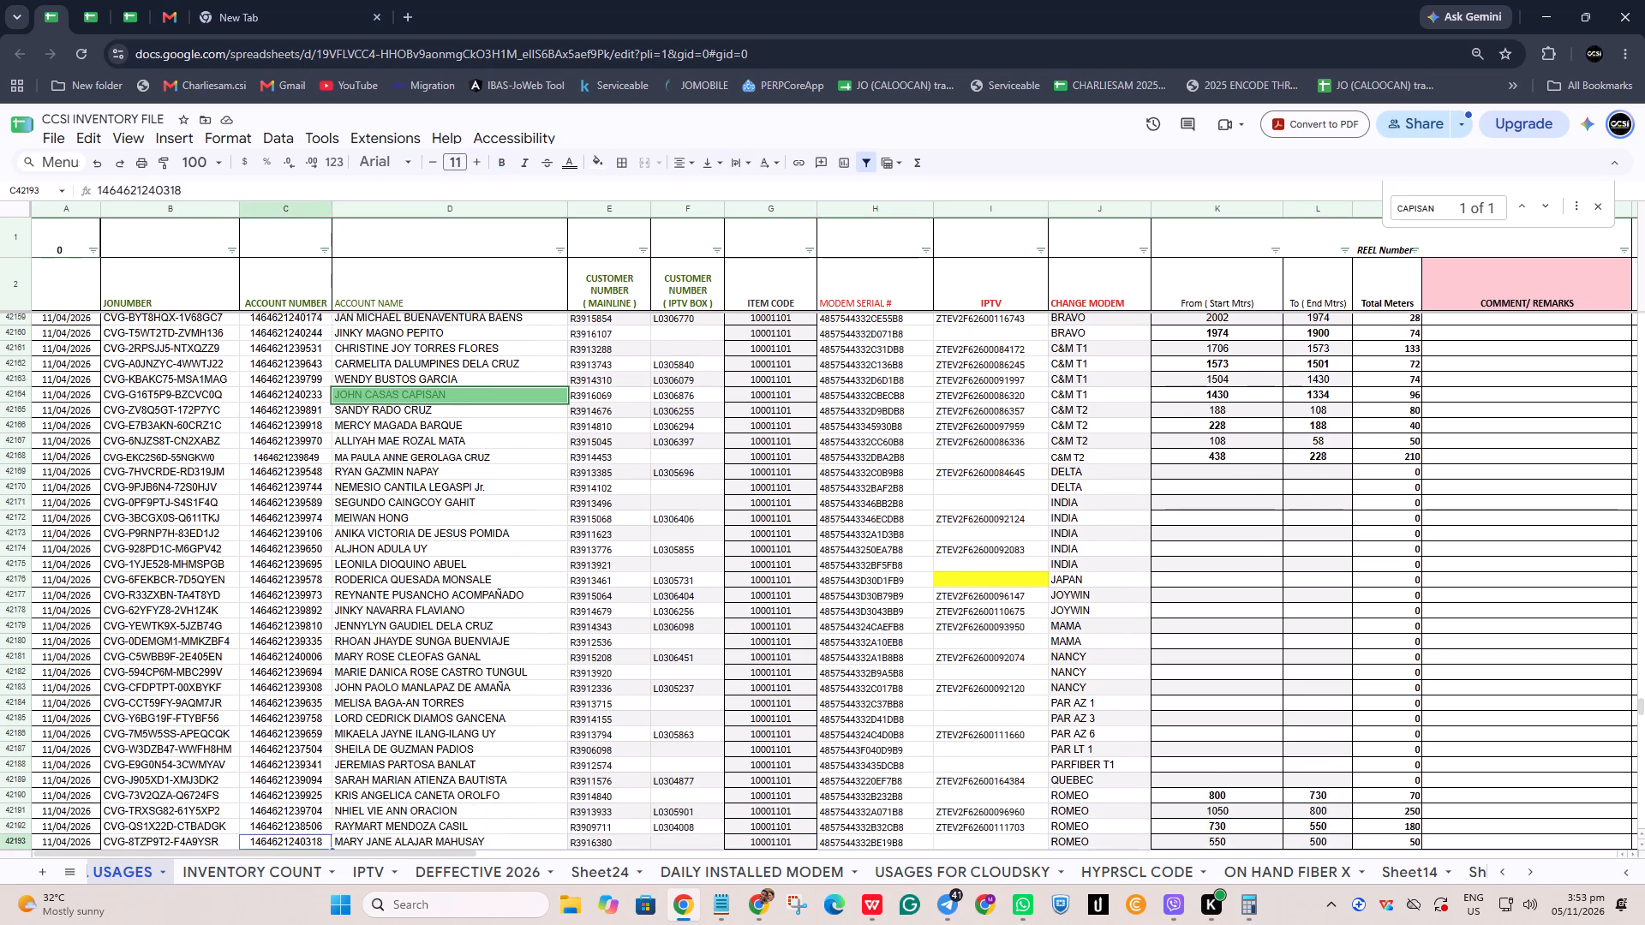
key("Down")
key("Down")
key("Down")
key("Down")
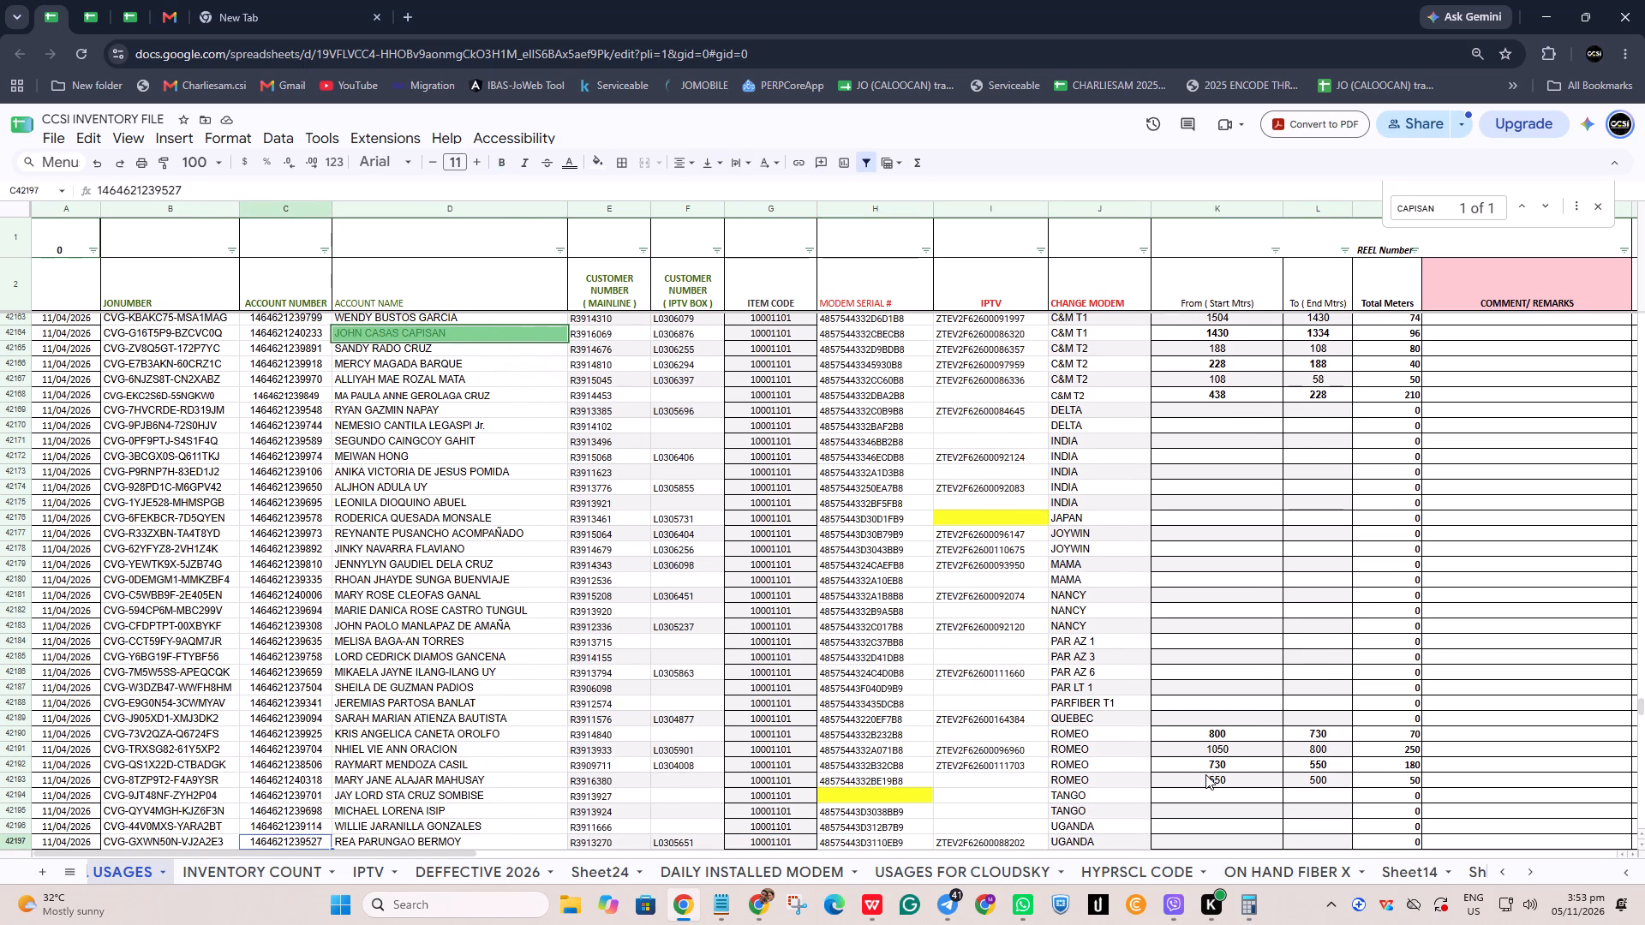
Look back through the account names from the UGANDA record in row 42197 up to the first ROMEO record in row 42190.
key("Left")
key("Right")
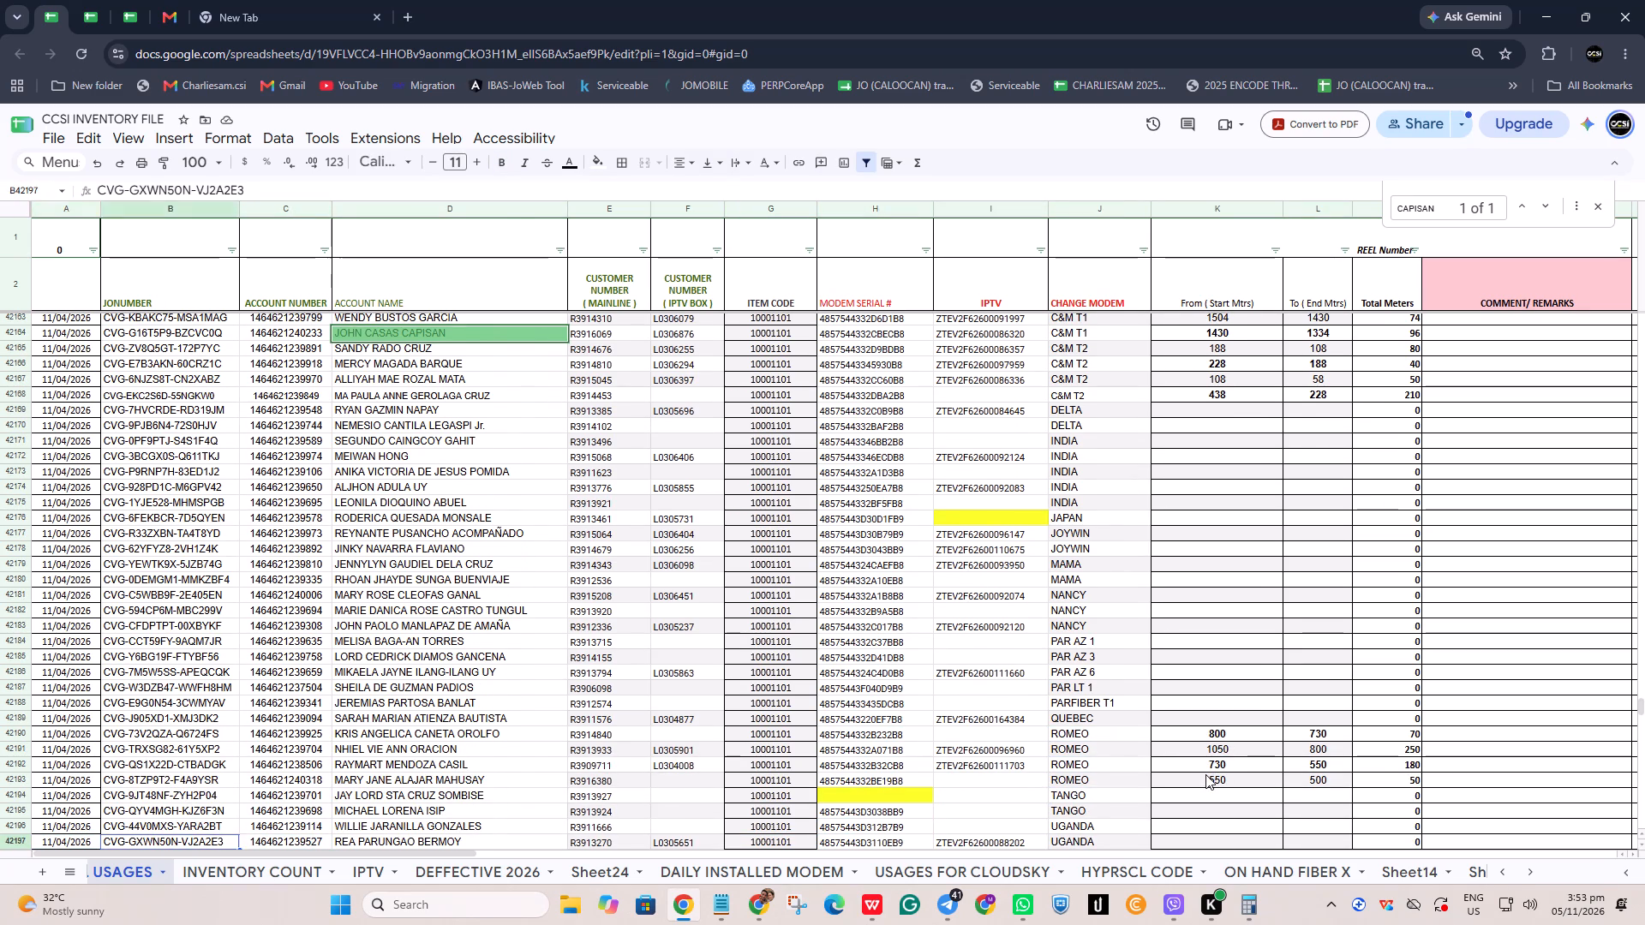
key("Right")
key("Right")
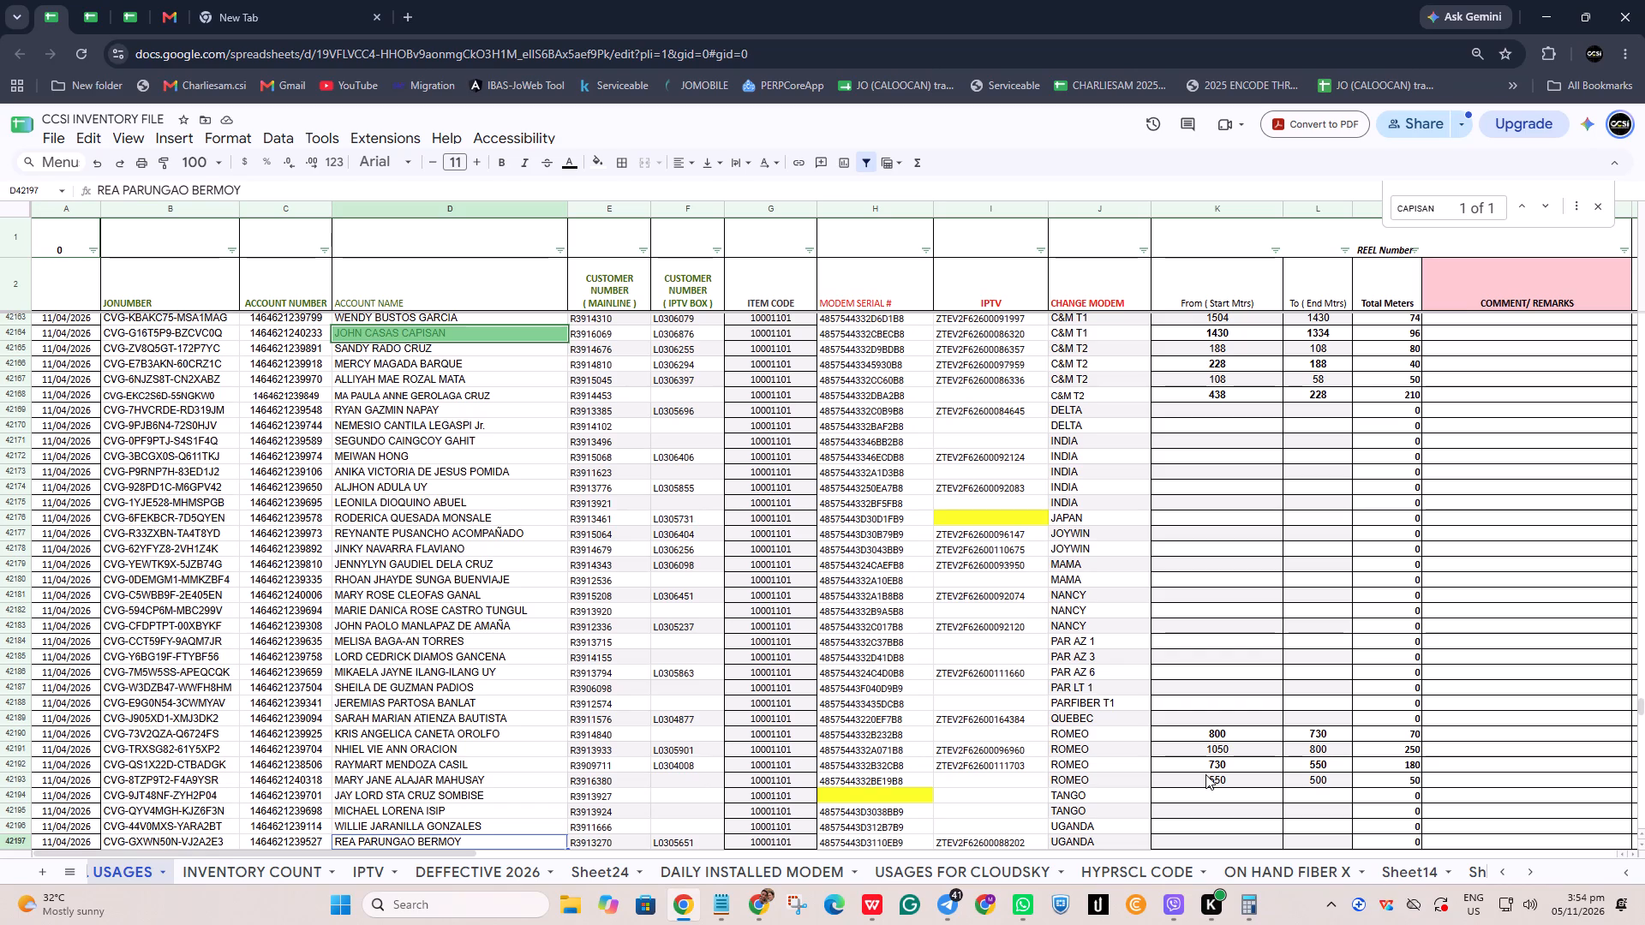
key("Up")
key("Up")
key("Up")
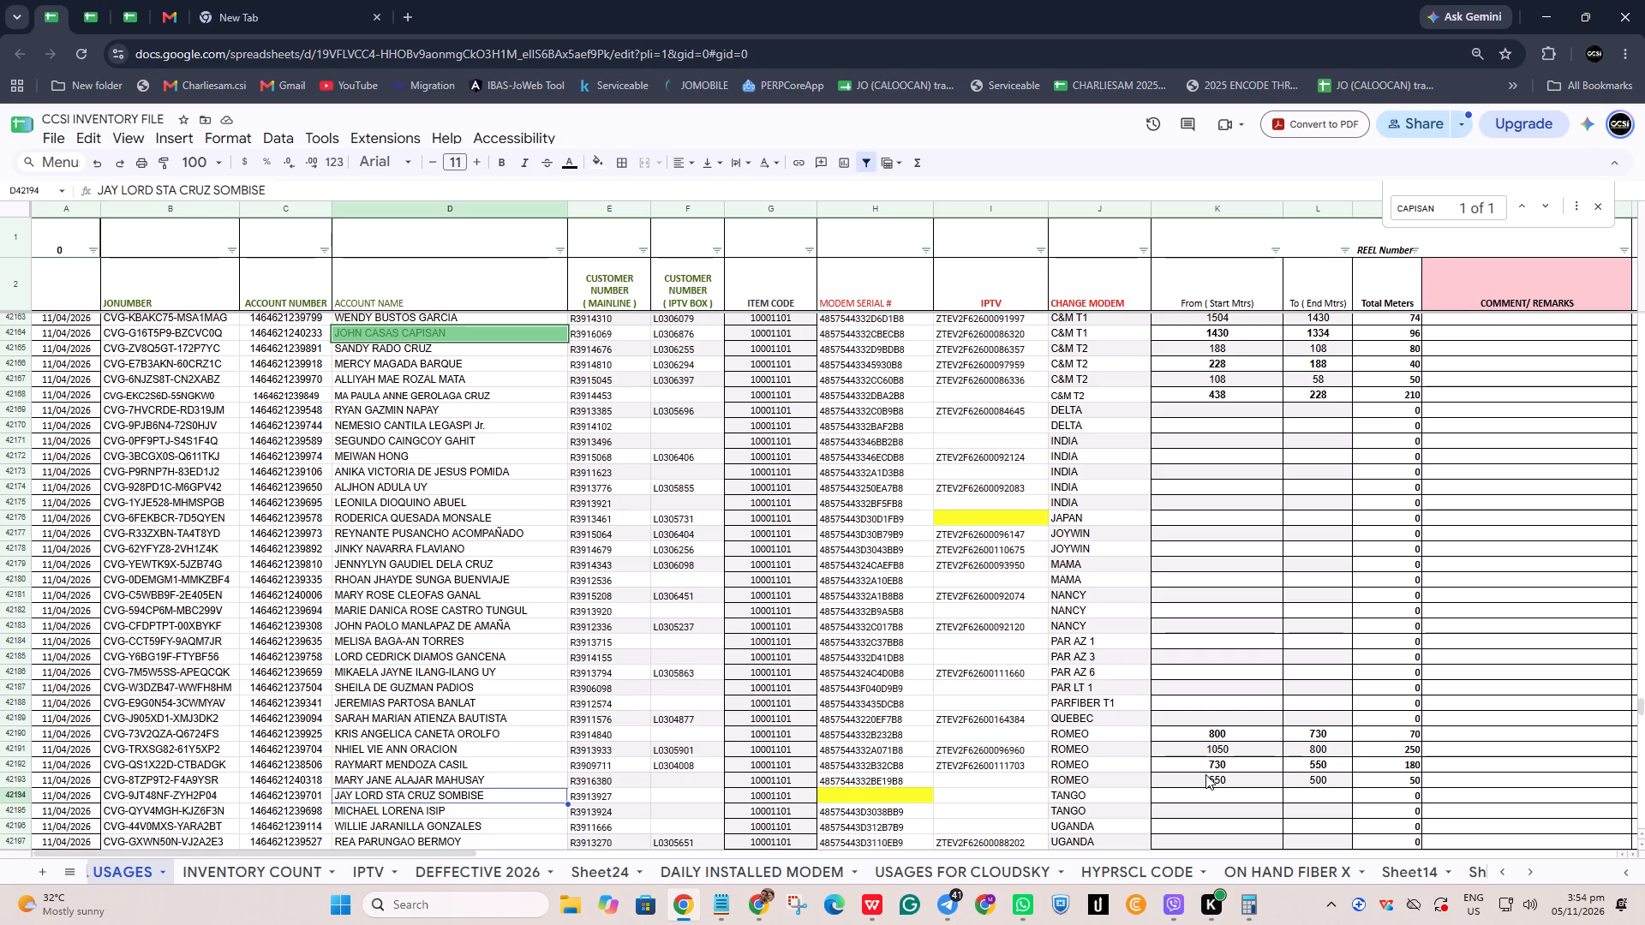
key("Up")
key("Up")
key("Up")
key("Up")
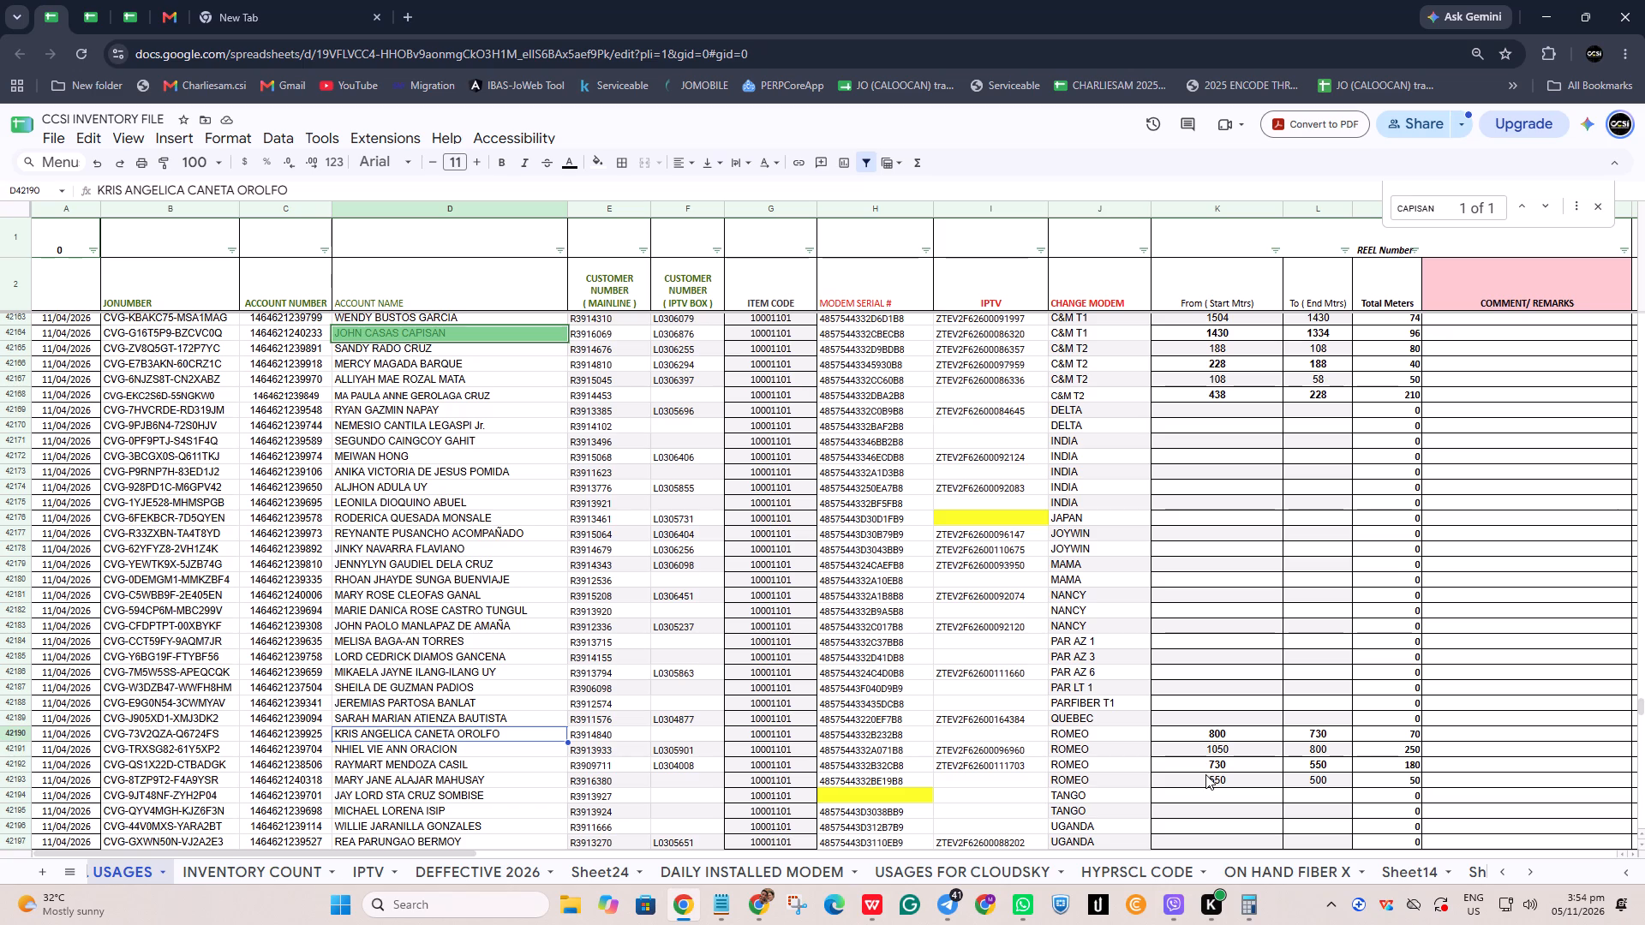
Find the JOYWIN record in row 42178 by its account number and enter its meters from 1470 to 1320.
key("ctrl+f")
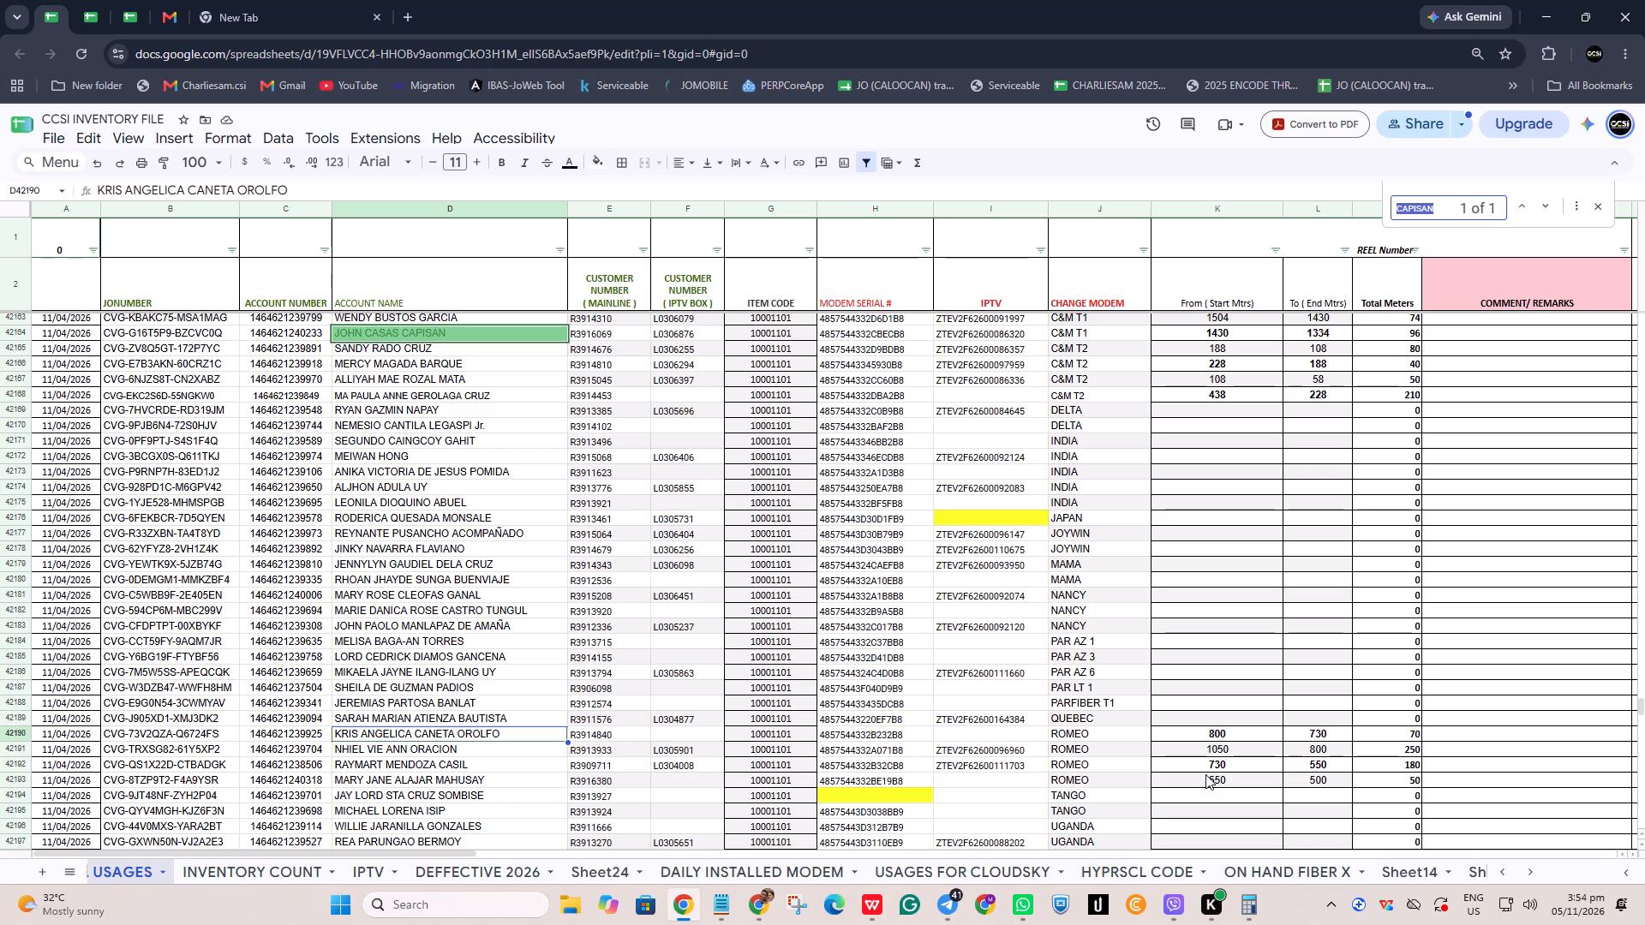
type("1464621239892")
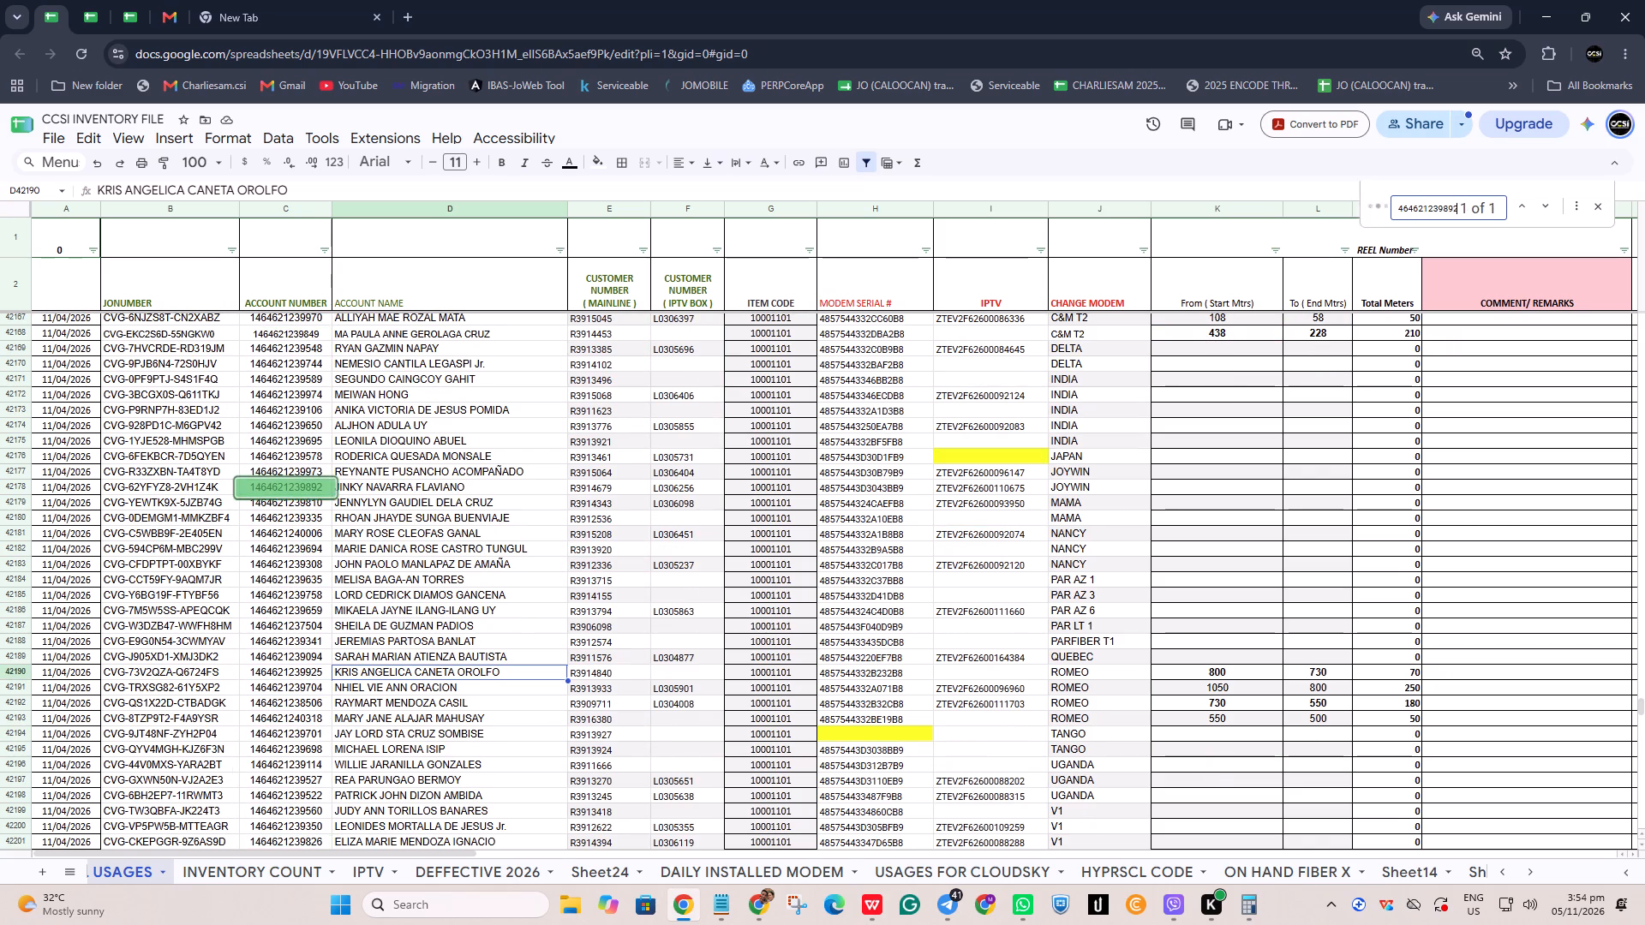
left_click(493, 491)
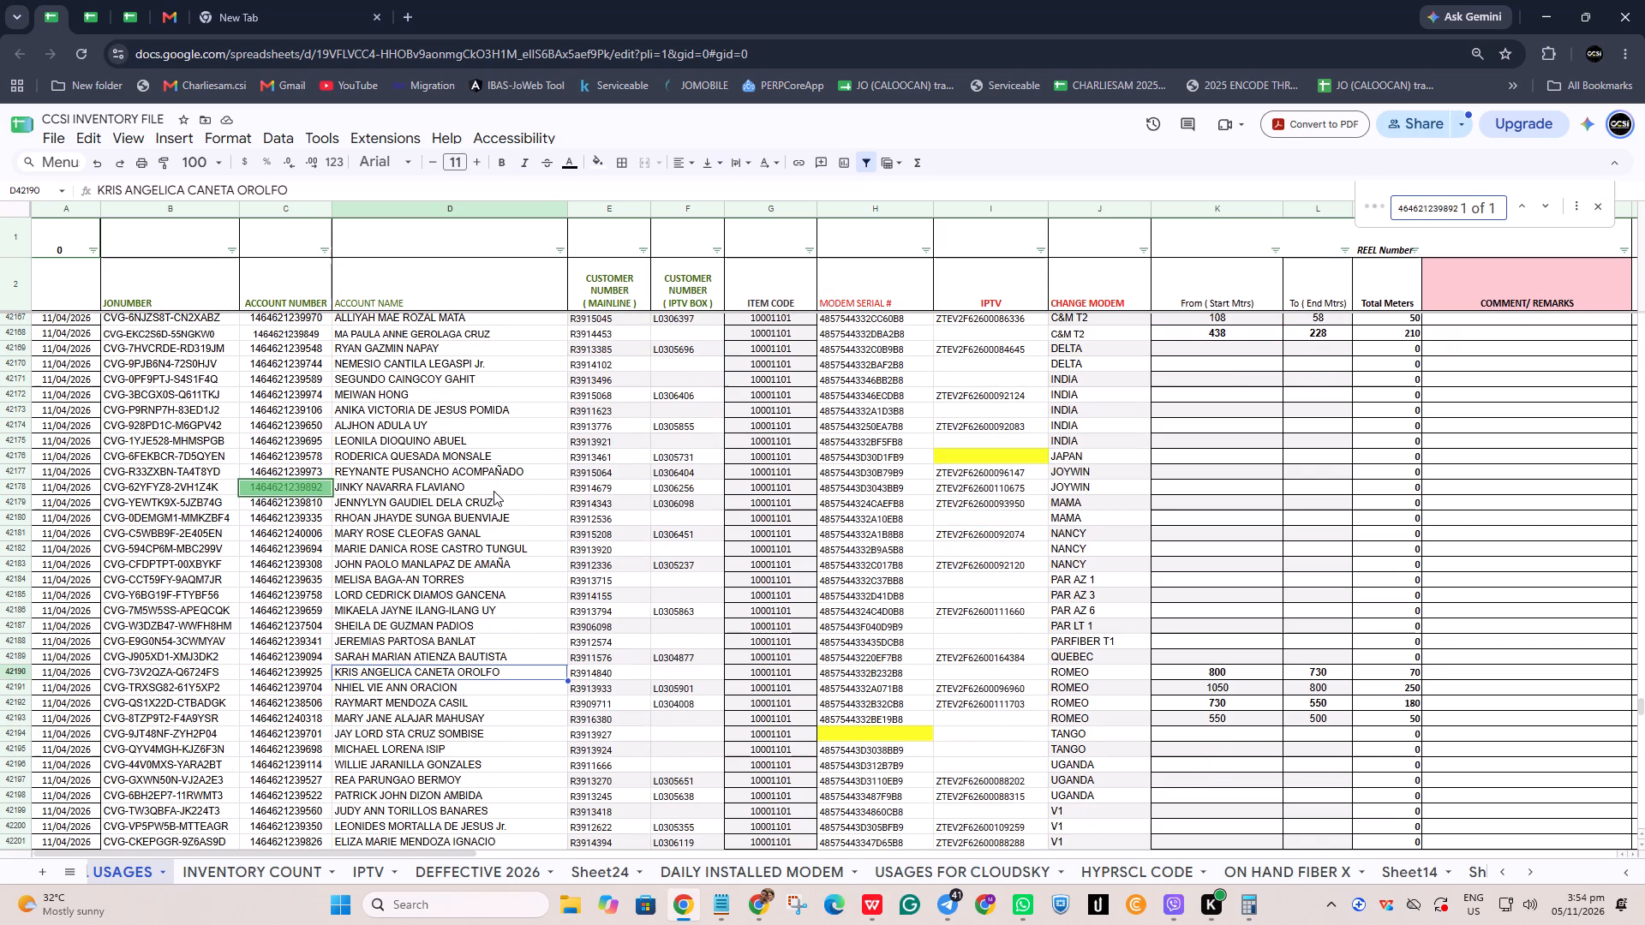
key("Tab")
key("Tab")
key("Tab")
key("Tab")
key("Tab")
key("Tab")
key("Tab")
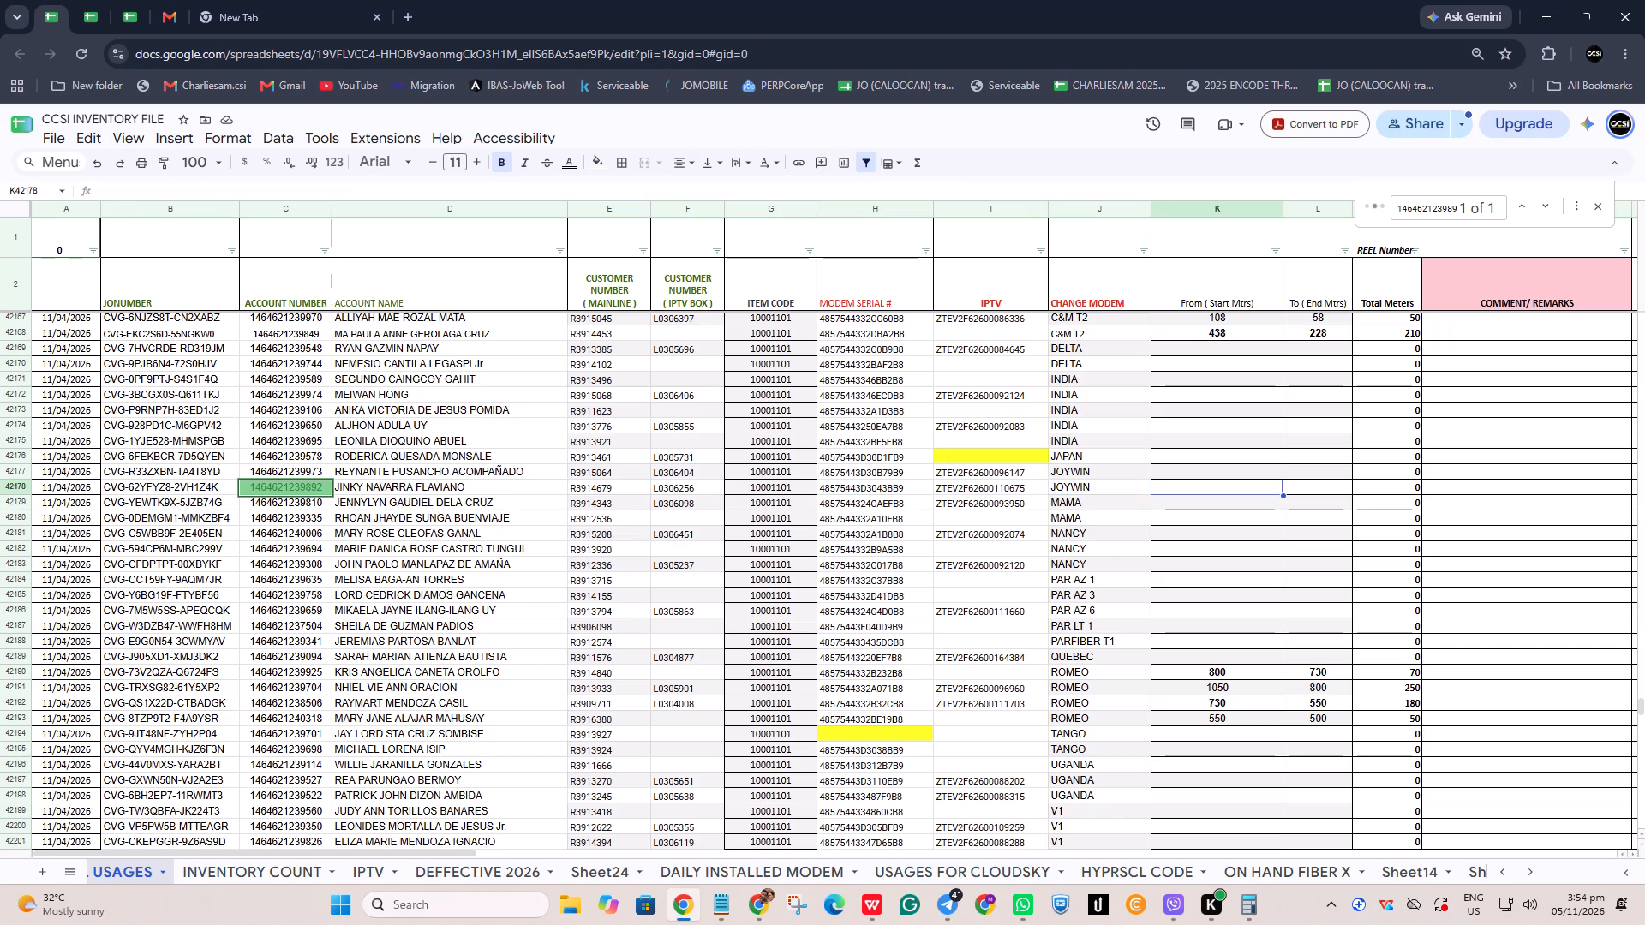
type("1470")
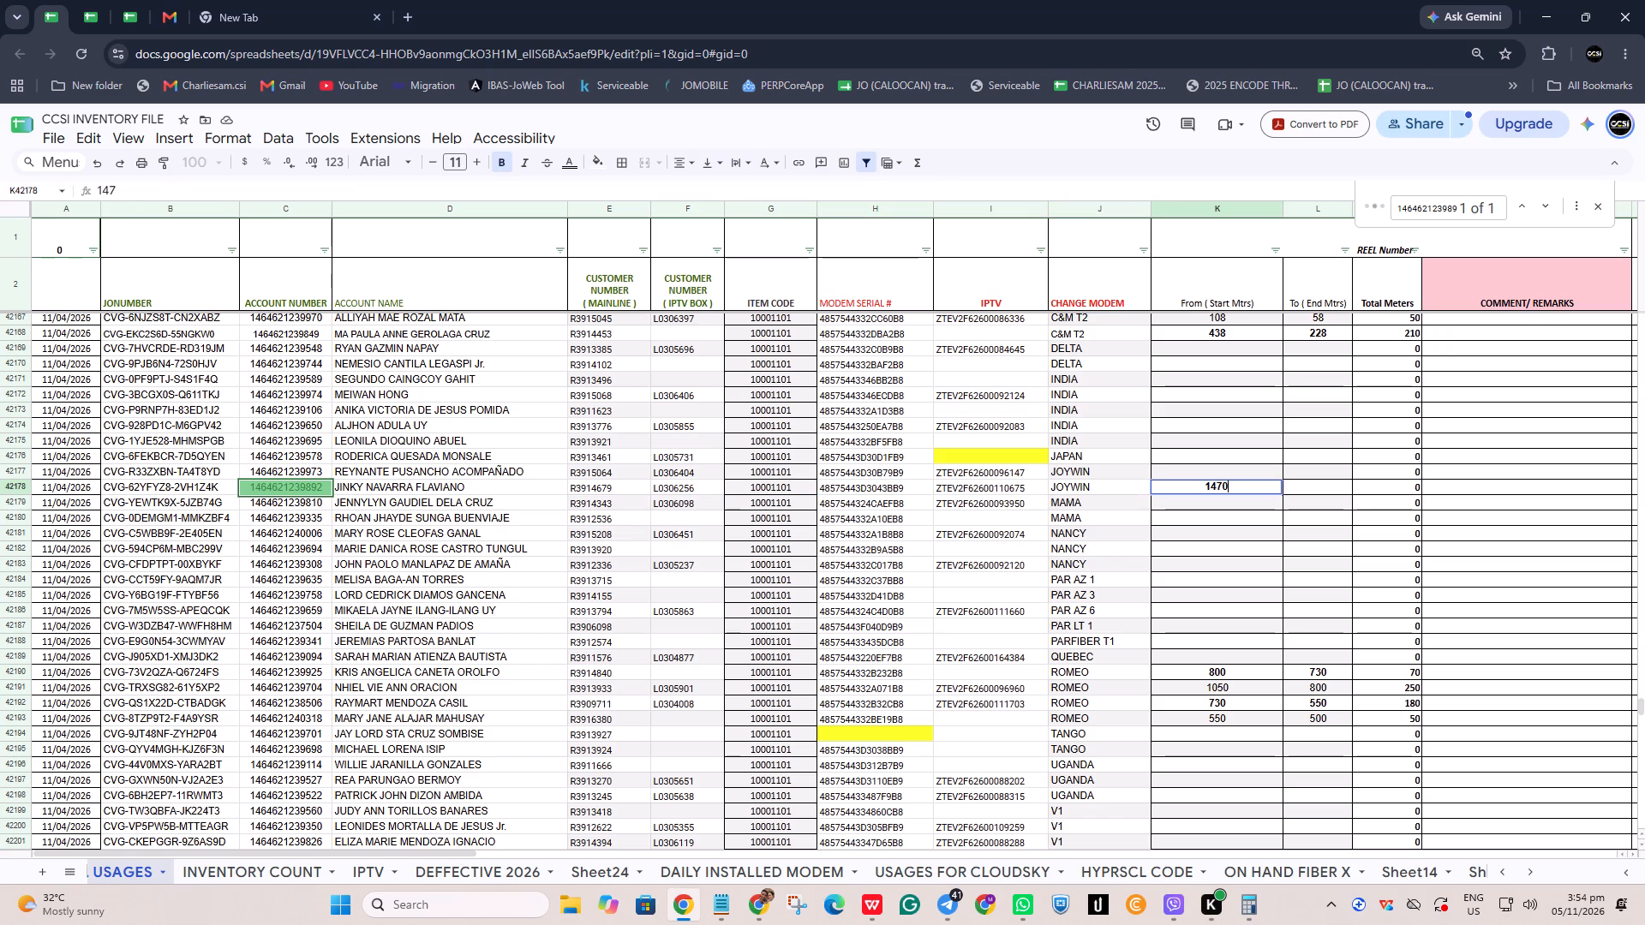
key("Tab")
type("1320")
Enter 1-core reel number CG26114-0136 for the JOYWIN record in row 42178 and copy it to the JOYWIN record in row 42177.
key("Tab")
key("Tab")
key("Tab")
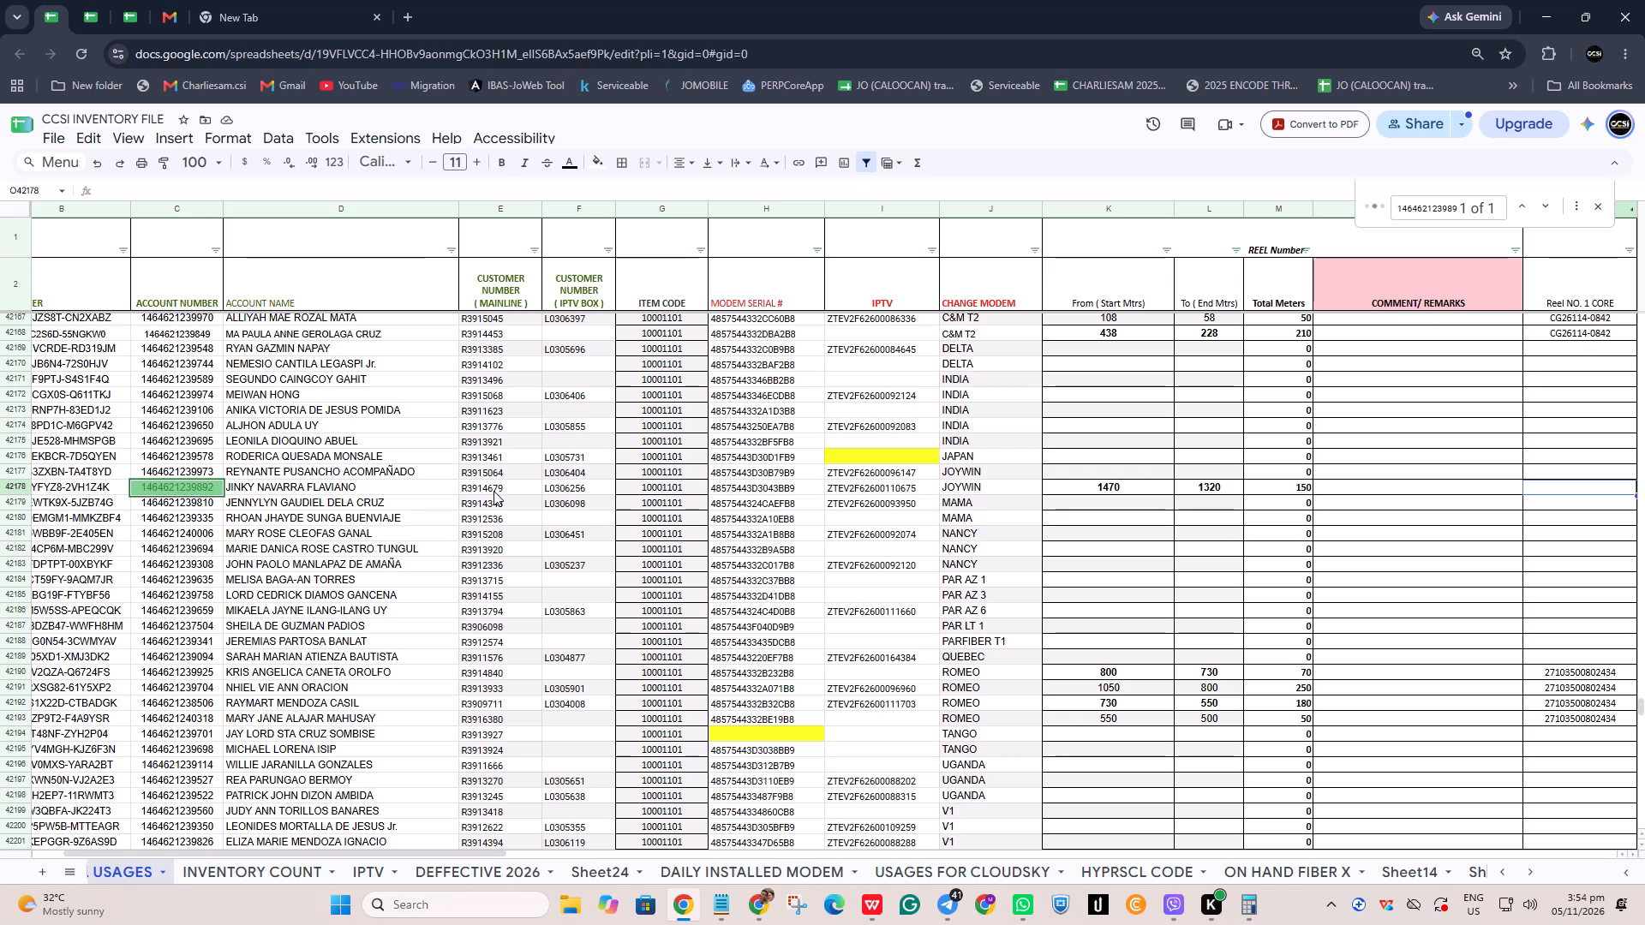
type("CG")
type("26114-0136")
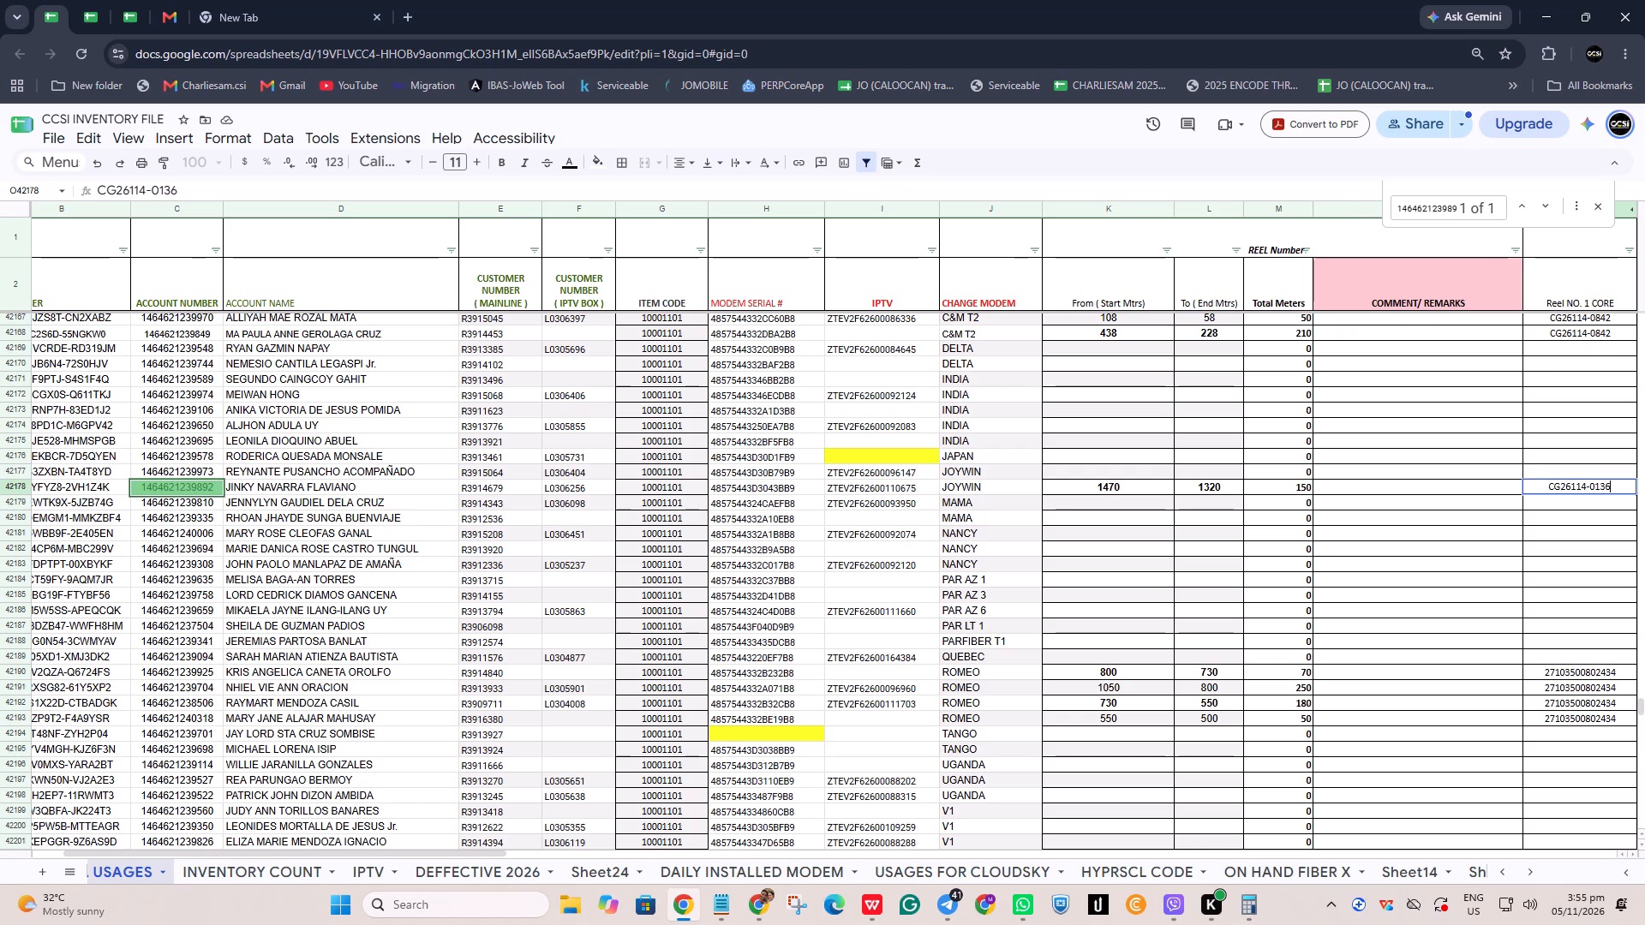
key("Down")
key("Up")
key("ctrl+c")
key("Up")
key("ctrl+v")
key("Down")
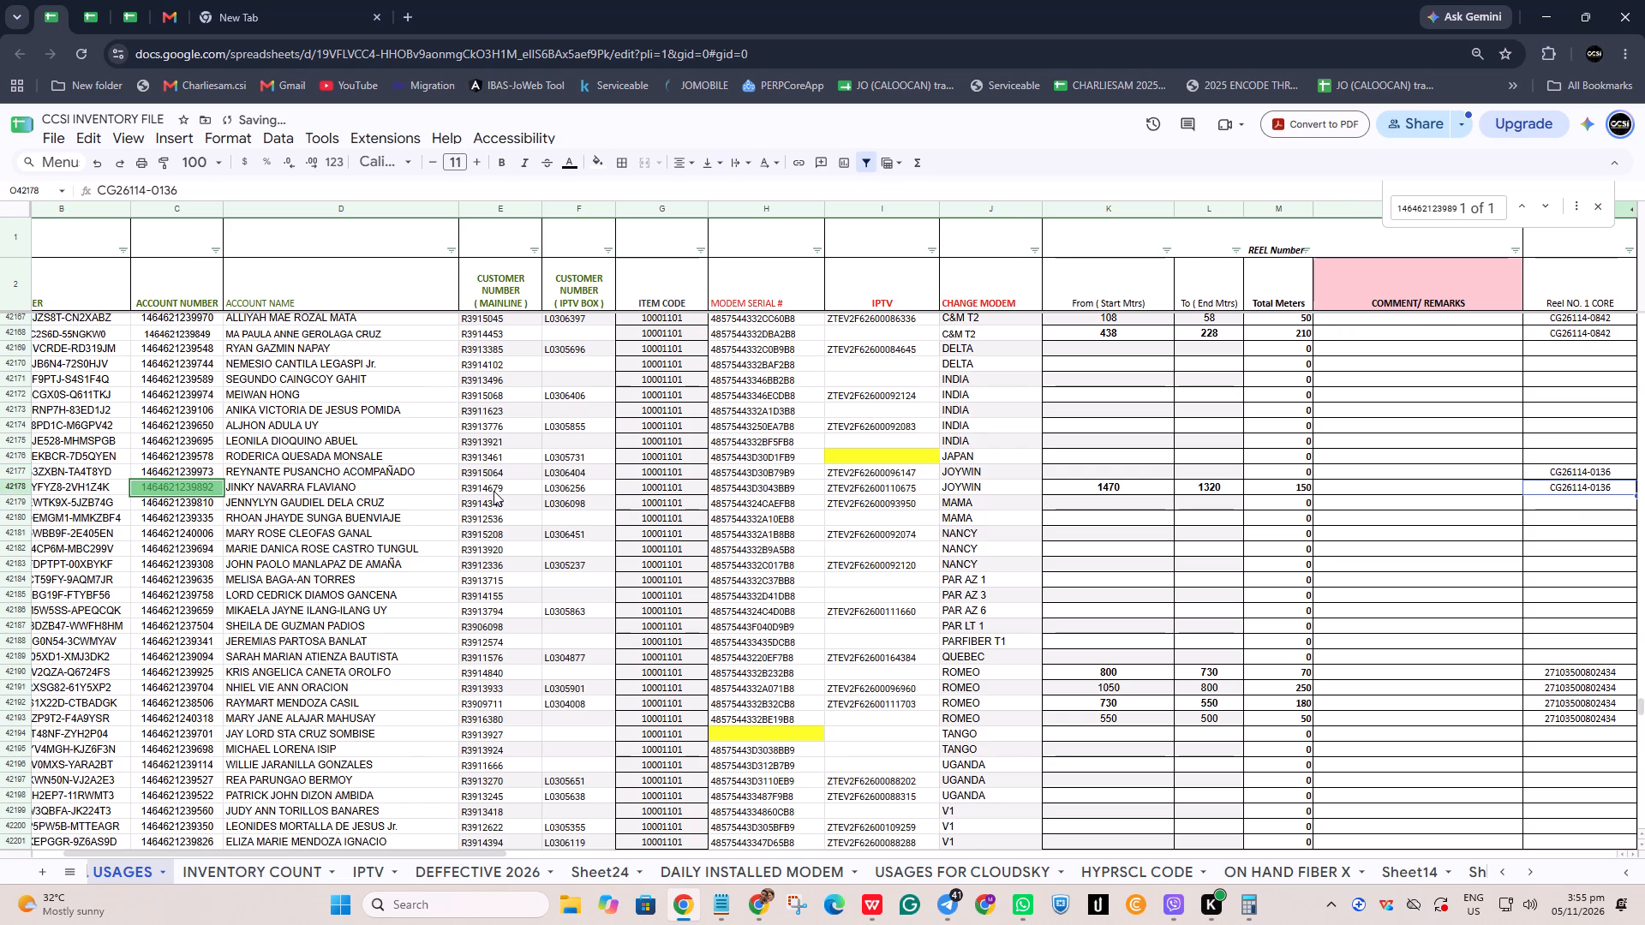
Enter 150 under 1 CORE for row 42178 and set the S-clamp quantity to 4 for both JOYWIN records.
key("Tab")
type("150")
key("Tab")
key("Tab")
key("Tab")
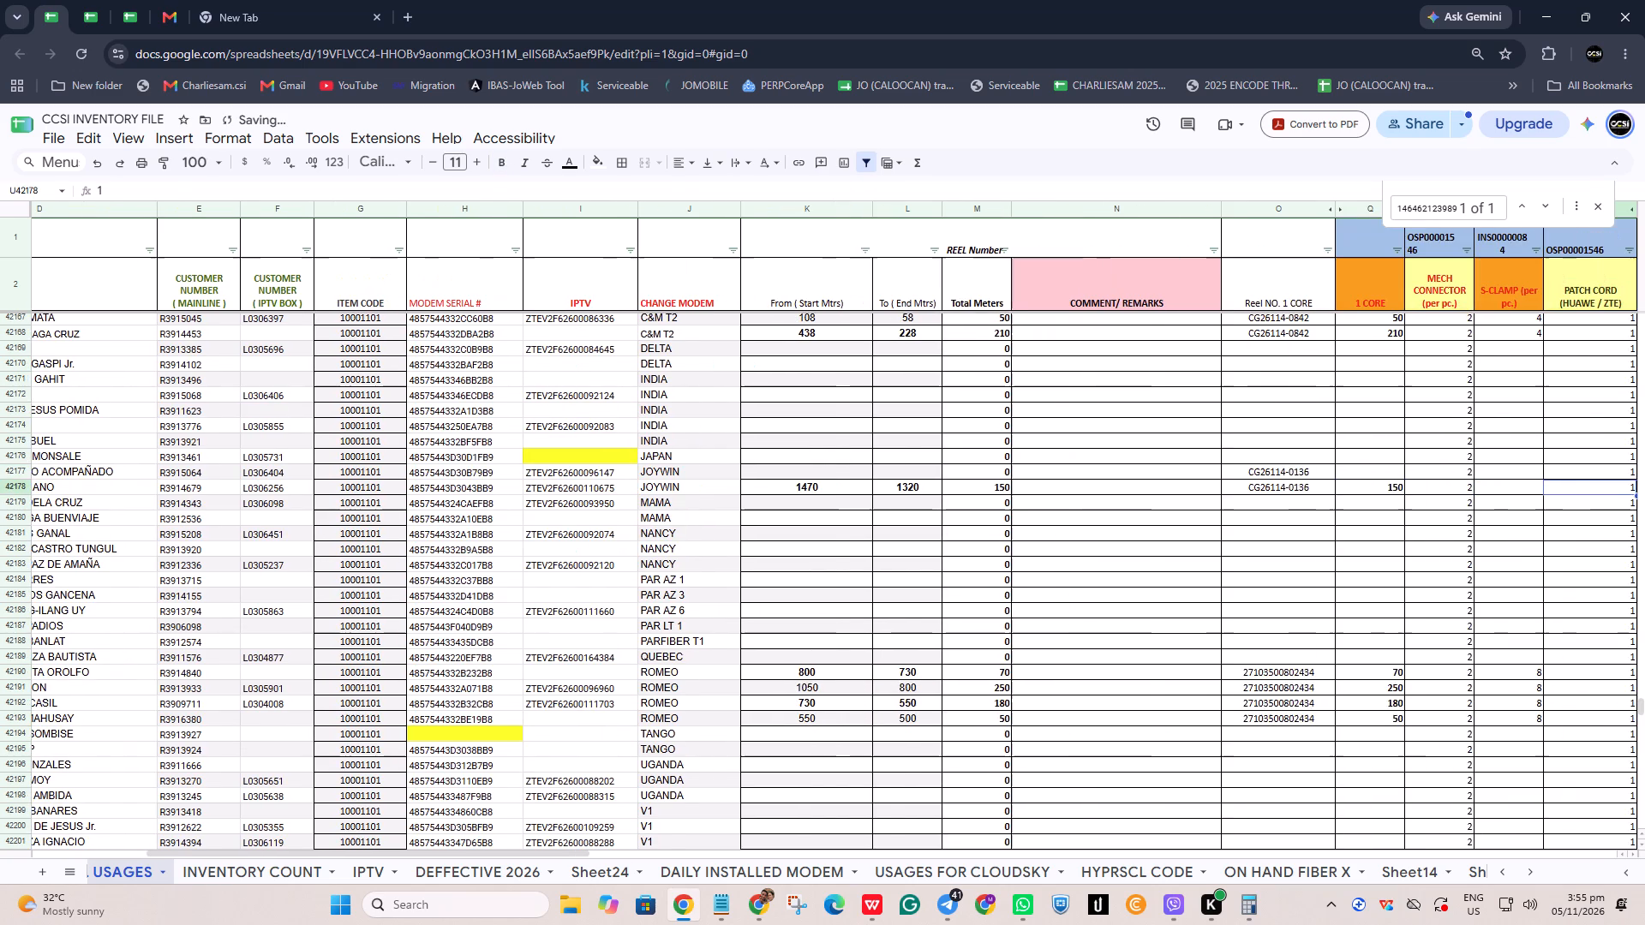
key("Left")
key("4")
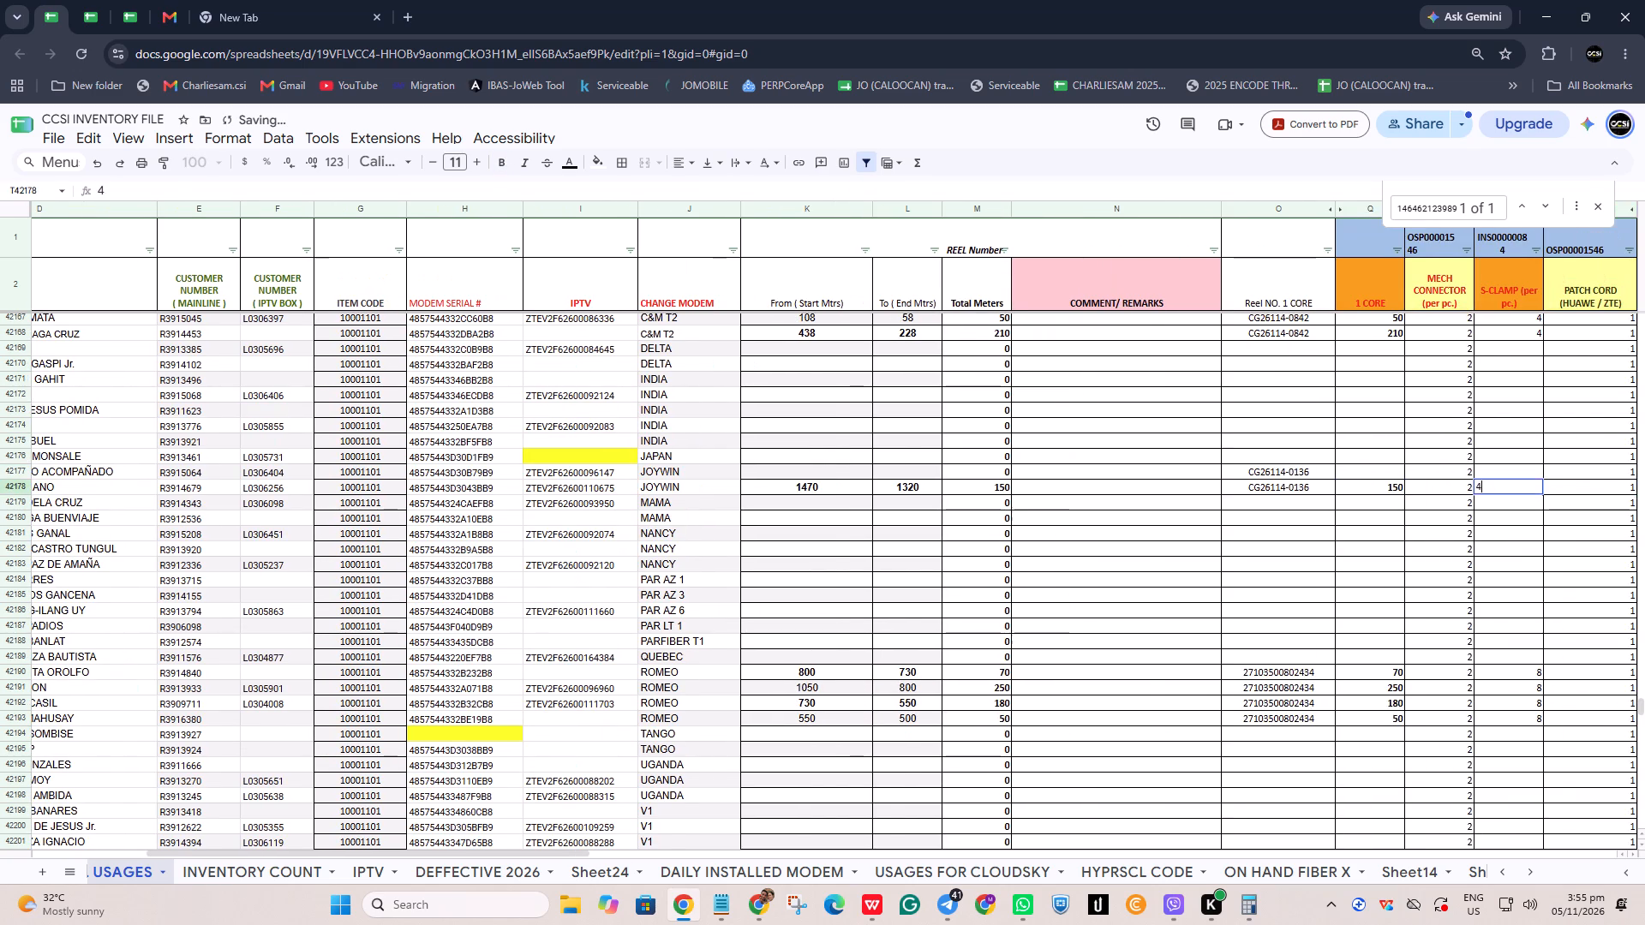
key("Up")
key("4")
Set the house bracket and mid span hook quantities to 1 for the JOYWIN records in rows 42177 and 42178.
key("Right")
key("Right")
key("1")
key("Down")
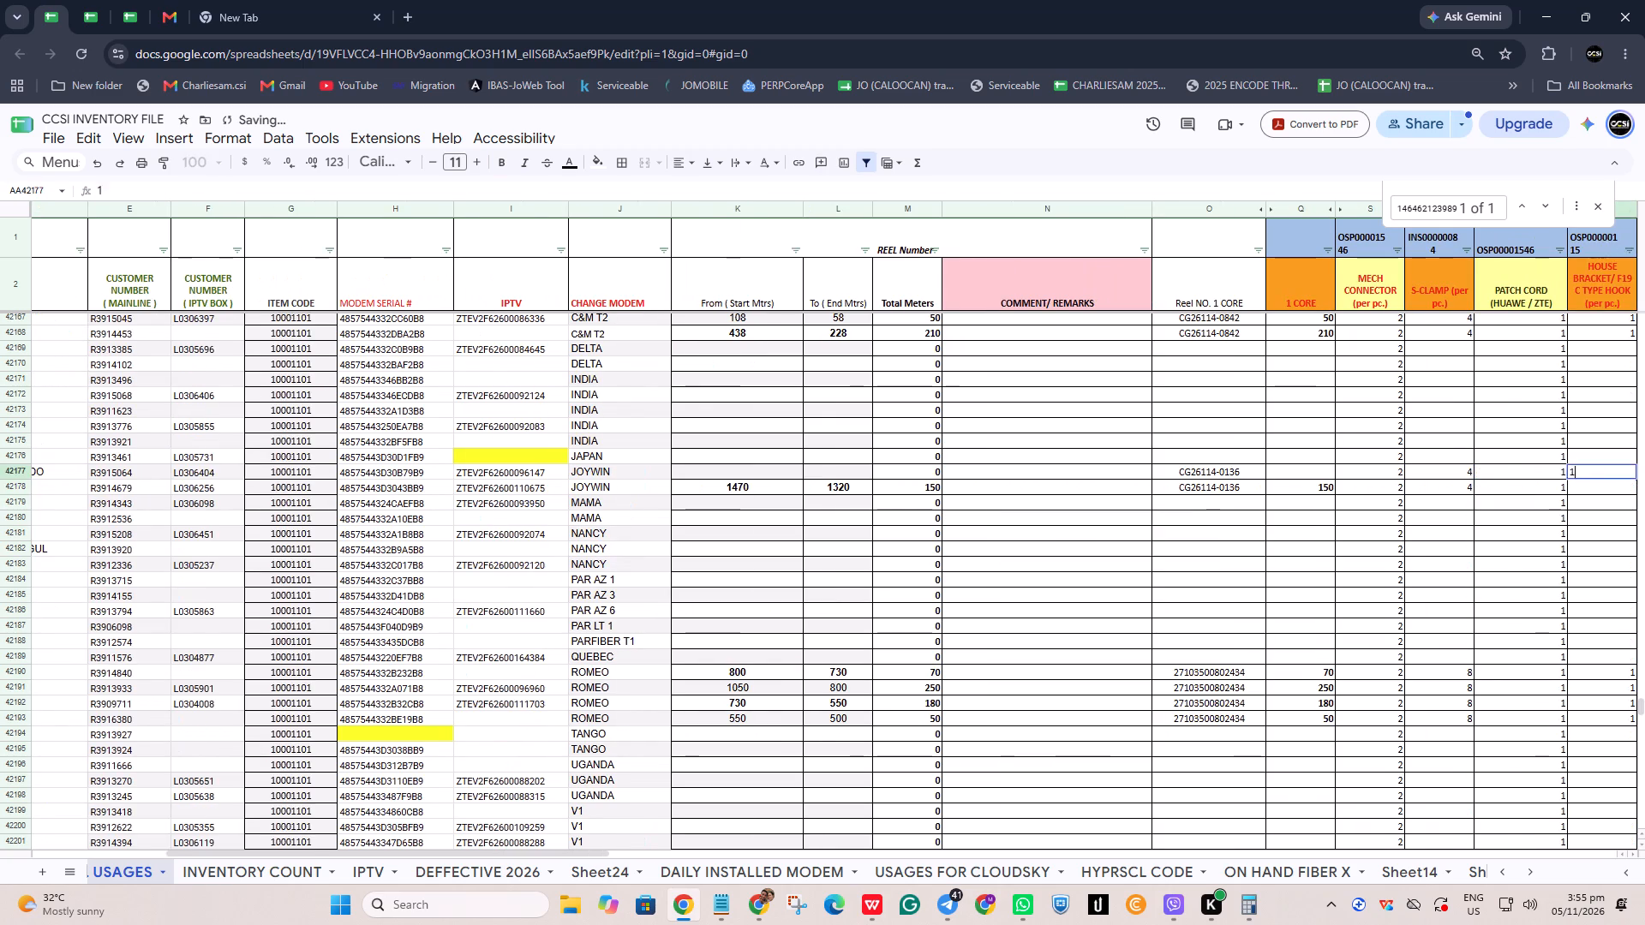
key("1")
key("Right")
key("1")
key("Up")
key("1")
Set the cable clip and 4-inch cable tie quantities to 15 for both JOYWIN records.
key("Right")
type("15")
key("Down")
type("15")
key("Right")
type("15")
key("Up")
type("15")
Enter JOY1 as the technician for the JOYWIN records in rows 42178 and 42177.
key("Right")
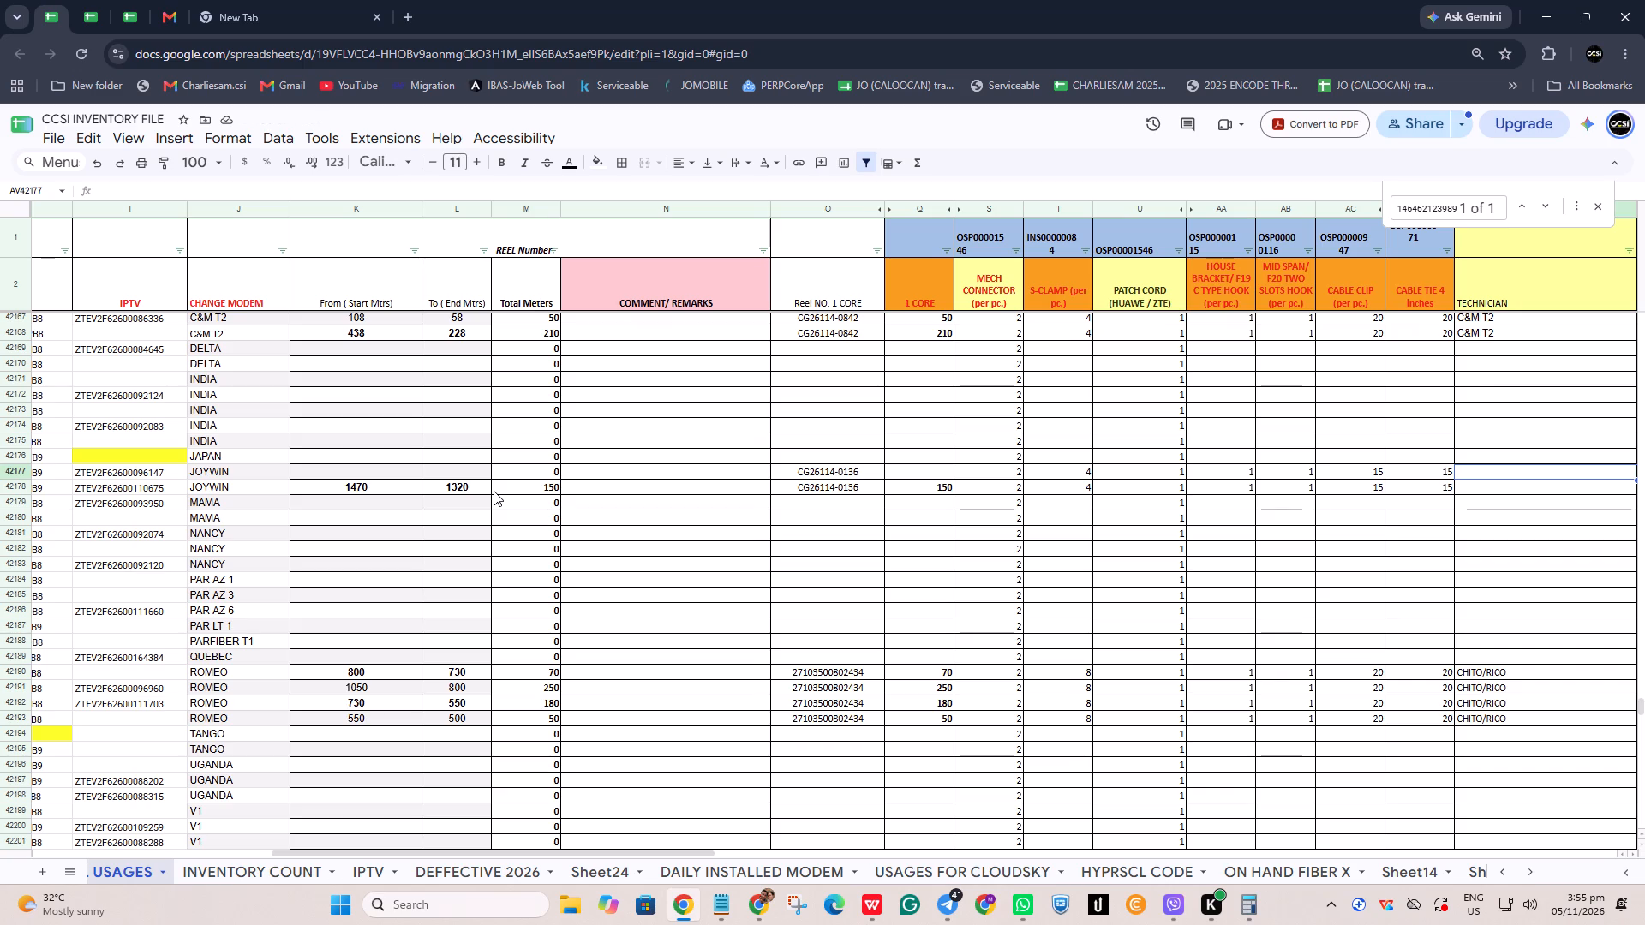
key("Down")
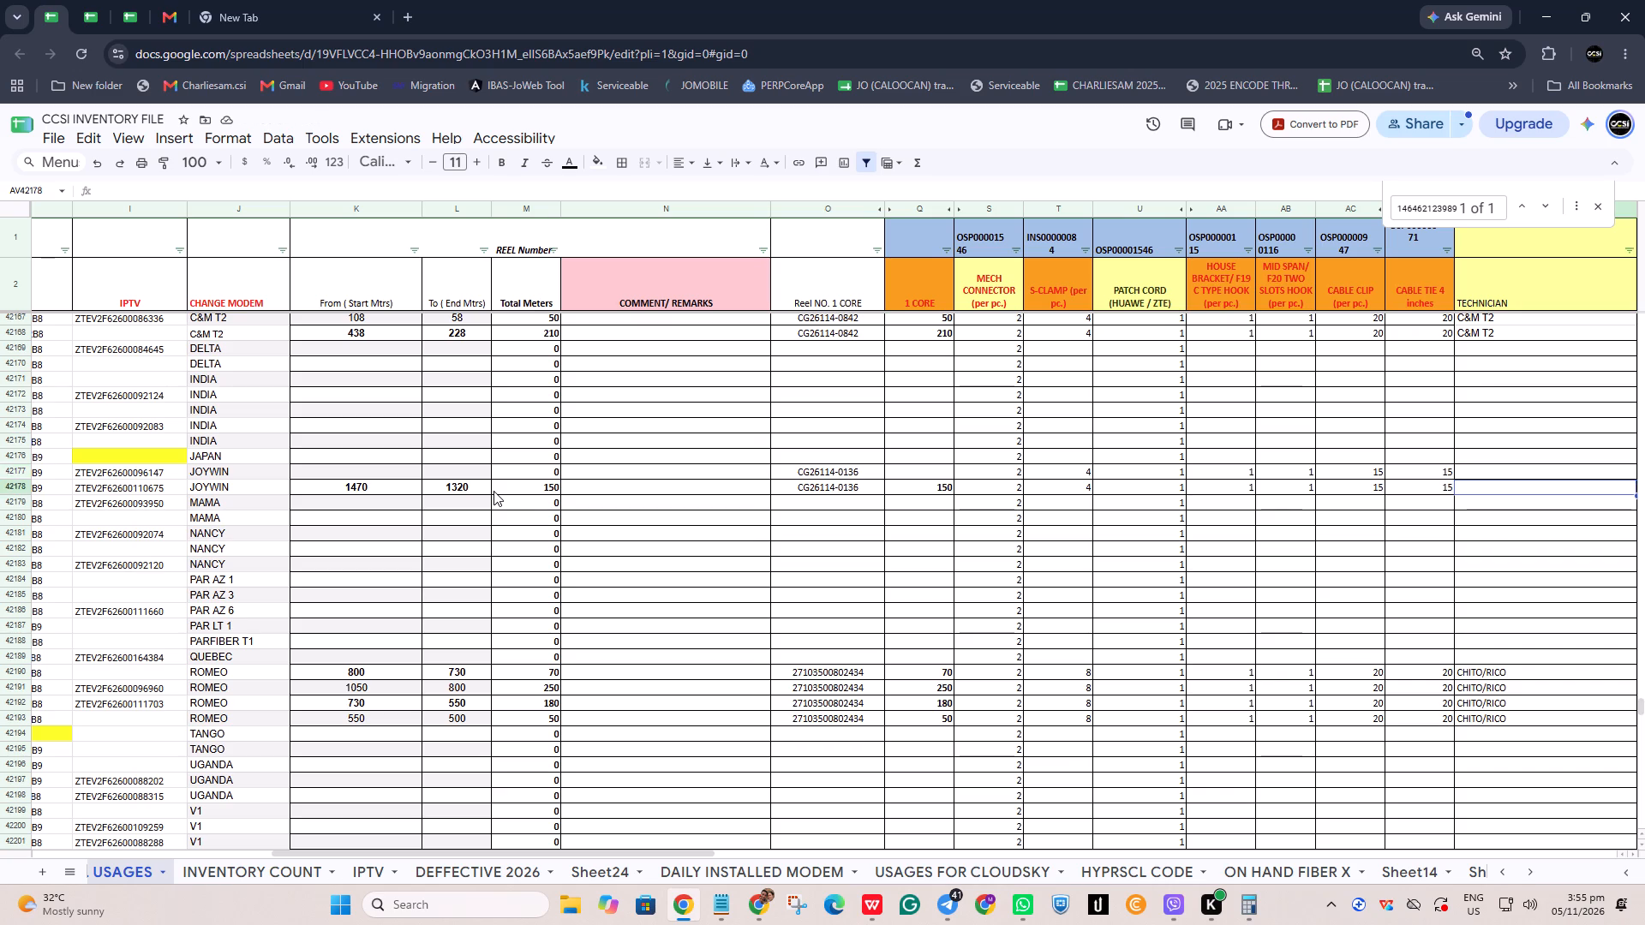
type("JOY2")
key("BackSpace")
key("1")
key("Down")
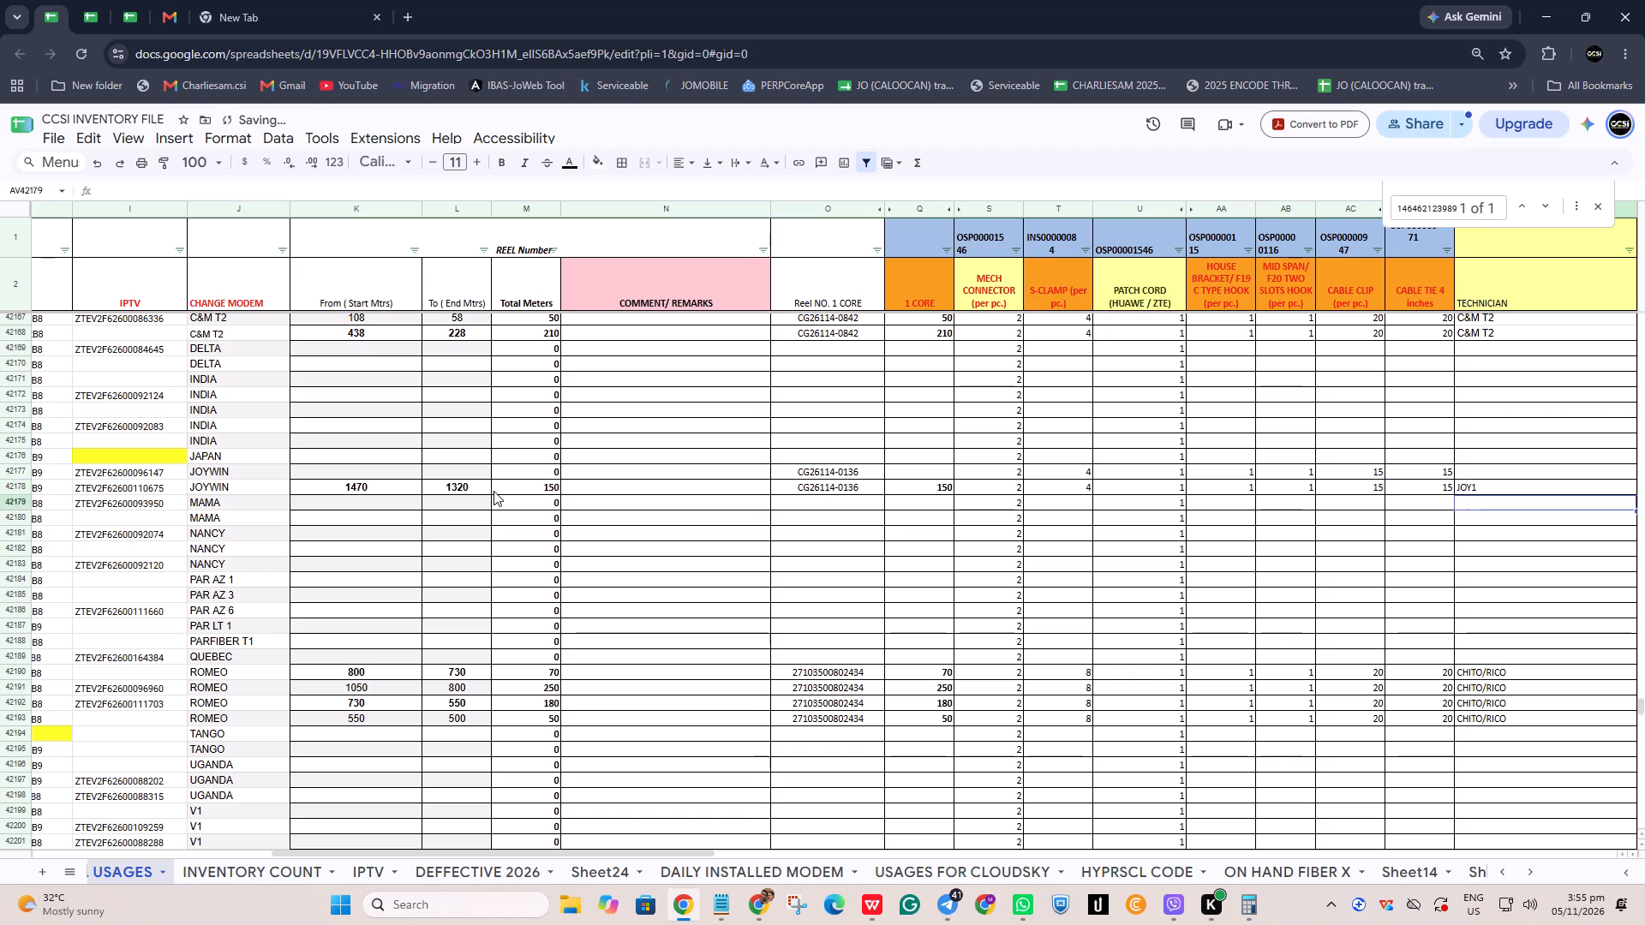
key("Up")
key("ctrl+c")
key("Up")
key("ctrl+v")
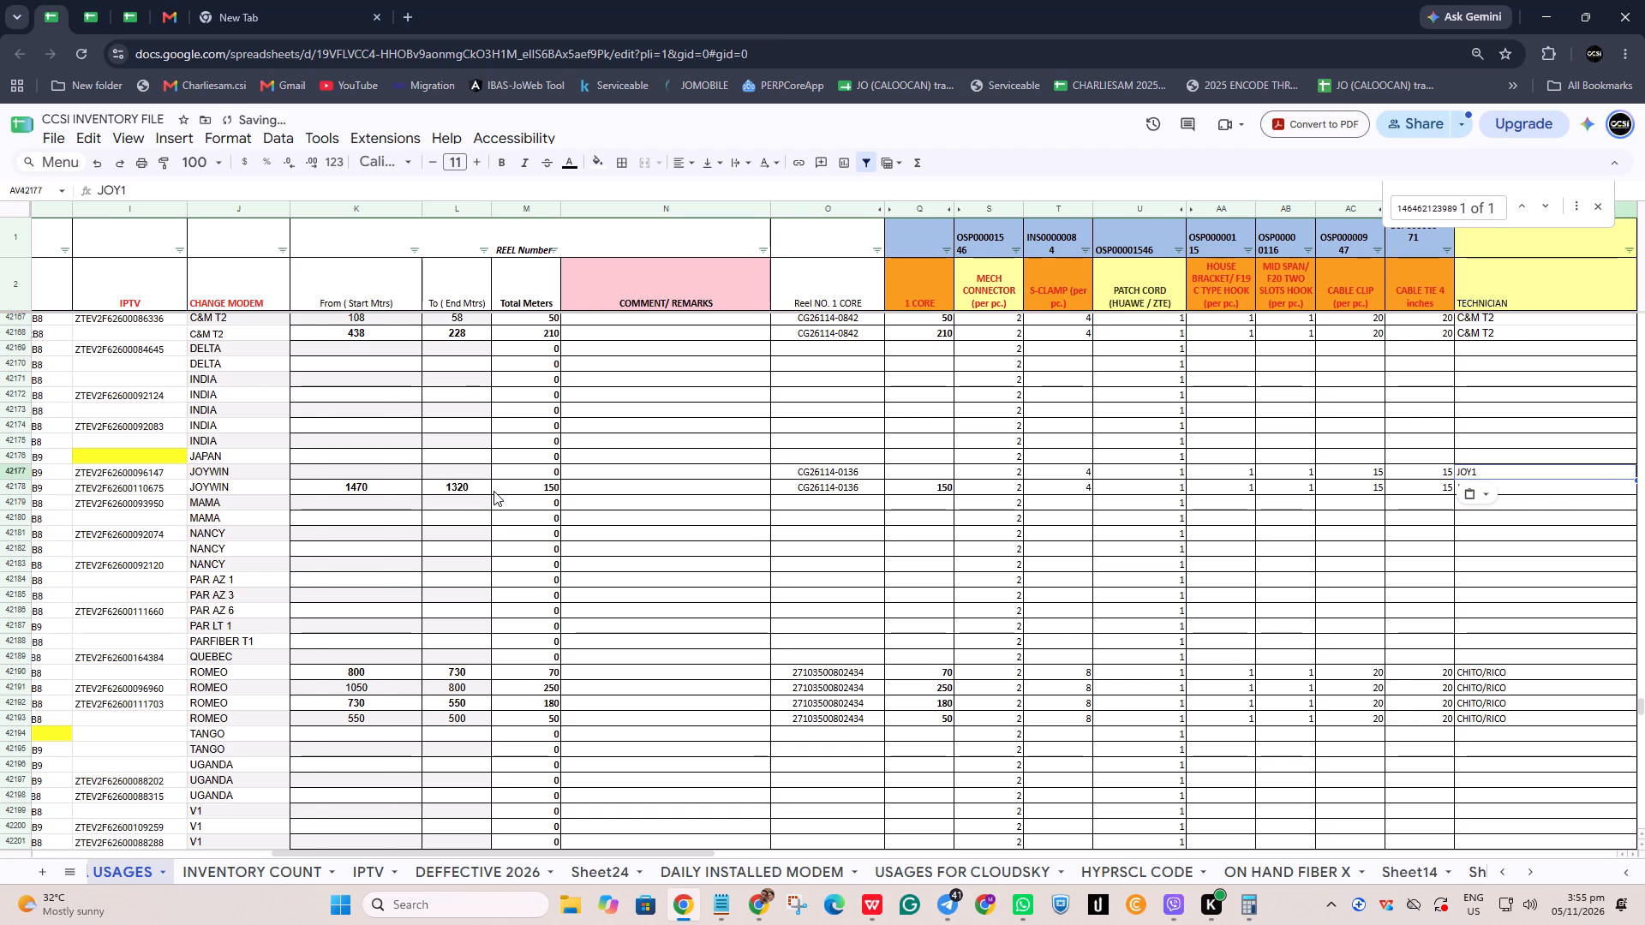
Enter 1500 as the amount paid for the JOYWIN record in row 42178.
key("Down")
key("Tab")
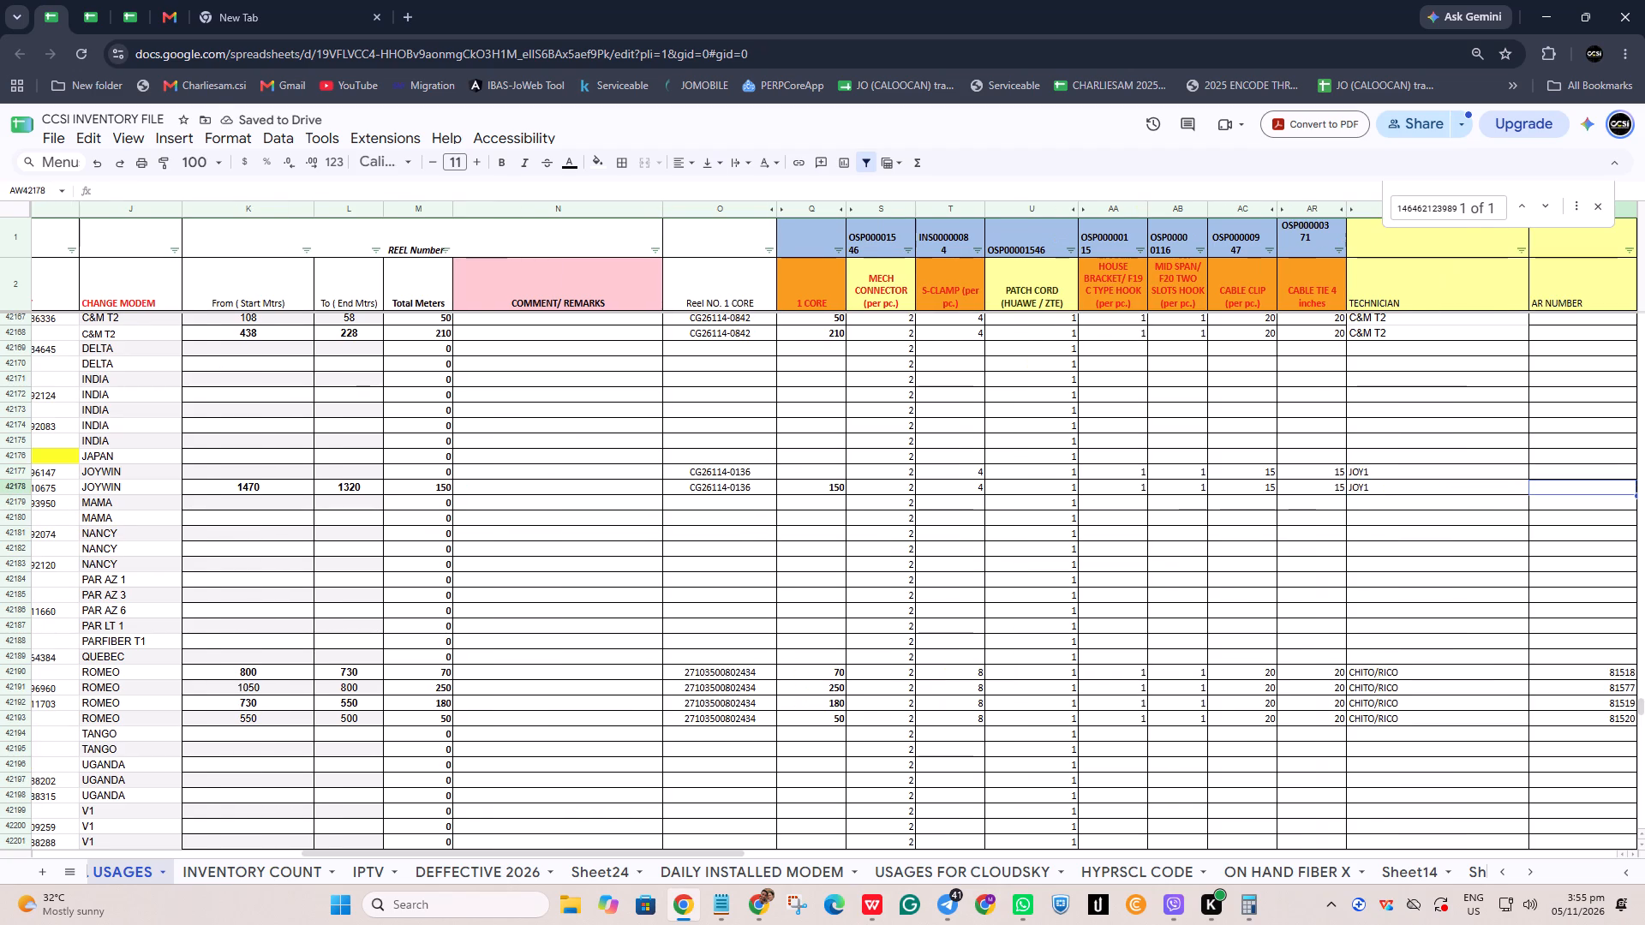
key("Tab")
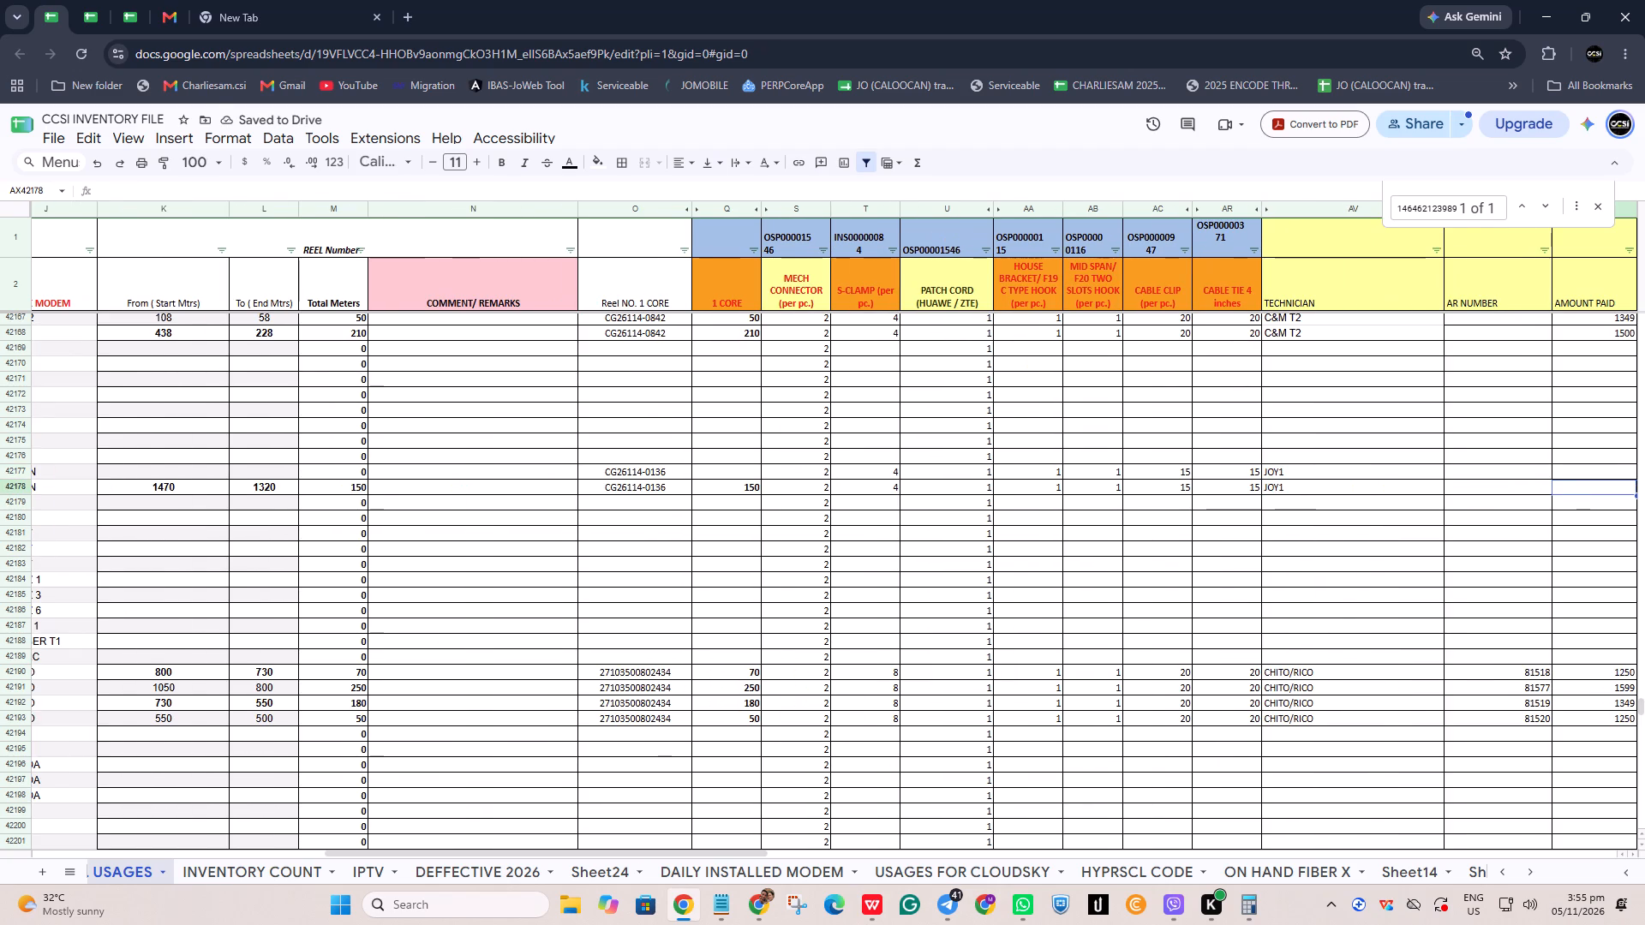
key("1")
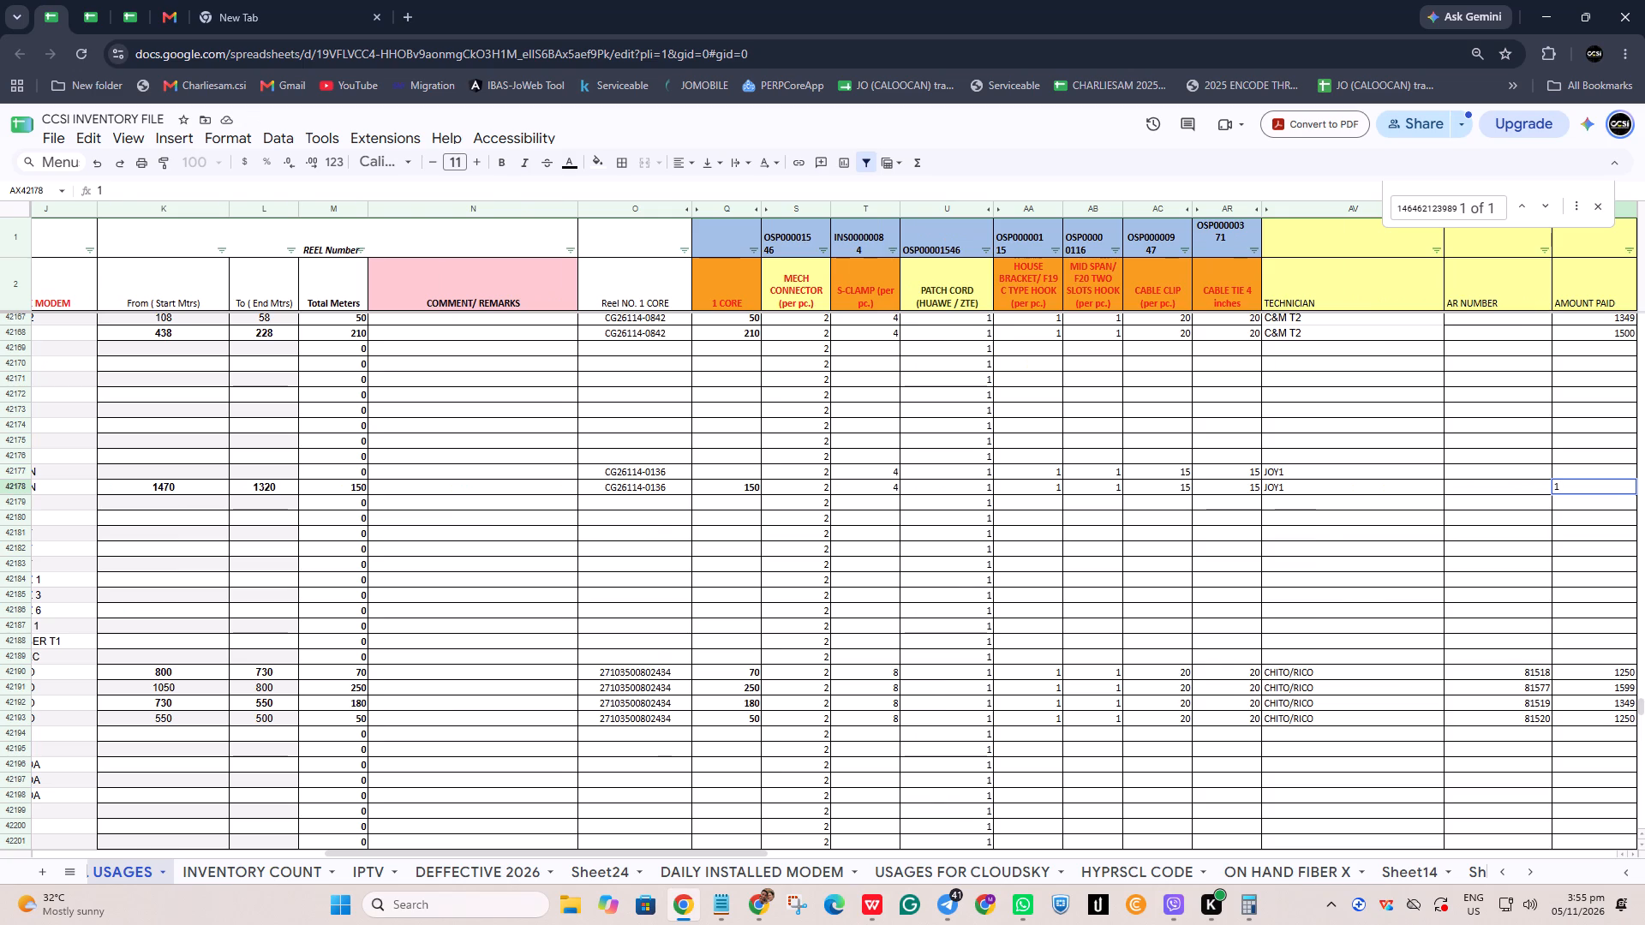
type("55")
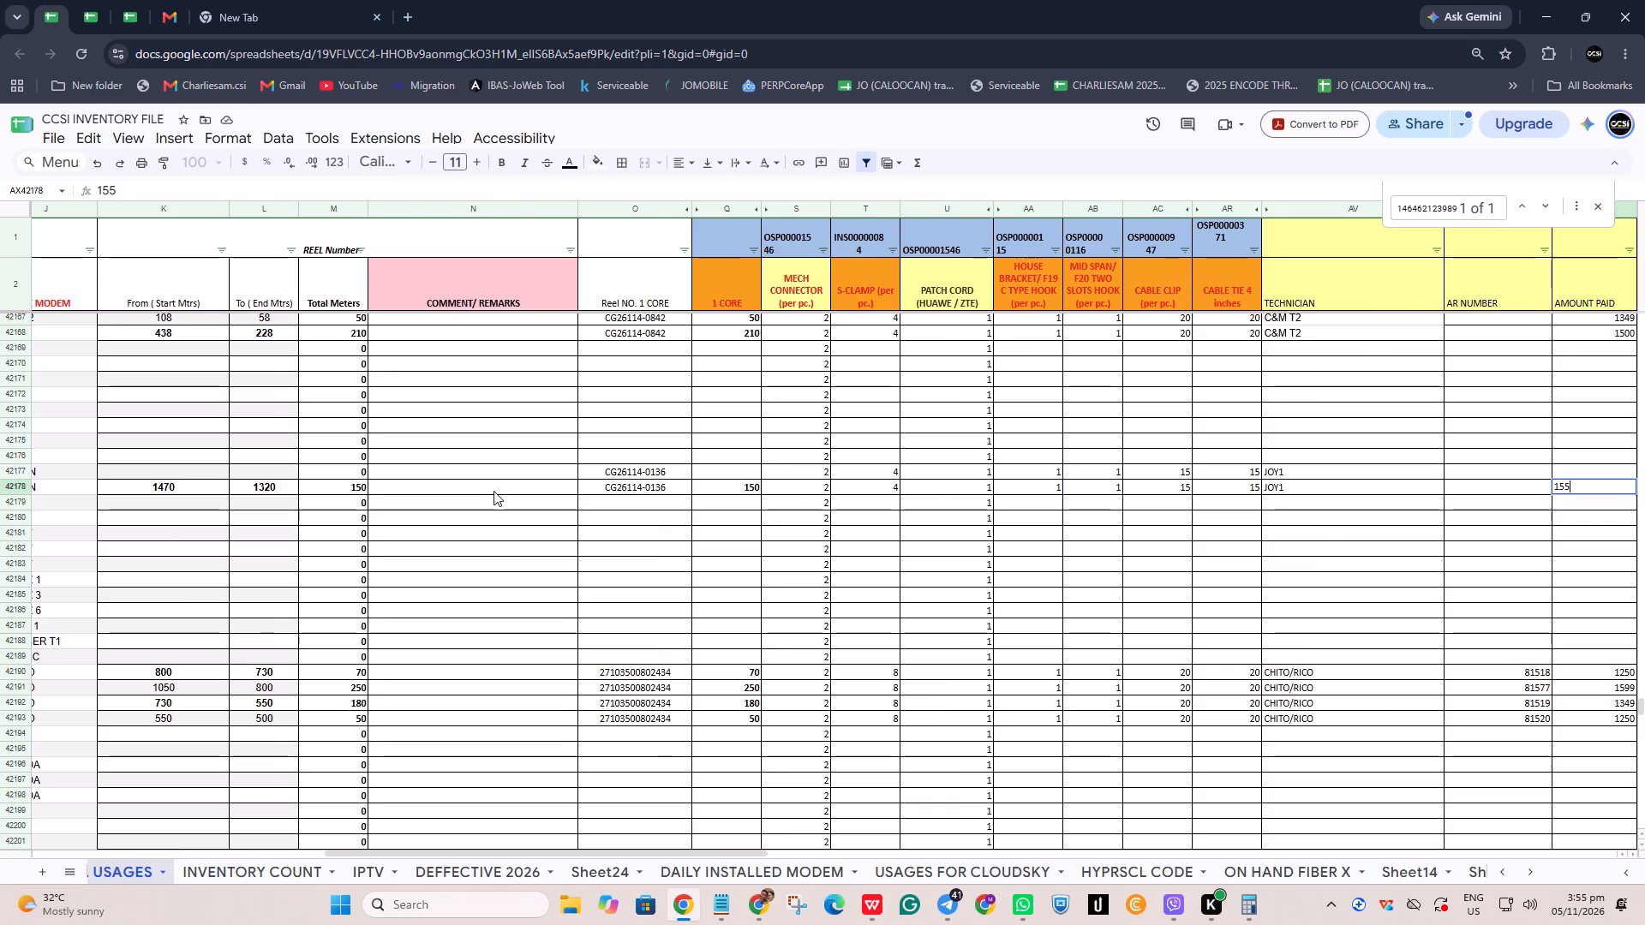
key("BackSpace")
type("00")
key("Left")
Go back to the account name in row 42178, then enter EXISTING as the total meters for the JOYWIN record in row 42177.
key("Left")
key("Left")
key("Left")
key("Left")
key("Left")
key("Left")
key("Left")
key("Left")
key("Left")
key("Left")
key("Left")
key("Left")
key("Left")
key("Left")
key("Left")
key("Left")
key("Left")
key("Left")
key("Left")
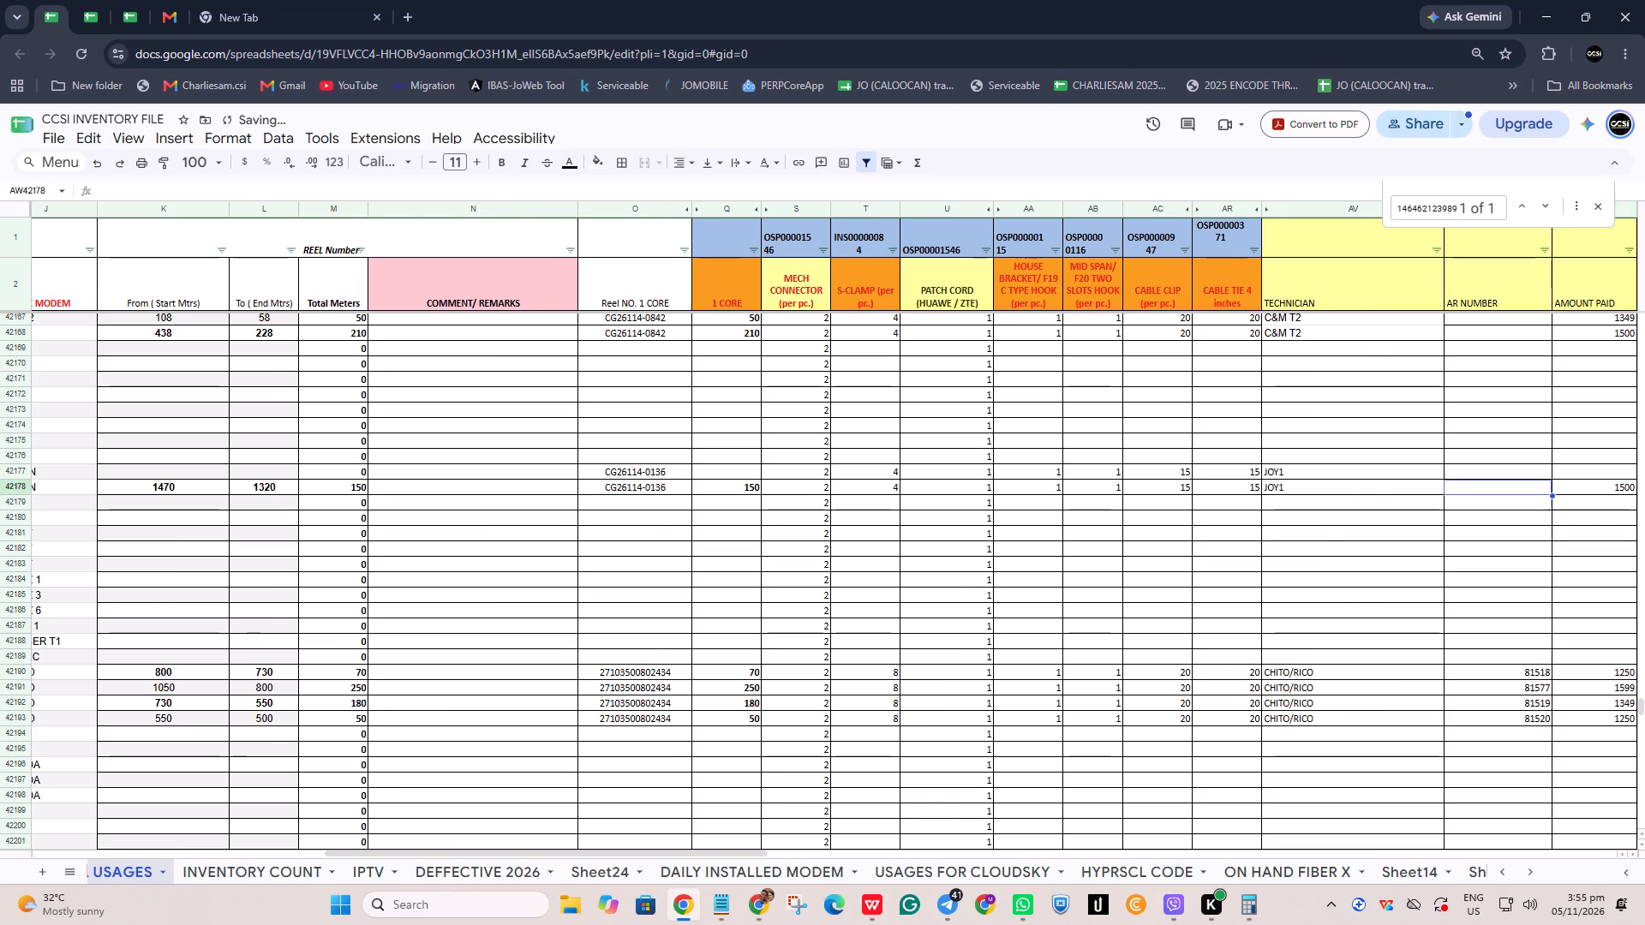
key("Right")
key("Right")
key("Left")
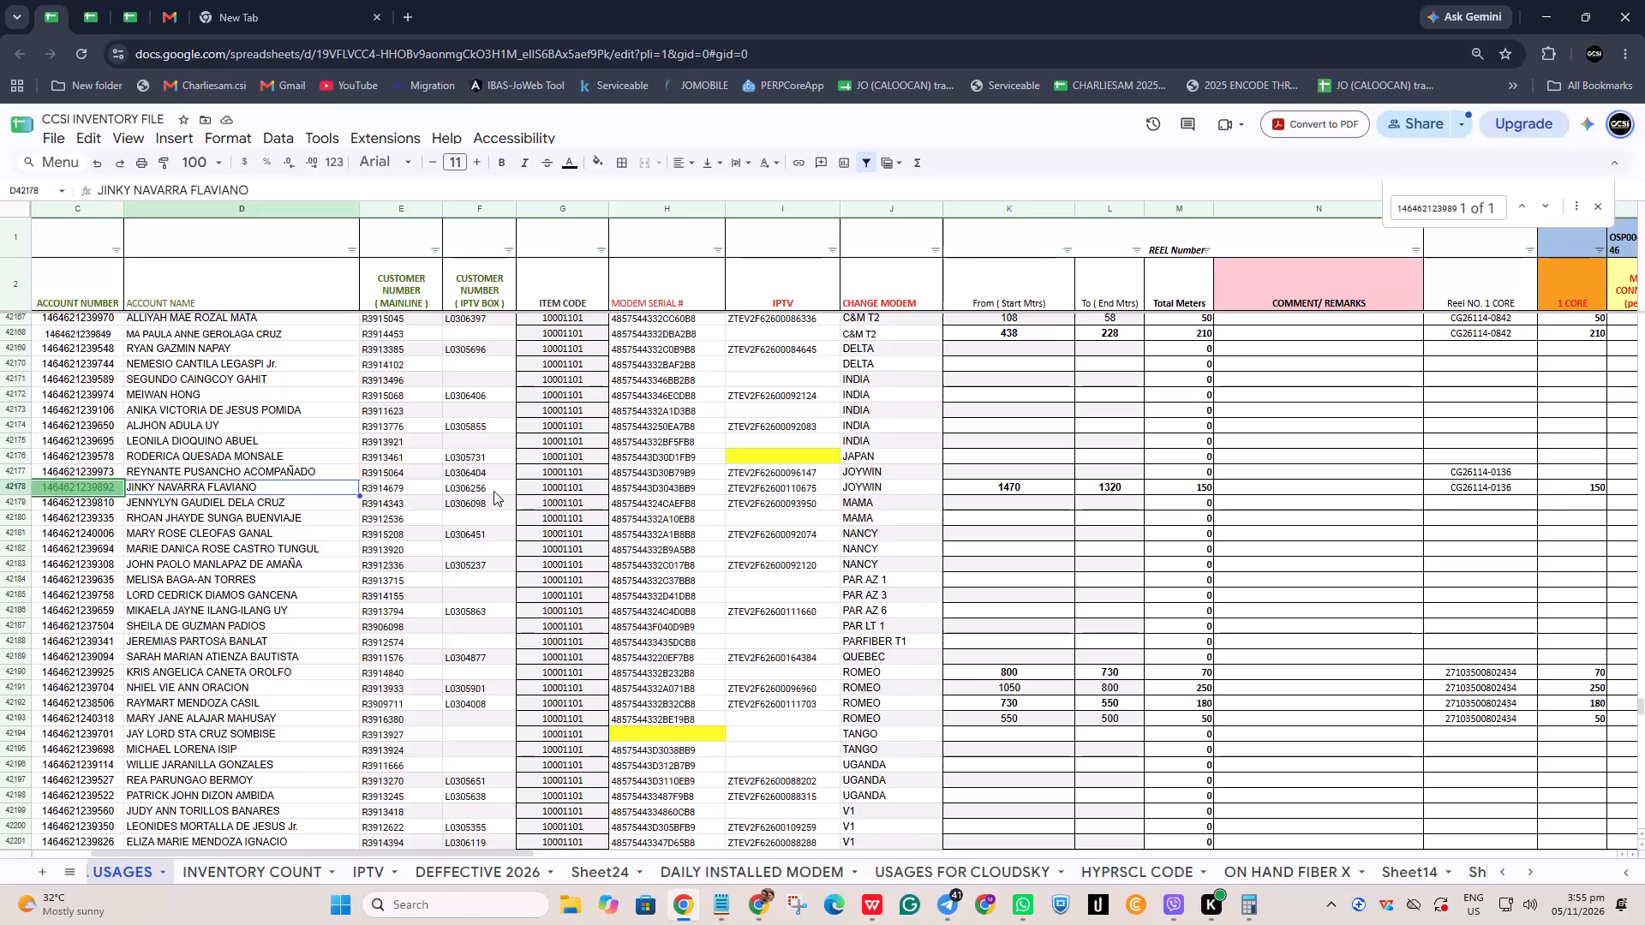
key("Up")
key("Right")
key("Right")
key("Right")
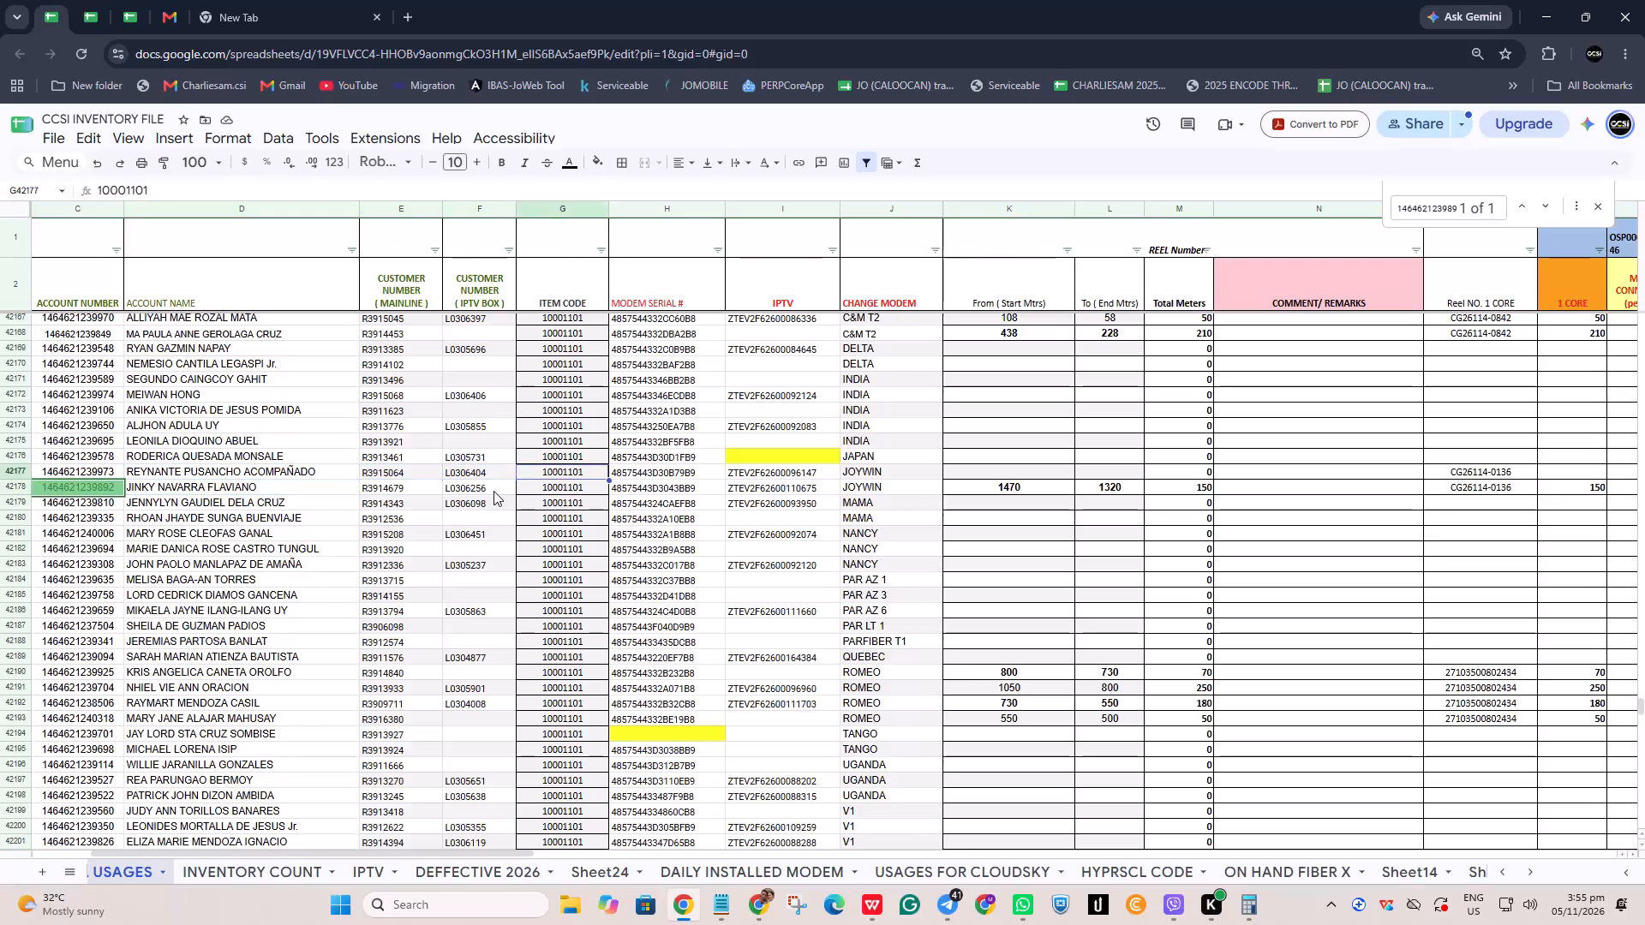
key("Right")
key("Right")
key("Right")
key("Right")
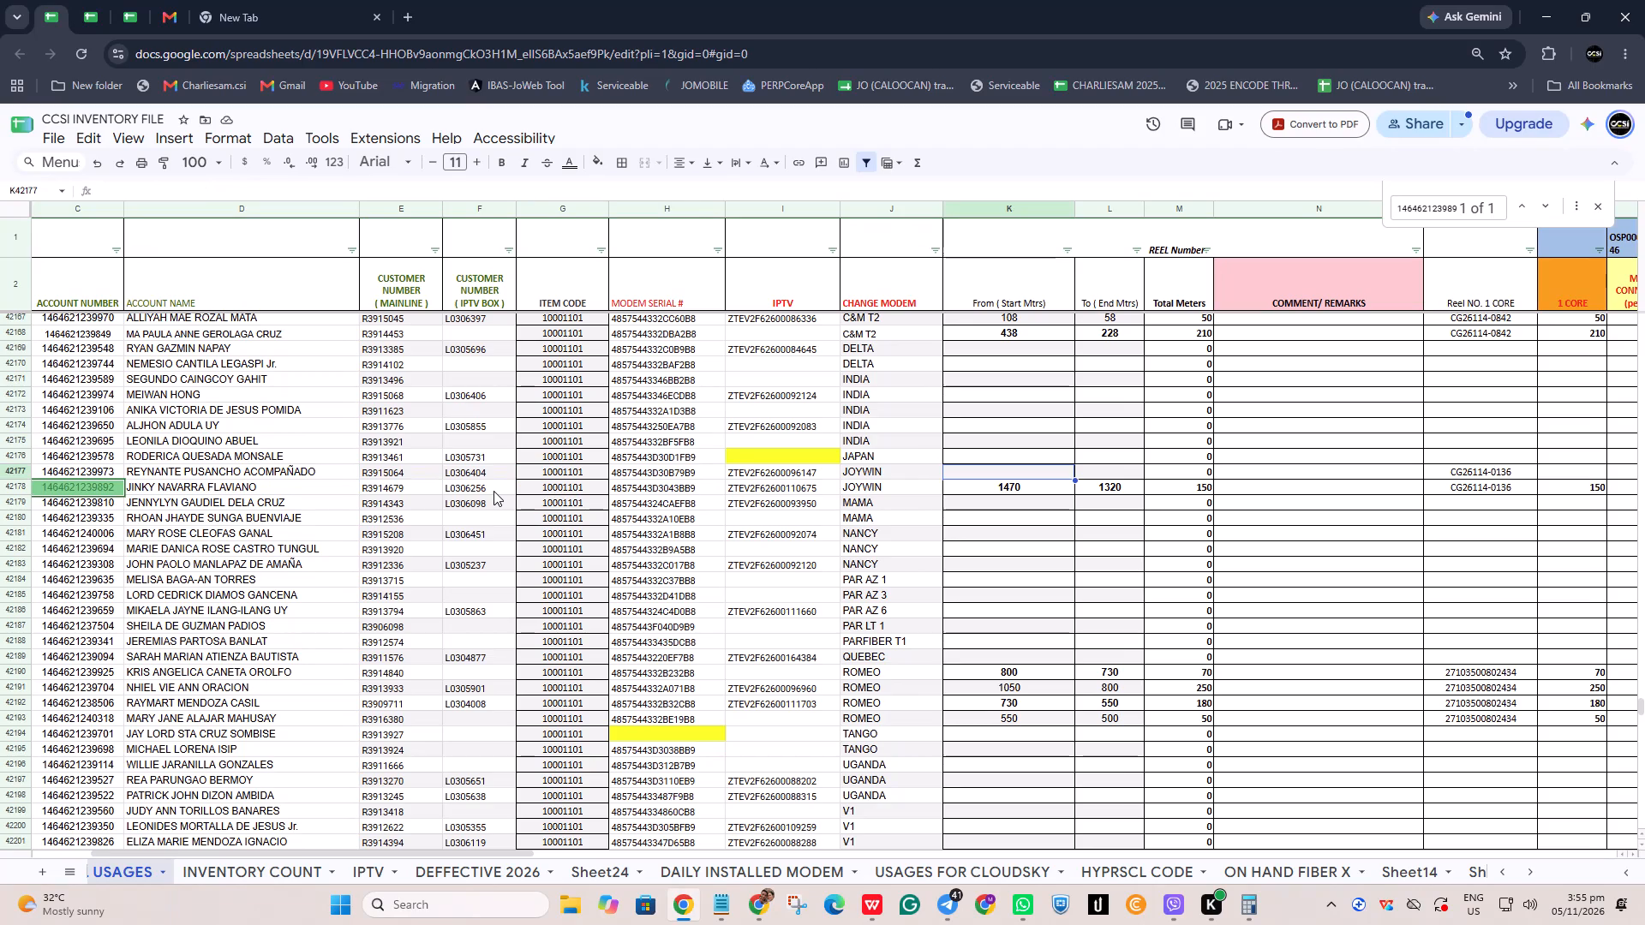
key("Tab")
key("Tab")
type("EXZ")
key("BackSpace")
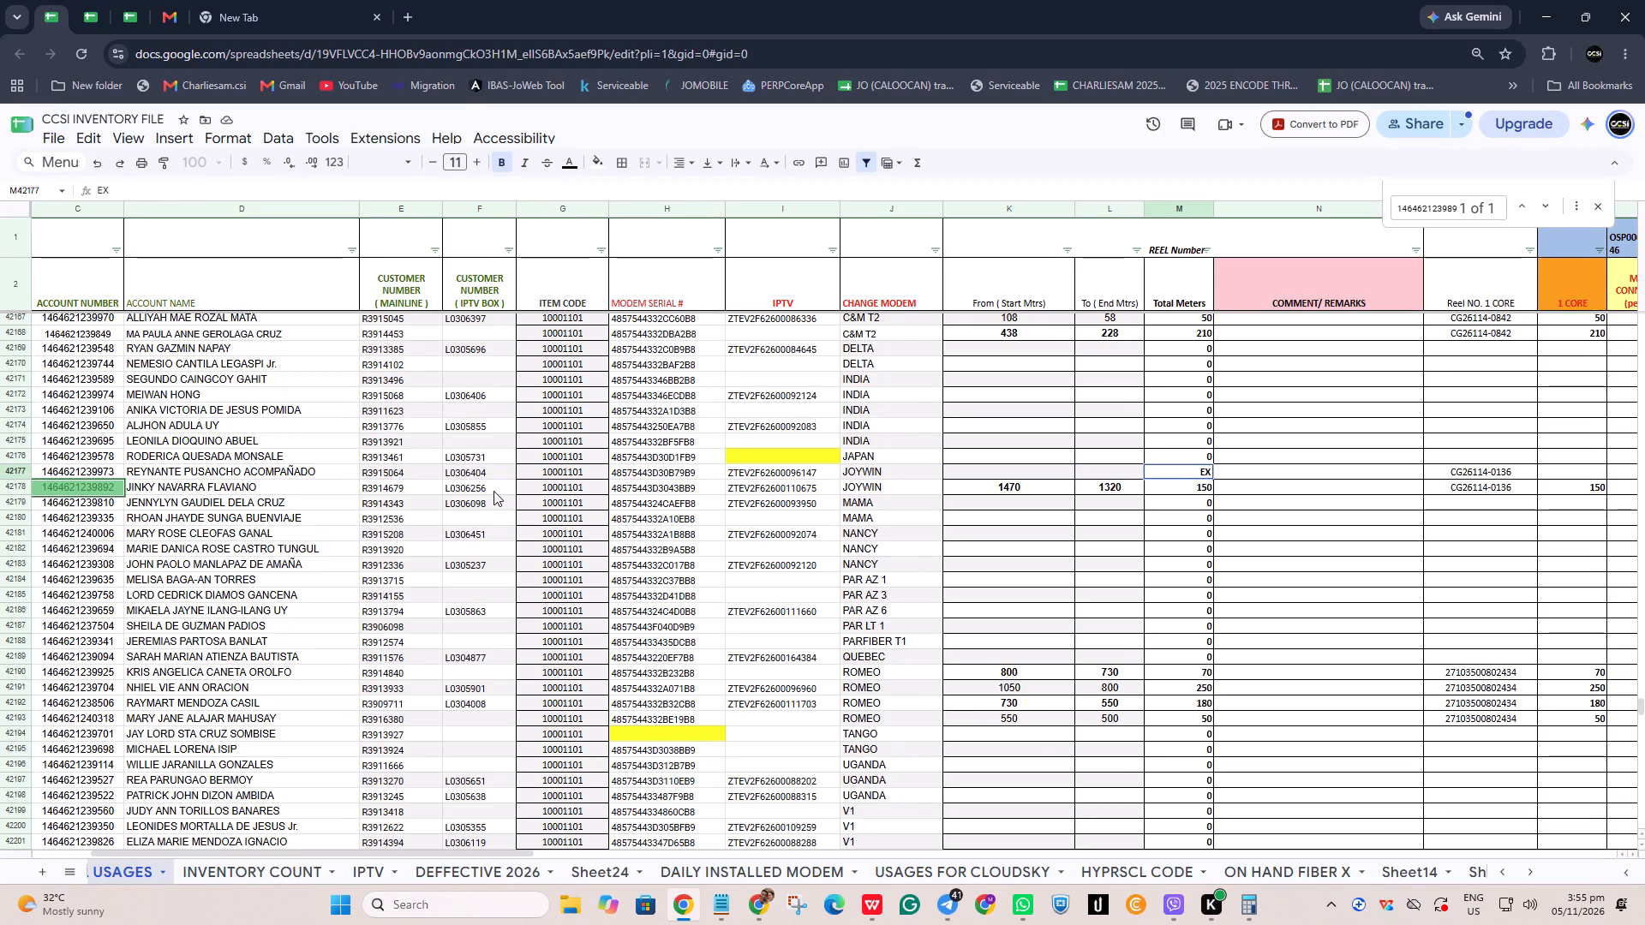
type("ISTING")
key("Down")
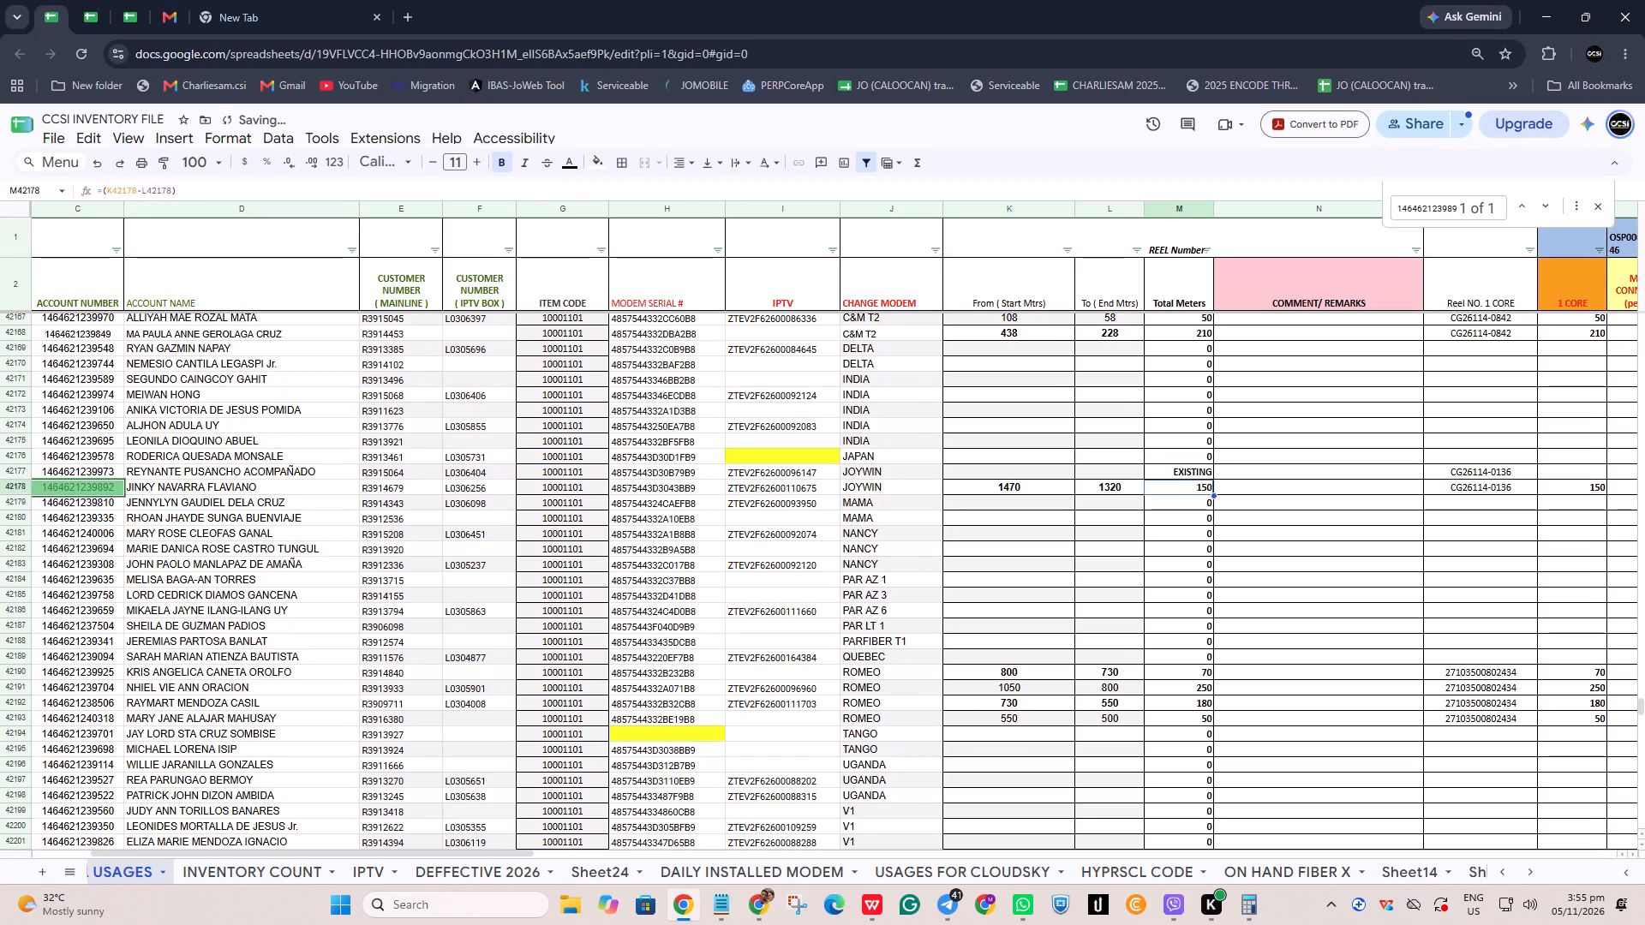
Copy the EXISTING entry from Total Meters into Reel NO. 1 CORE for row 42177.
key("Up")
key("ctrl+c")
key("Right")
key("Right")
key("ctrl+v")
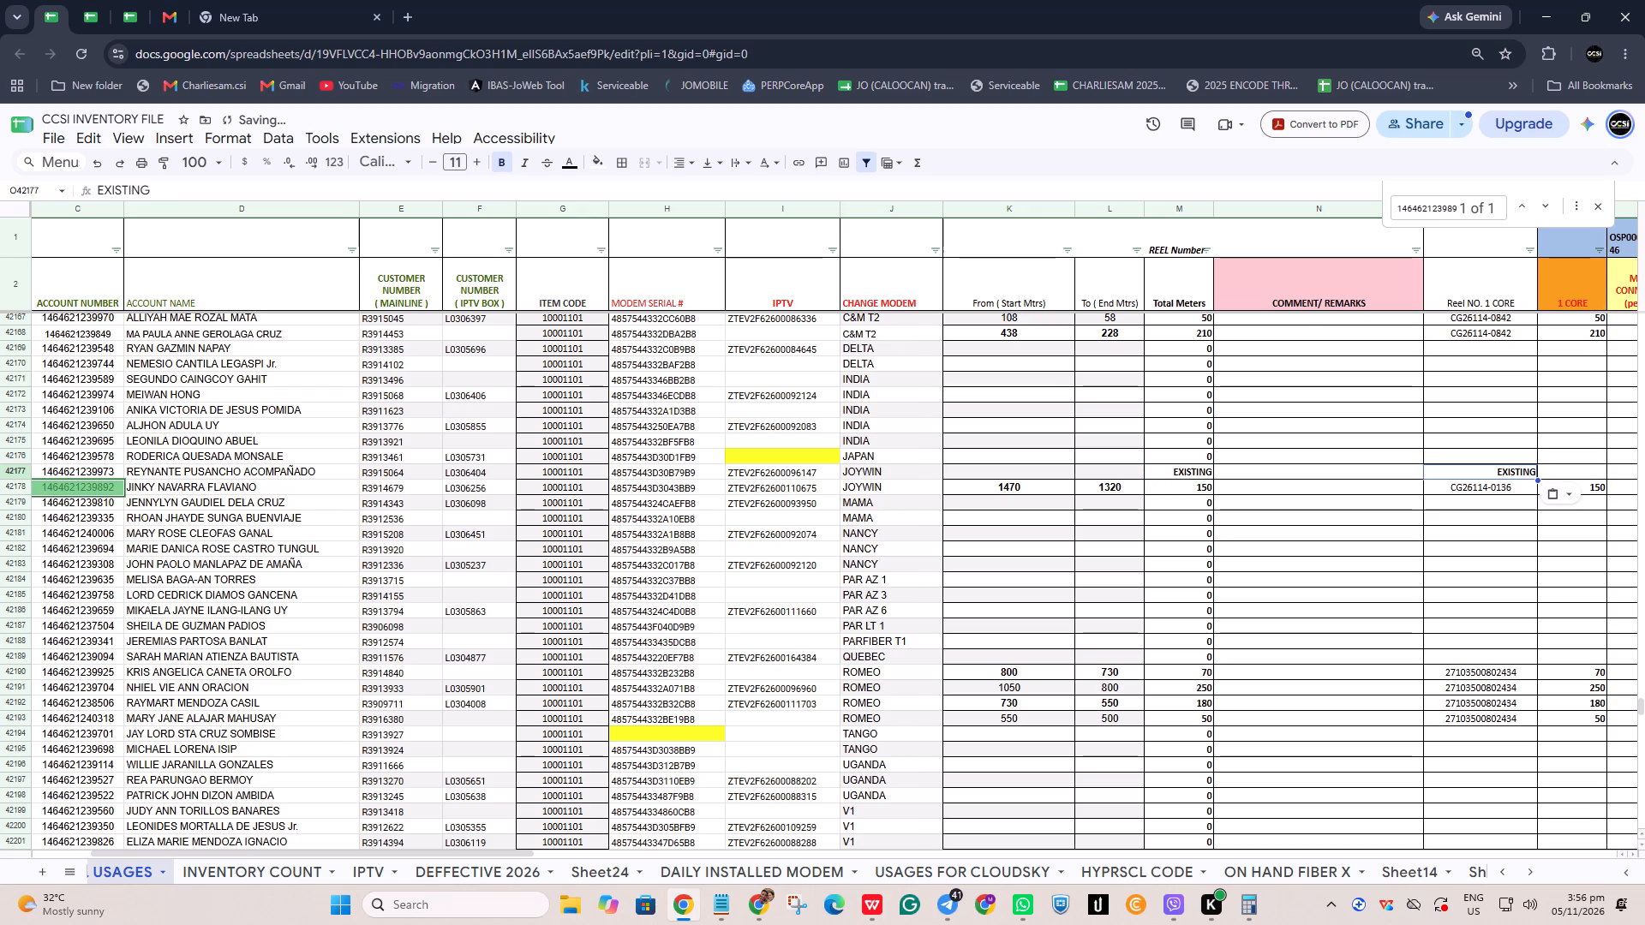
Enter 1500 as the amount paid for the JOYWIN record in row 42177 and return to the row's date cell.
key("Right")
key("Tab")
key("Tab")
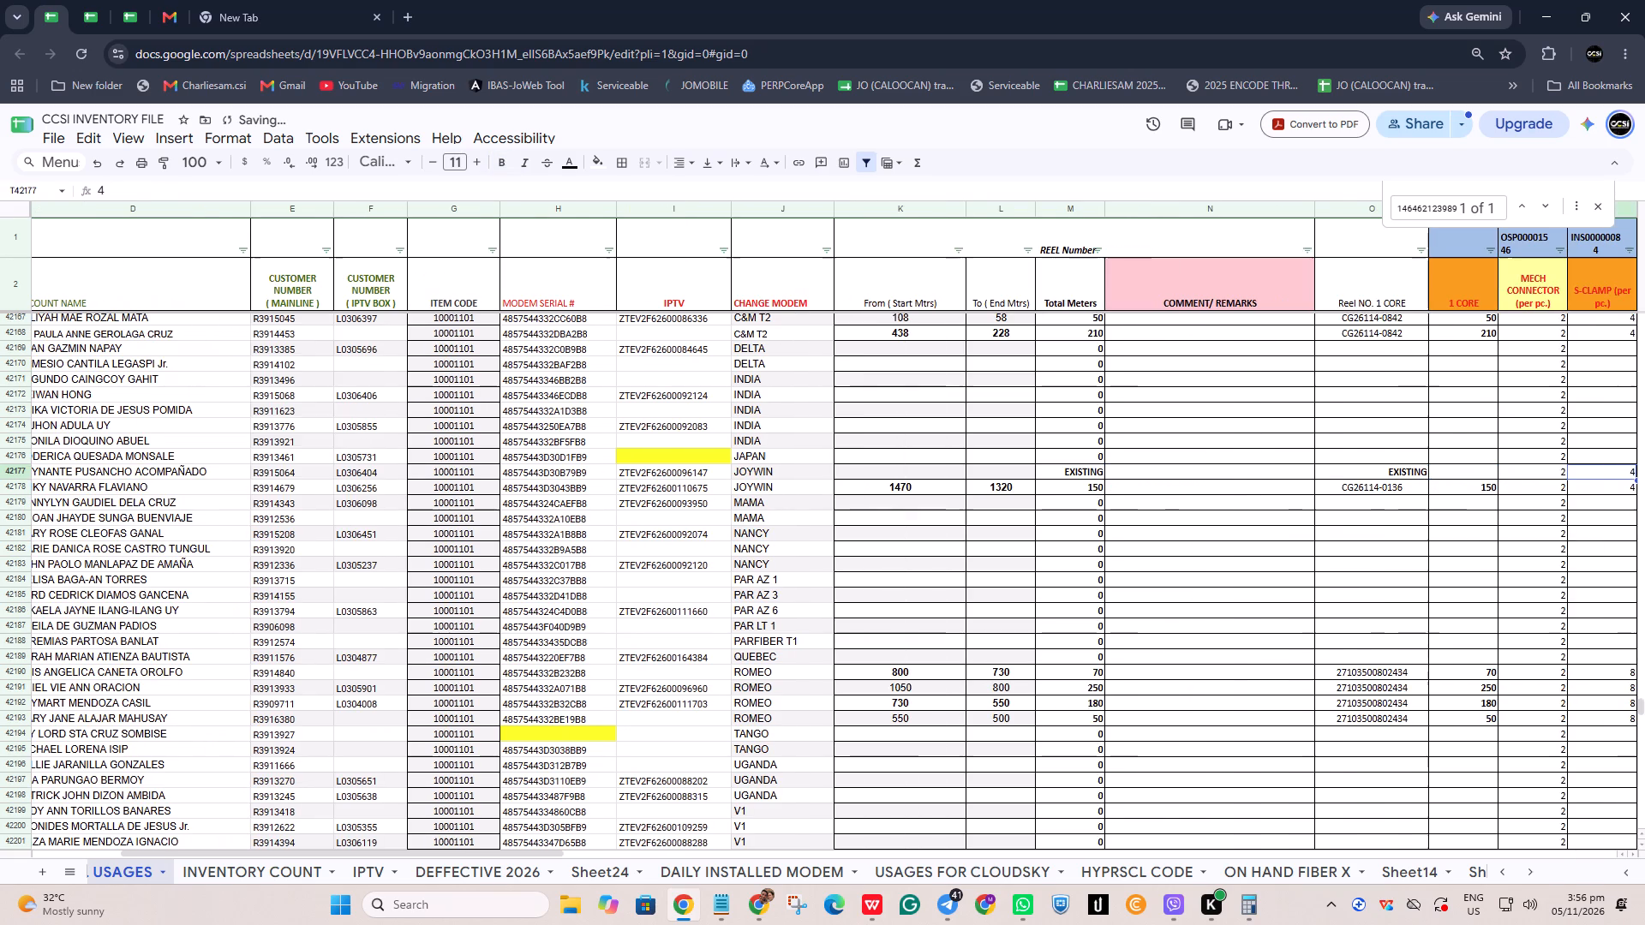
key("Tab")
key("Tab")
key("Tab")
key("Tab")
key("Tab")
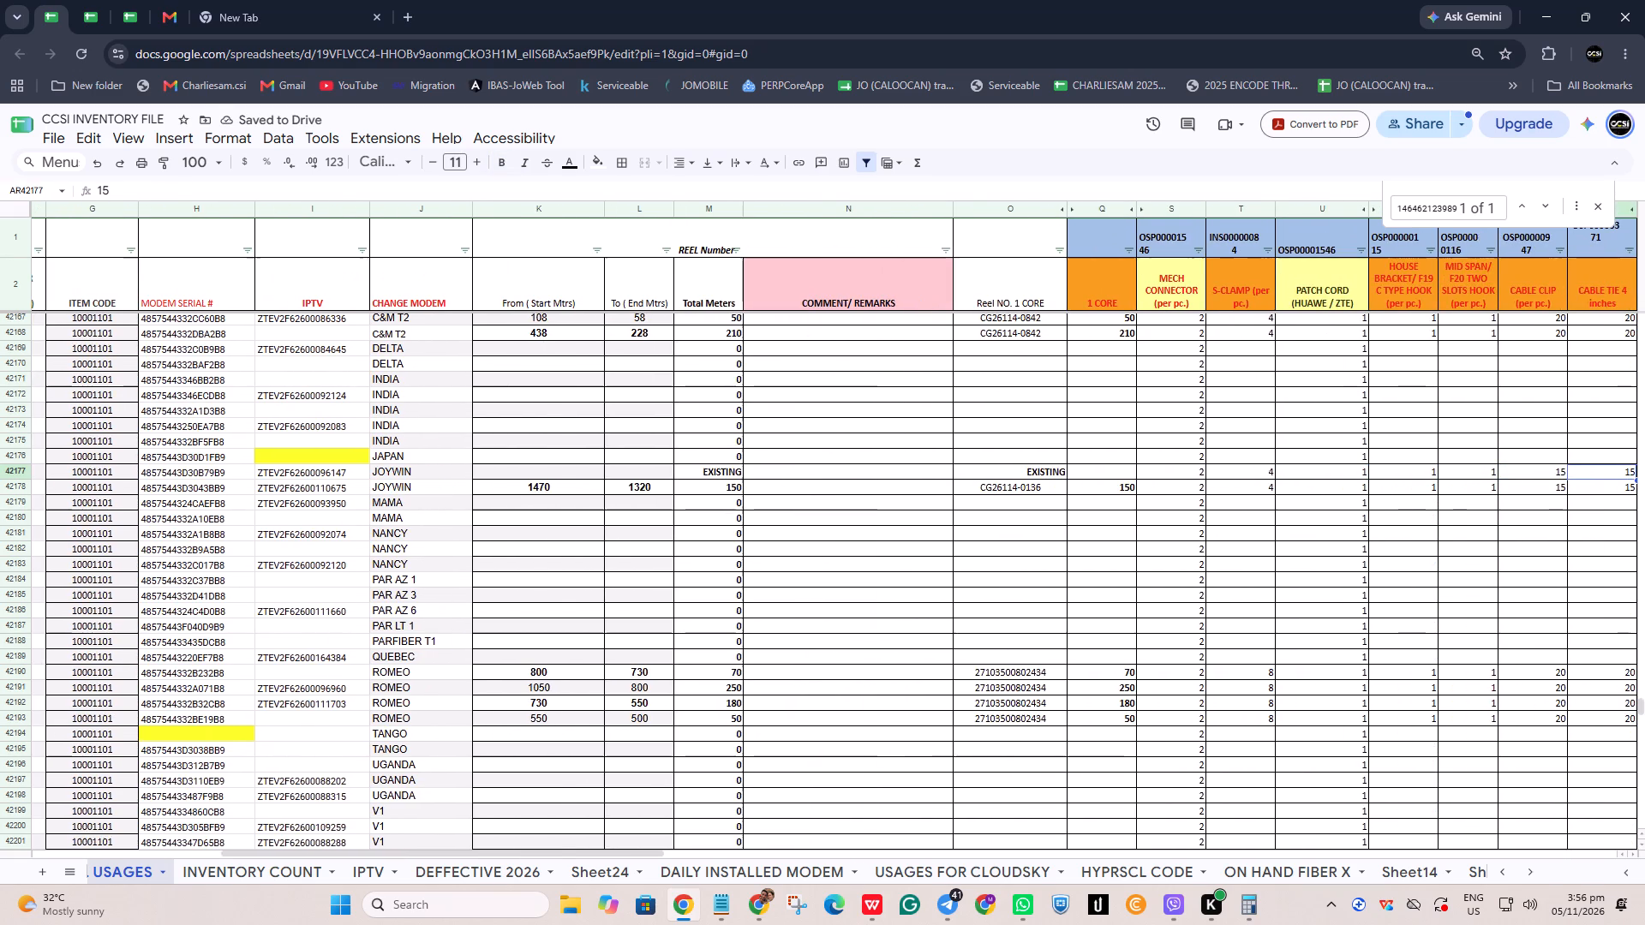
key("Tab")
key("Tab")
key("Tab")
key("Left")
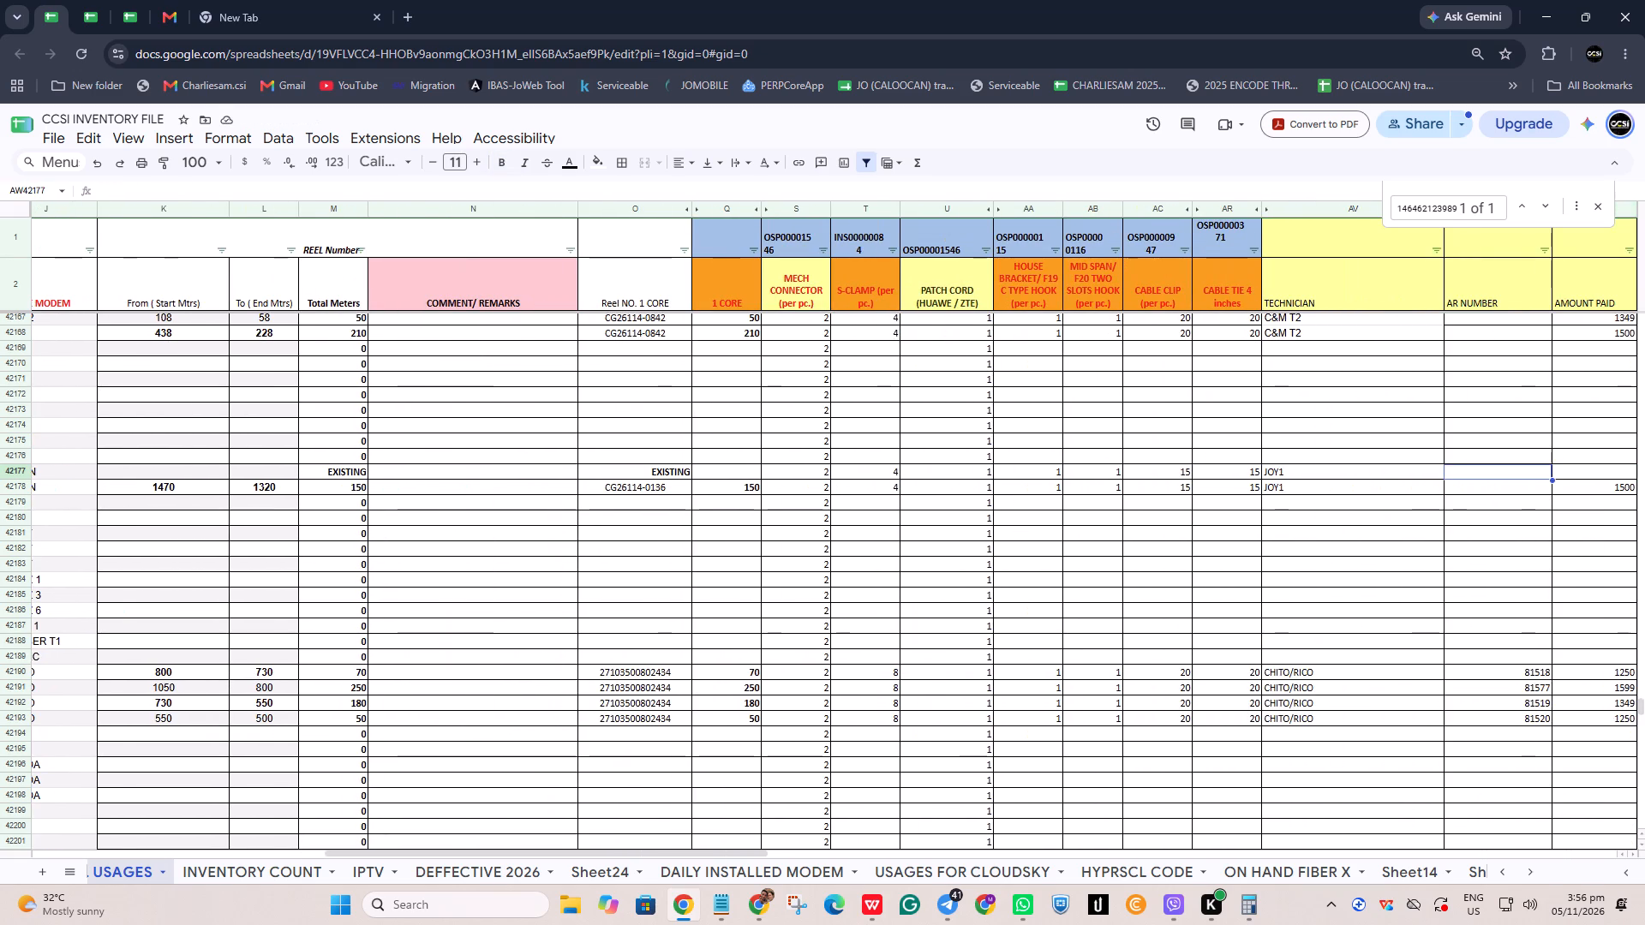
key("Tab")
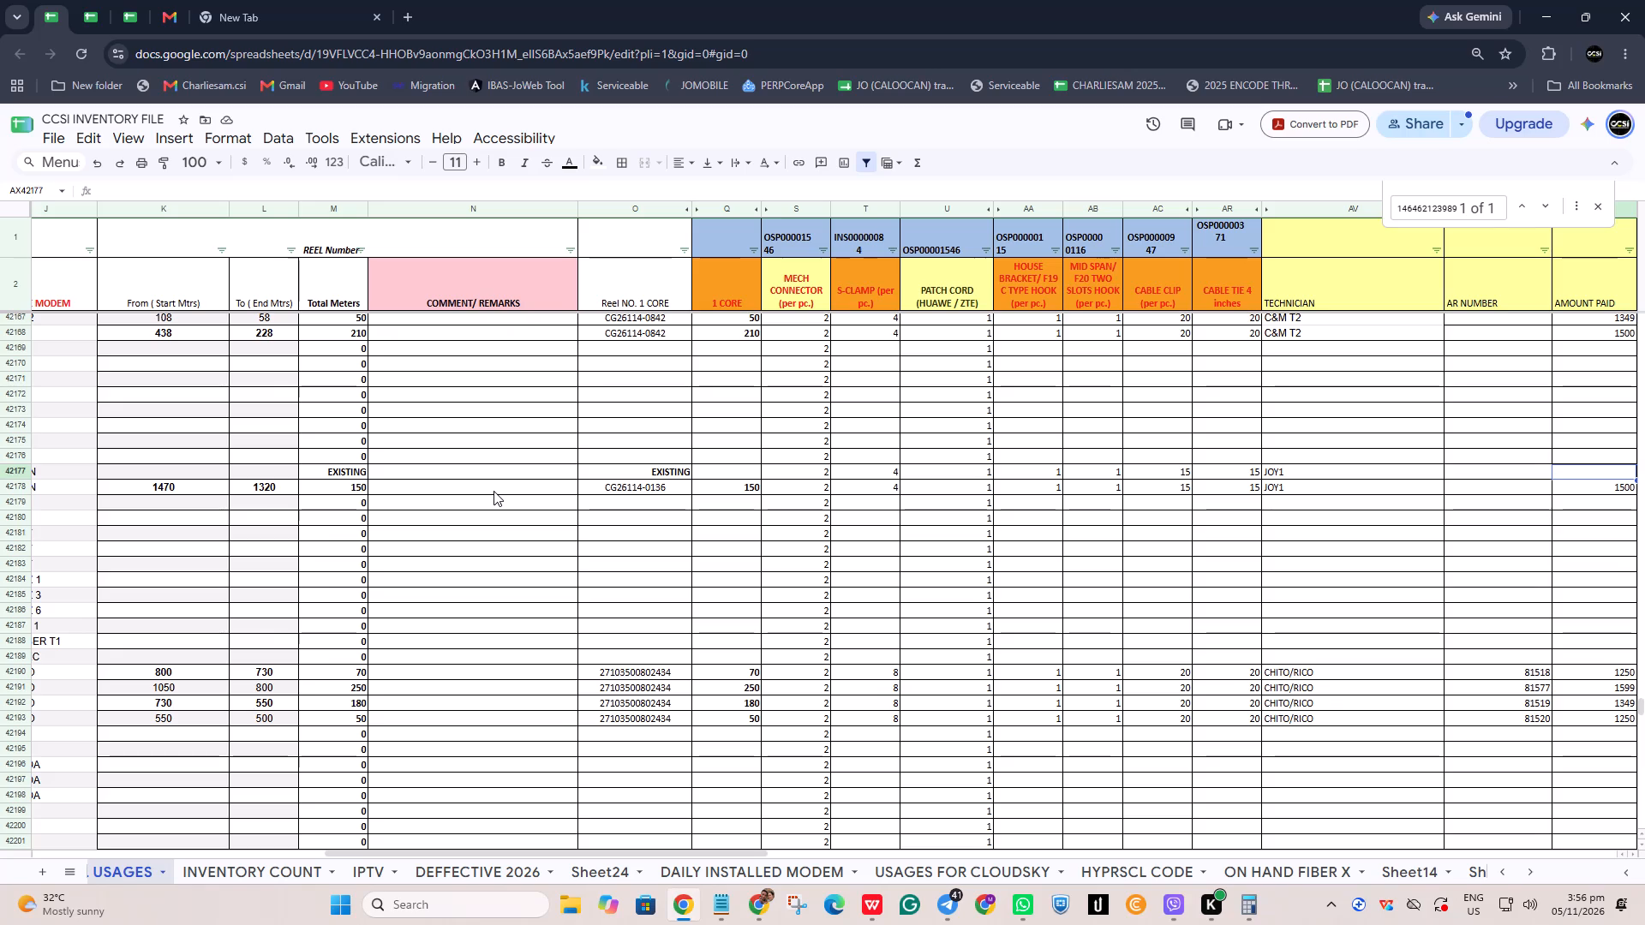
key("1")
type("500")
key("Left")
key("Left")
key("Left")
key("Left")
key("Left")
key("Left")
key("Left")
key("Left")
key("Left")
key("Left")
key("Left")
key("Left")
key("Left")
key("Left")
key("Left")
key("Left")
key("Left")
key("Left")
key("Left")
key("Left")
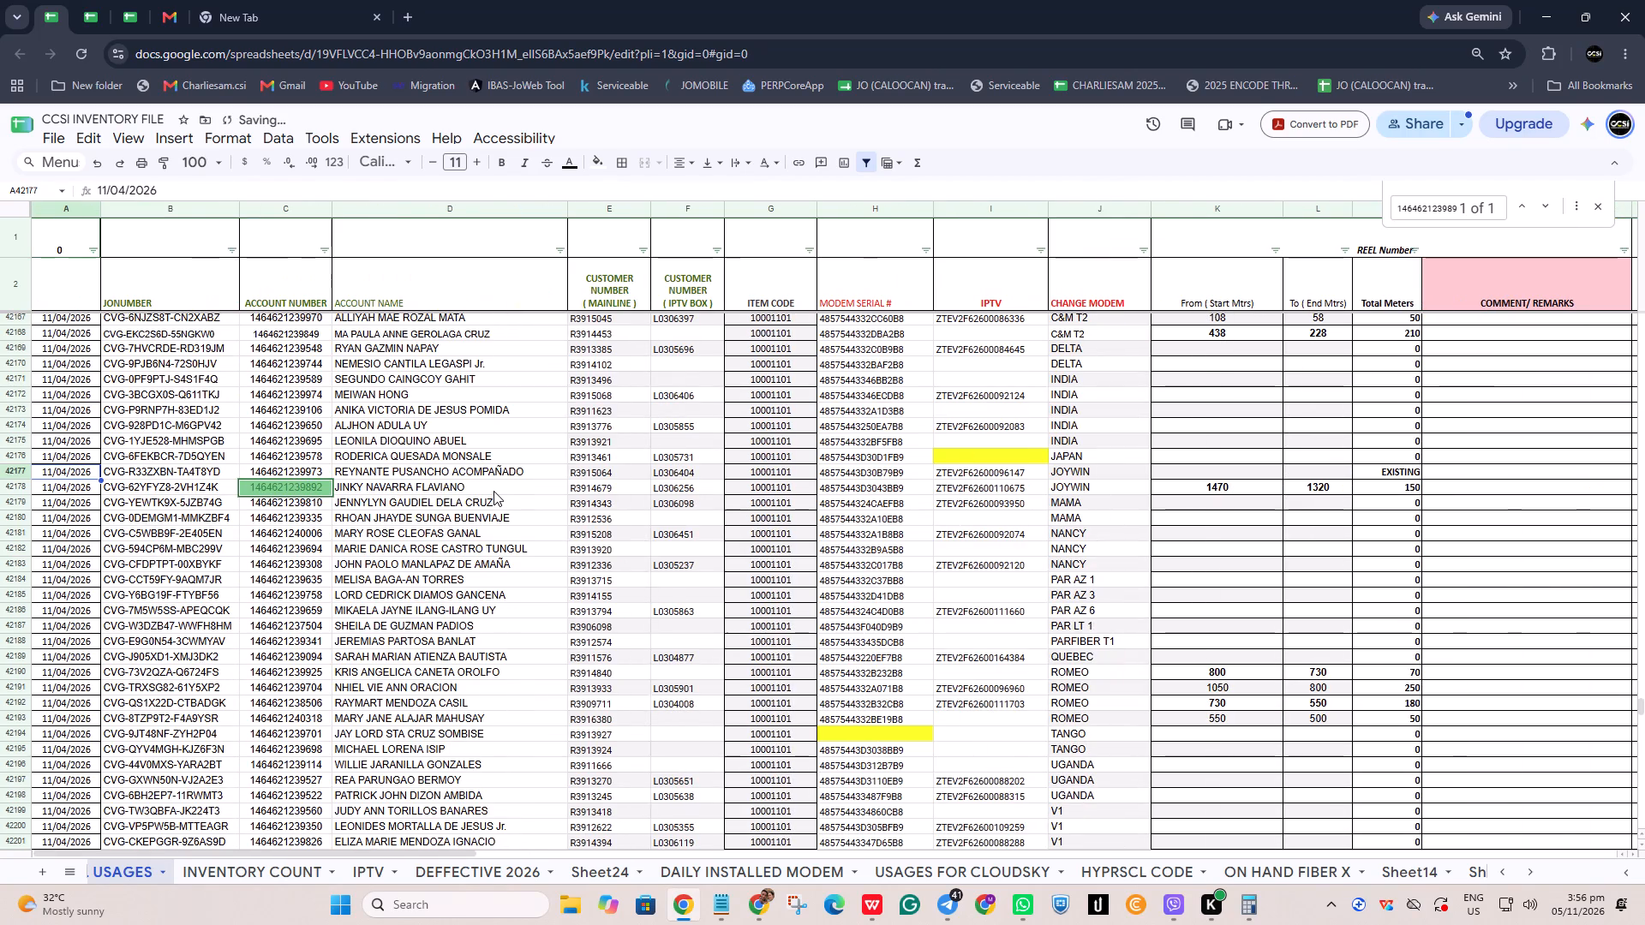
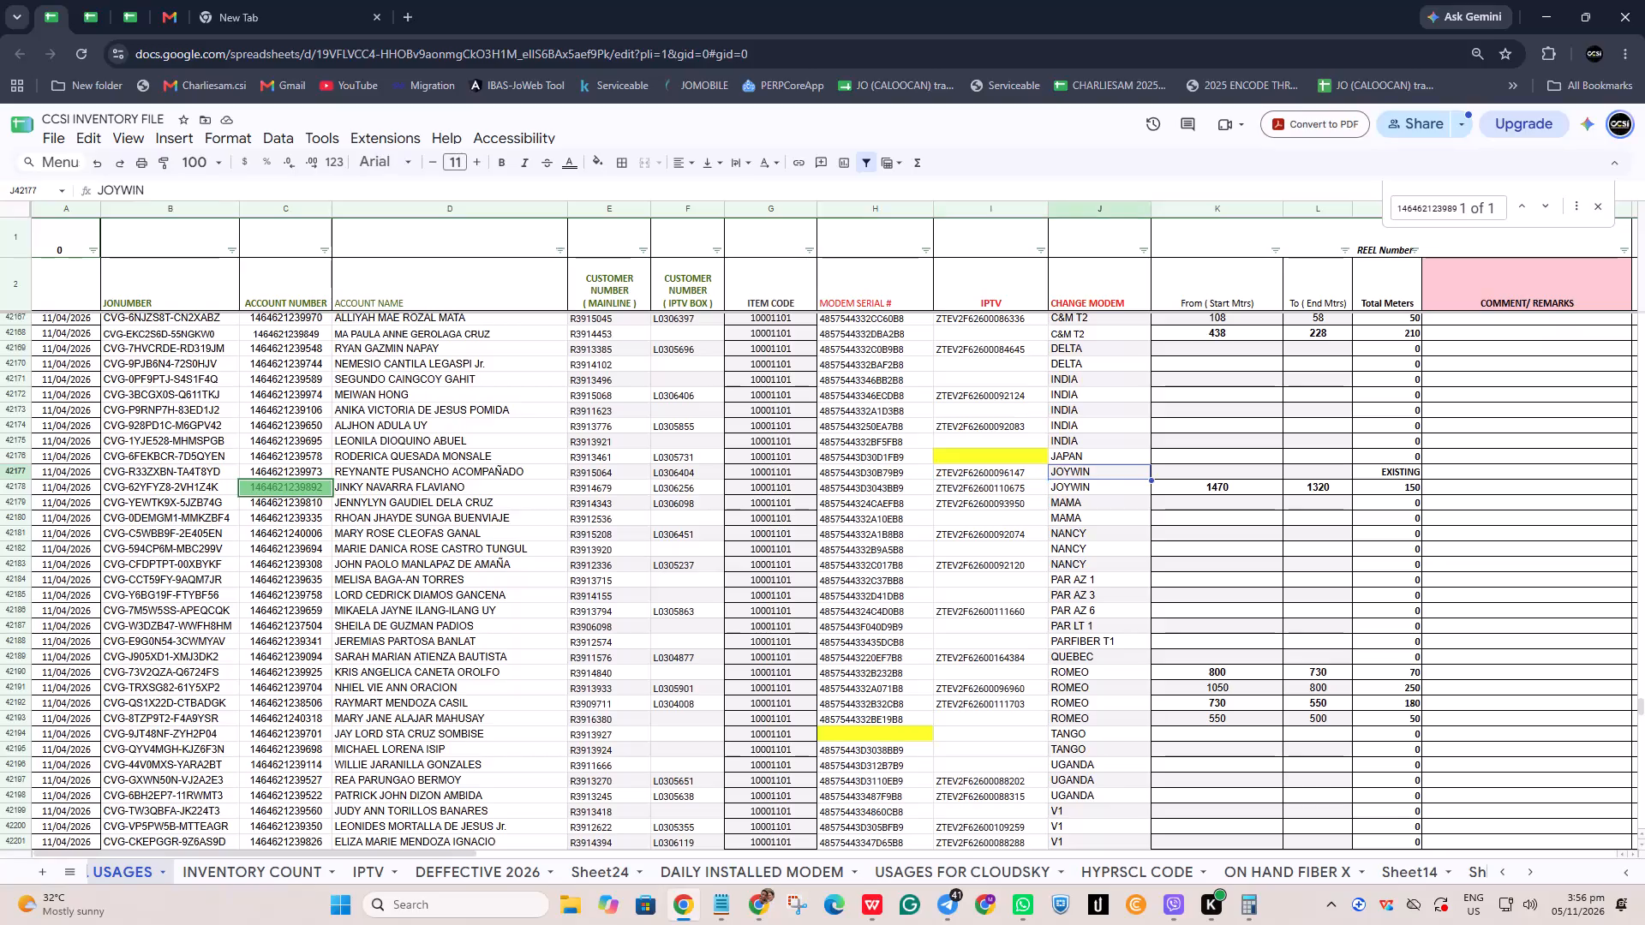
Look through the 11/04/2026 records between the DELTA and ROMEO rows for the next job to fill in.
key("Tab")
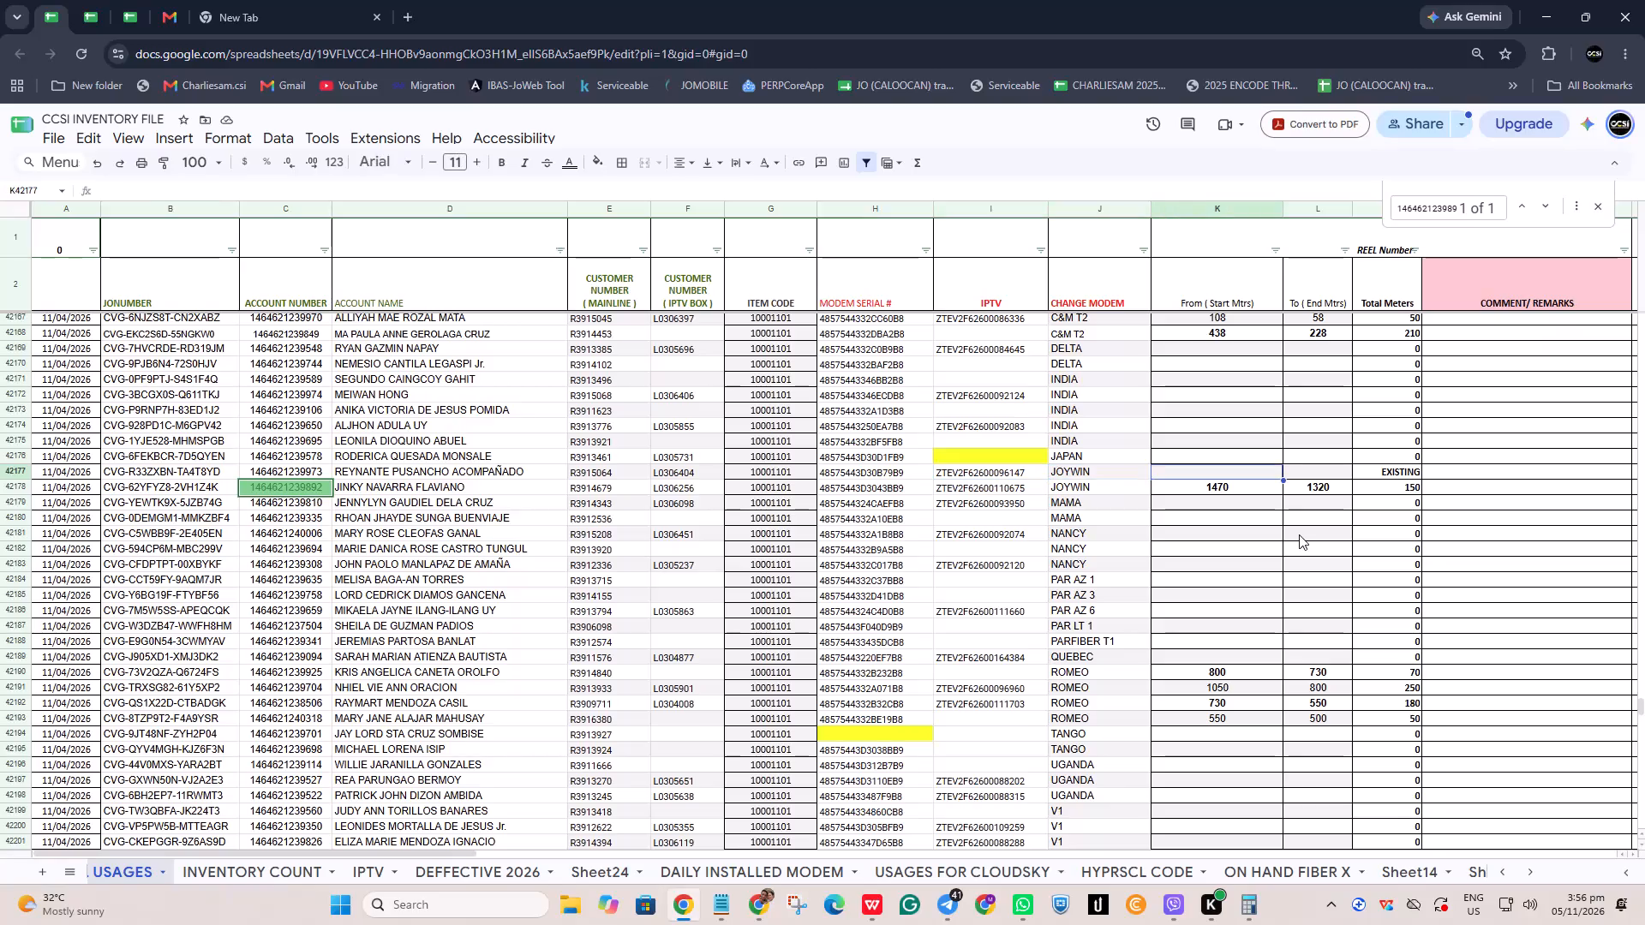
key("Left")
key("Right")
key("Right")
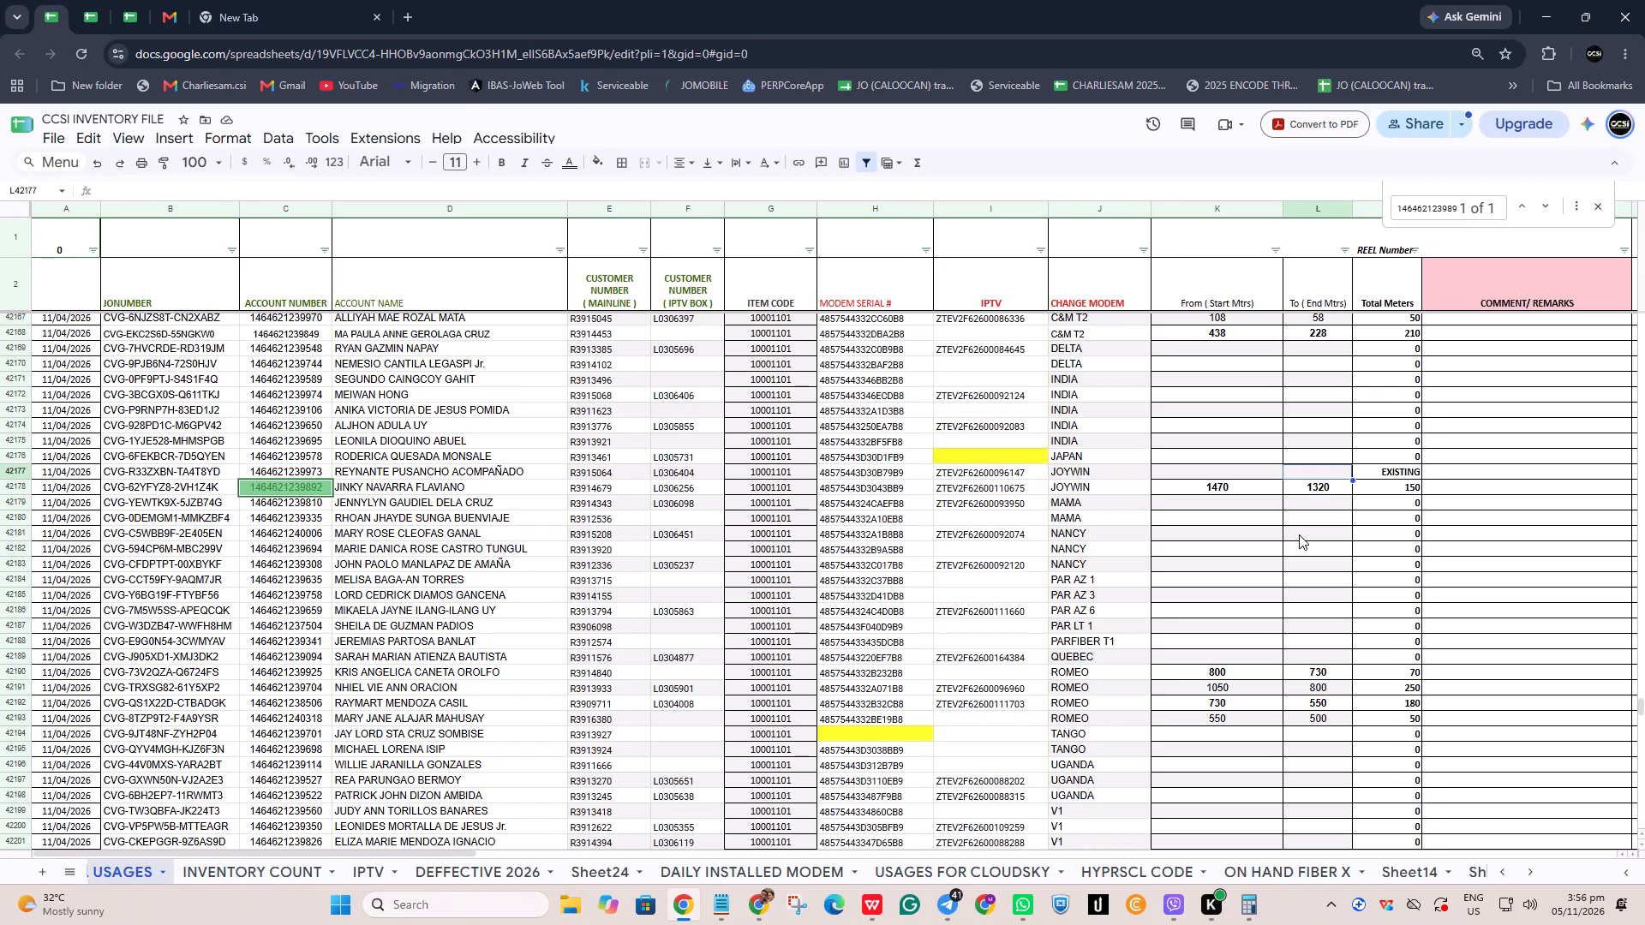
key("Tab")
key("Tab")
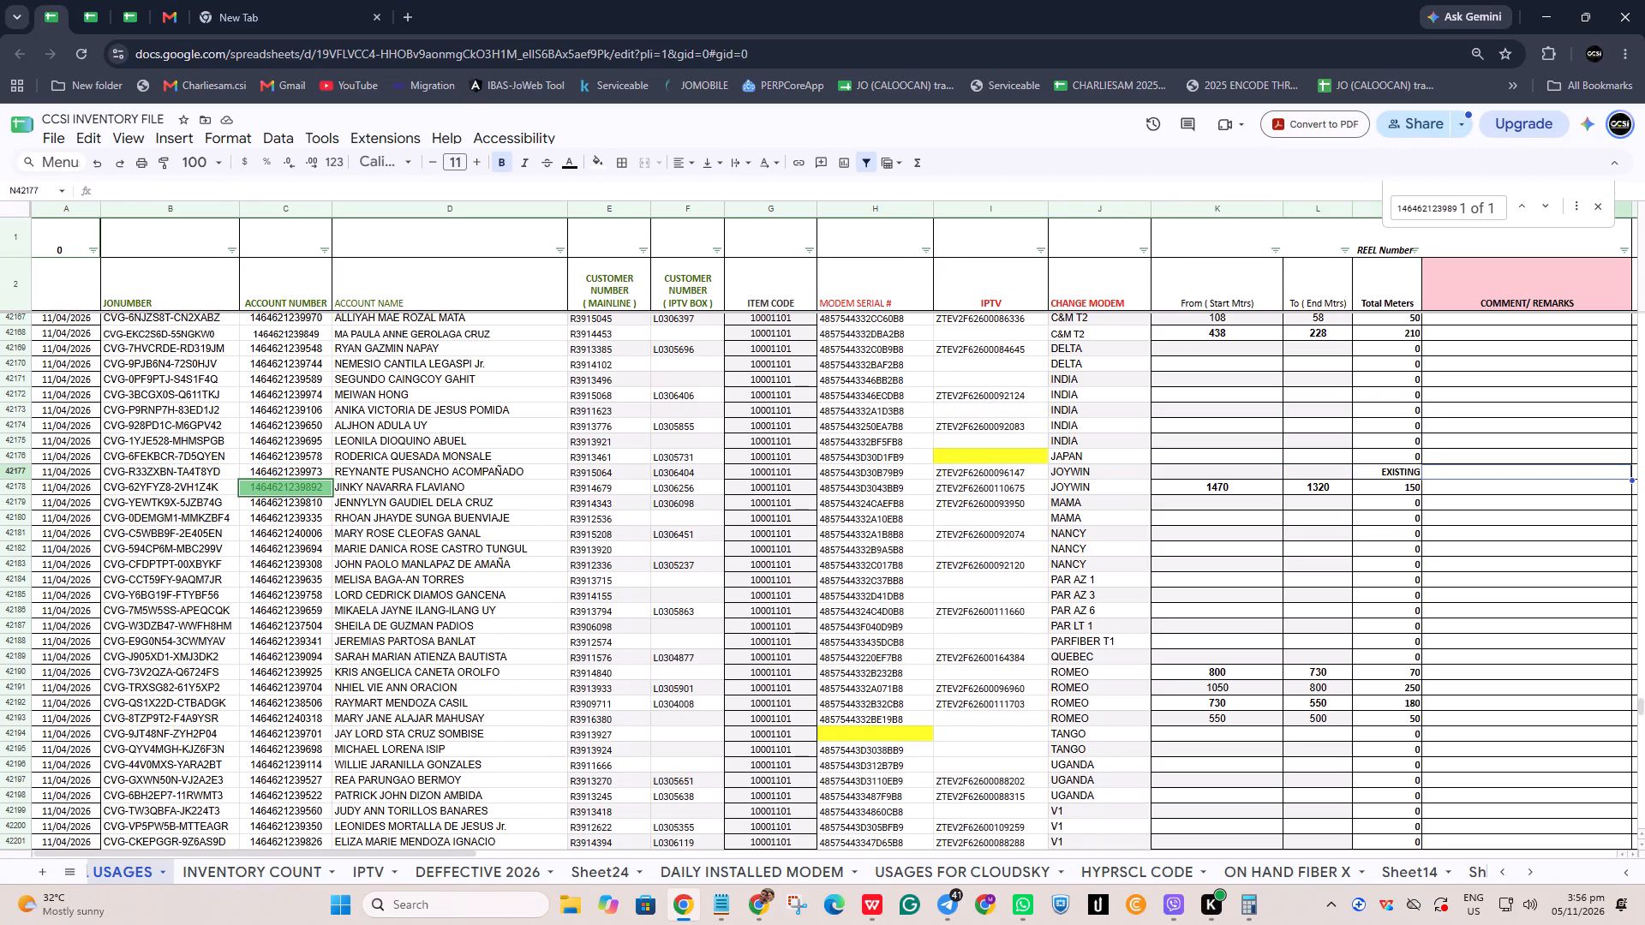
key("Left")
key("Left")
key("Right")
key("Right")
key("Down")
key("Down")
key("Down")
key("Down")
key("Down")
key("Down")
key("Down")
key("Down")
key("Down")
key("Down")
key("Down")
key("Down")
key("Down")
key("Down")
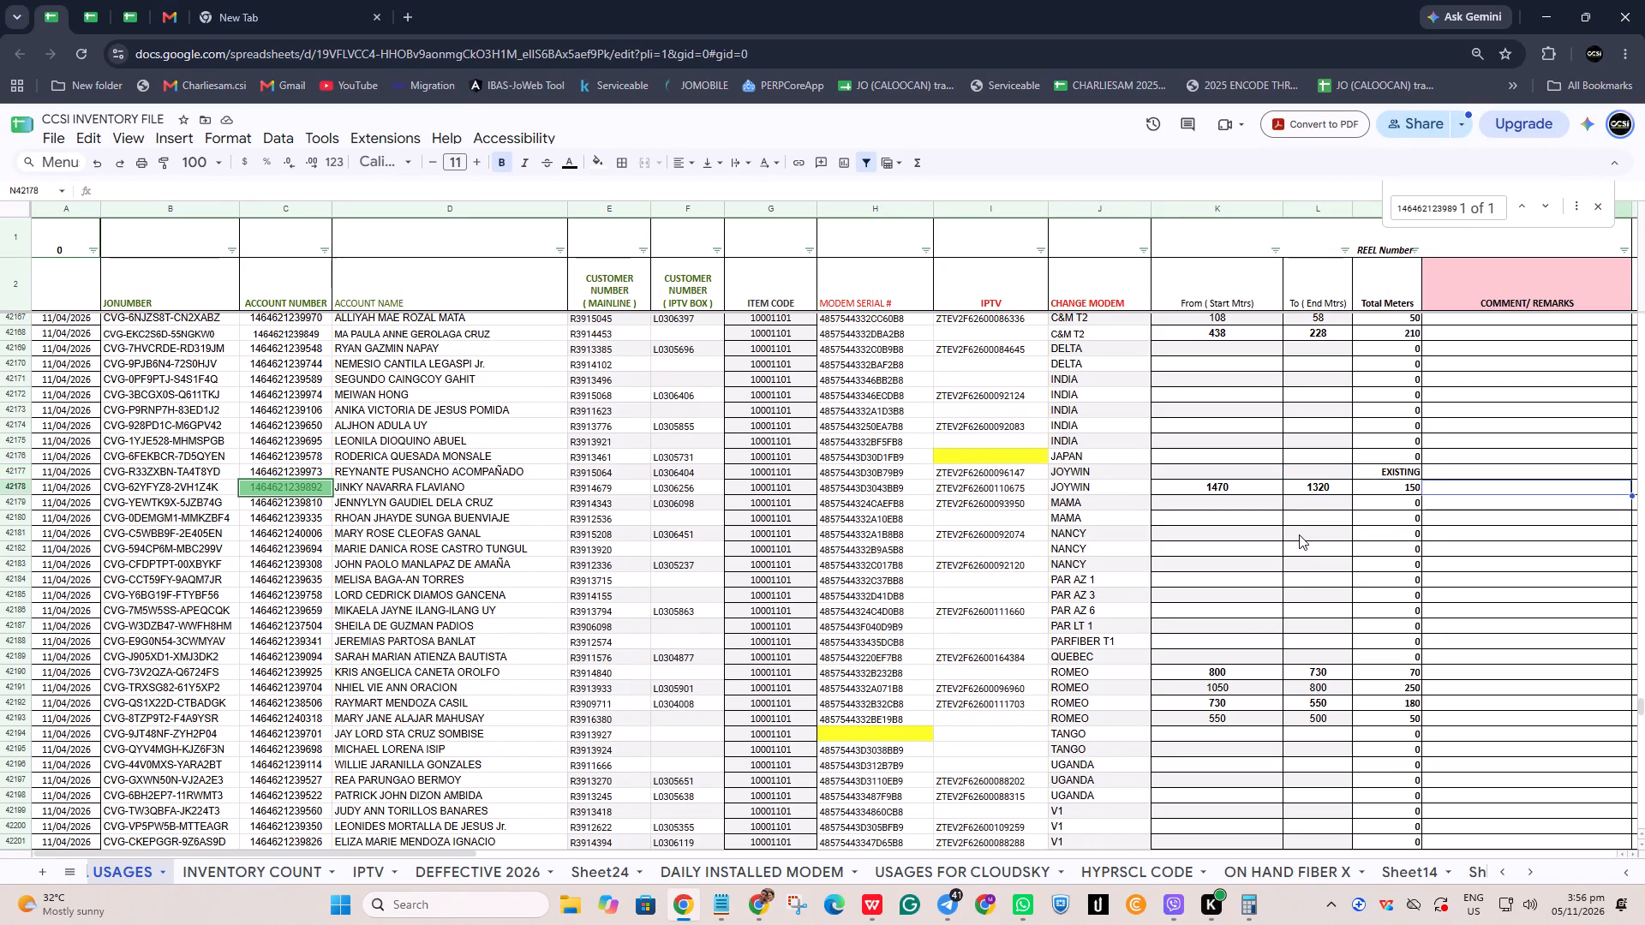
key("Left")
key("Left")
key("Left")
key("Left")
key("Left")
key("Left")
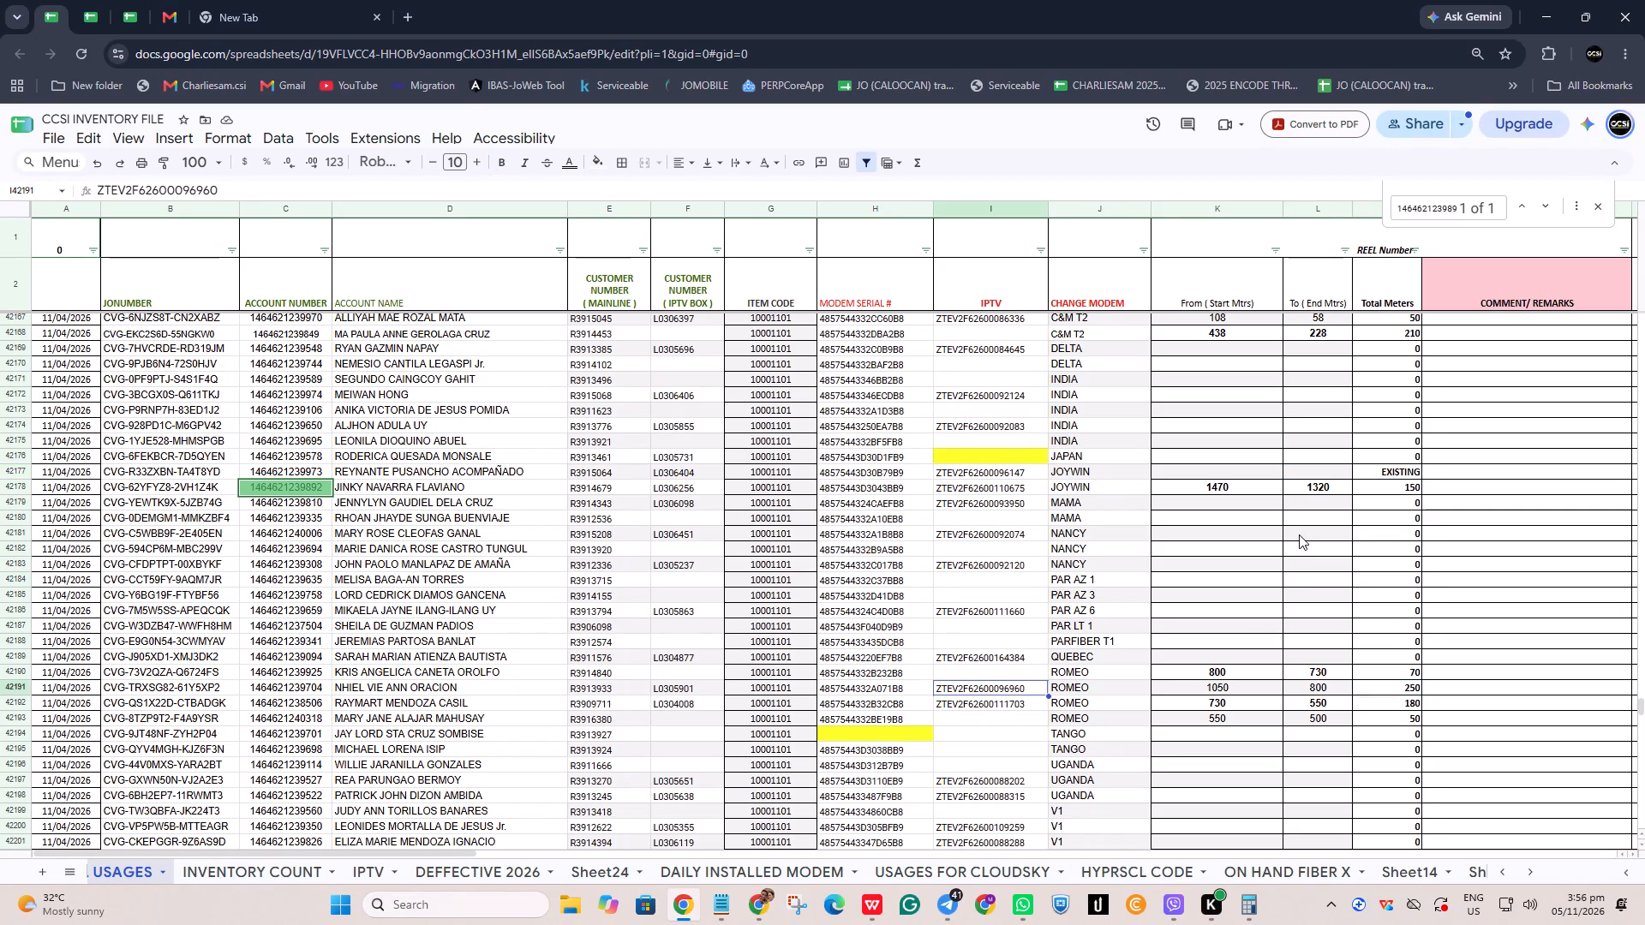
key("Down")
key("Up")
key("Up")
key("Up")
key("Up")
key("Up")
key("Up")
key("Up")
key("Up")
key("Up")
key("Up")
key("Up")
key("Up")
key("Up")
key("Up")
key("Up")
key("Up")
key("Up")
key("Up")
key("Up")
key("Up")
key("Up")
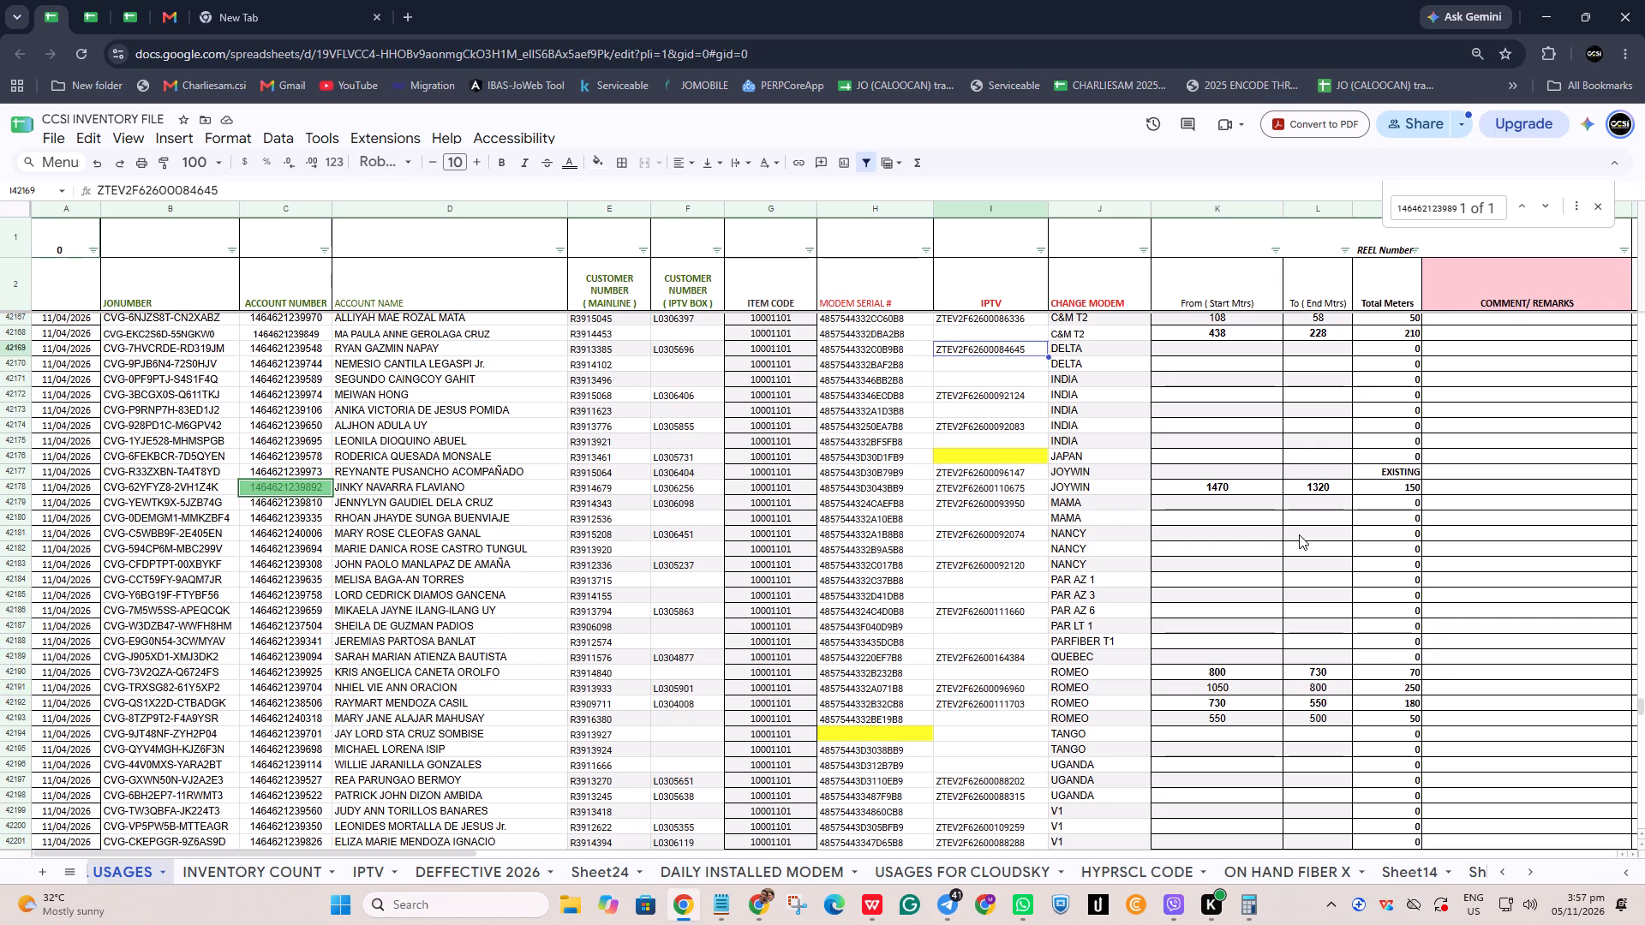
key("Left")
key("Left")
key("Left")
key("Left")
key("Left")
key("Left")
key("Left")
key("Left")
key("Right")
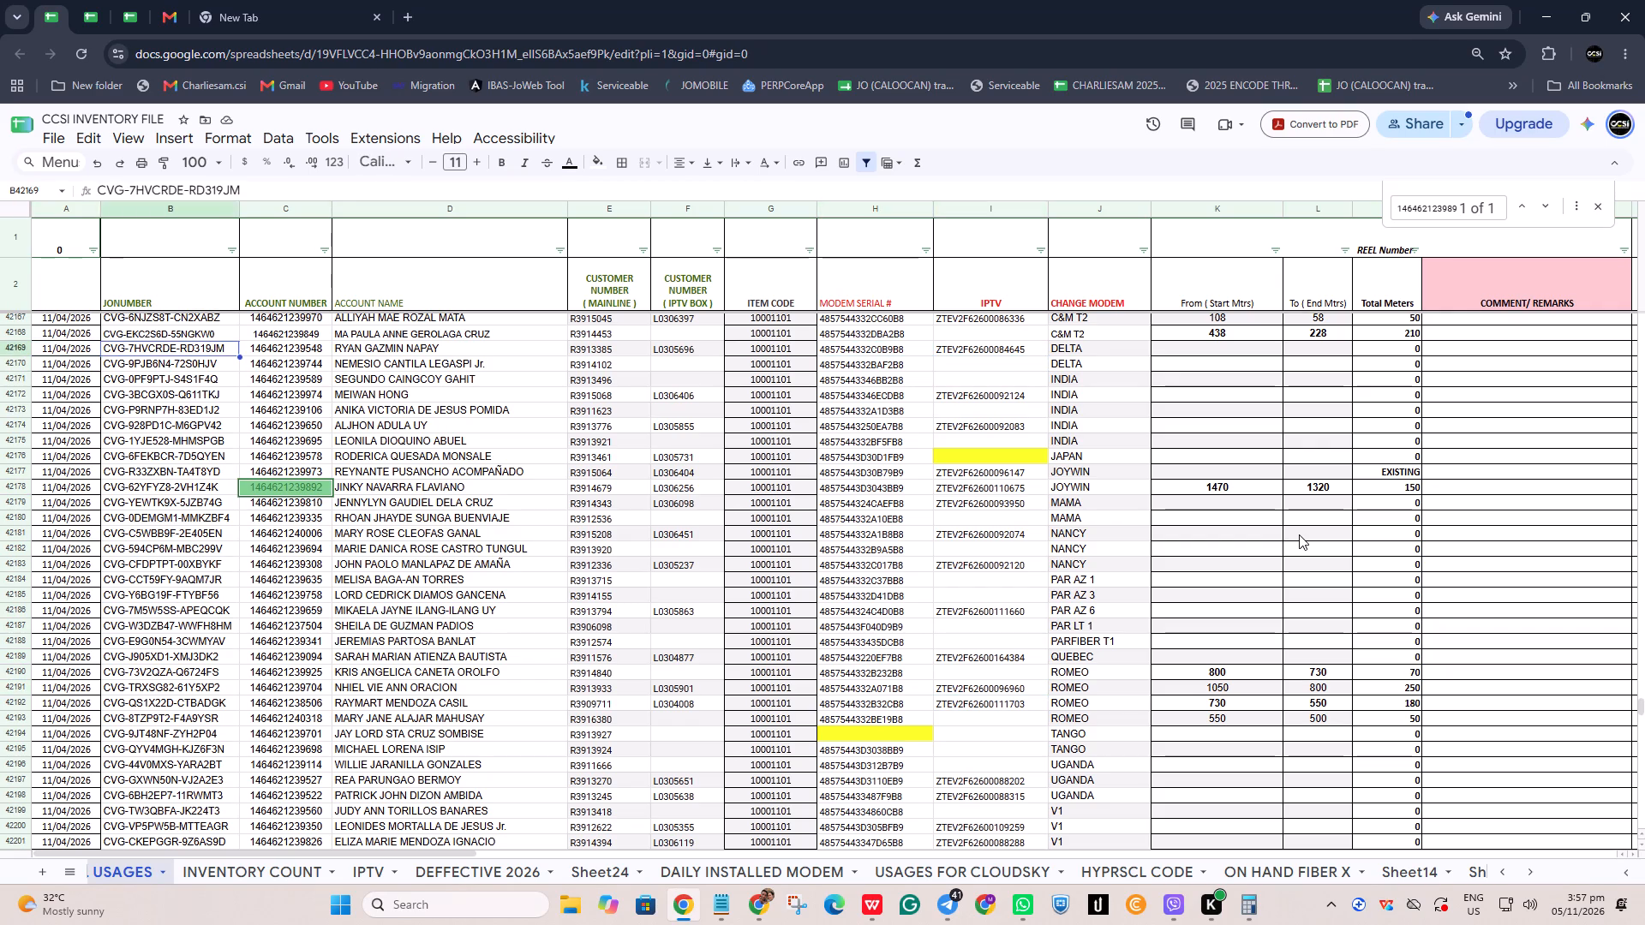
key("Right")
Enter 1000 as the start meters and 900 as the end meters for the DELTA record in row 42170.
key("Down")
key("Right")
key("Right")
key("Right")
key("Right")
key("Right")
key("Right")
key("Right")
key("Right")
key("Right")
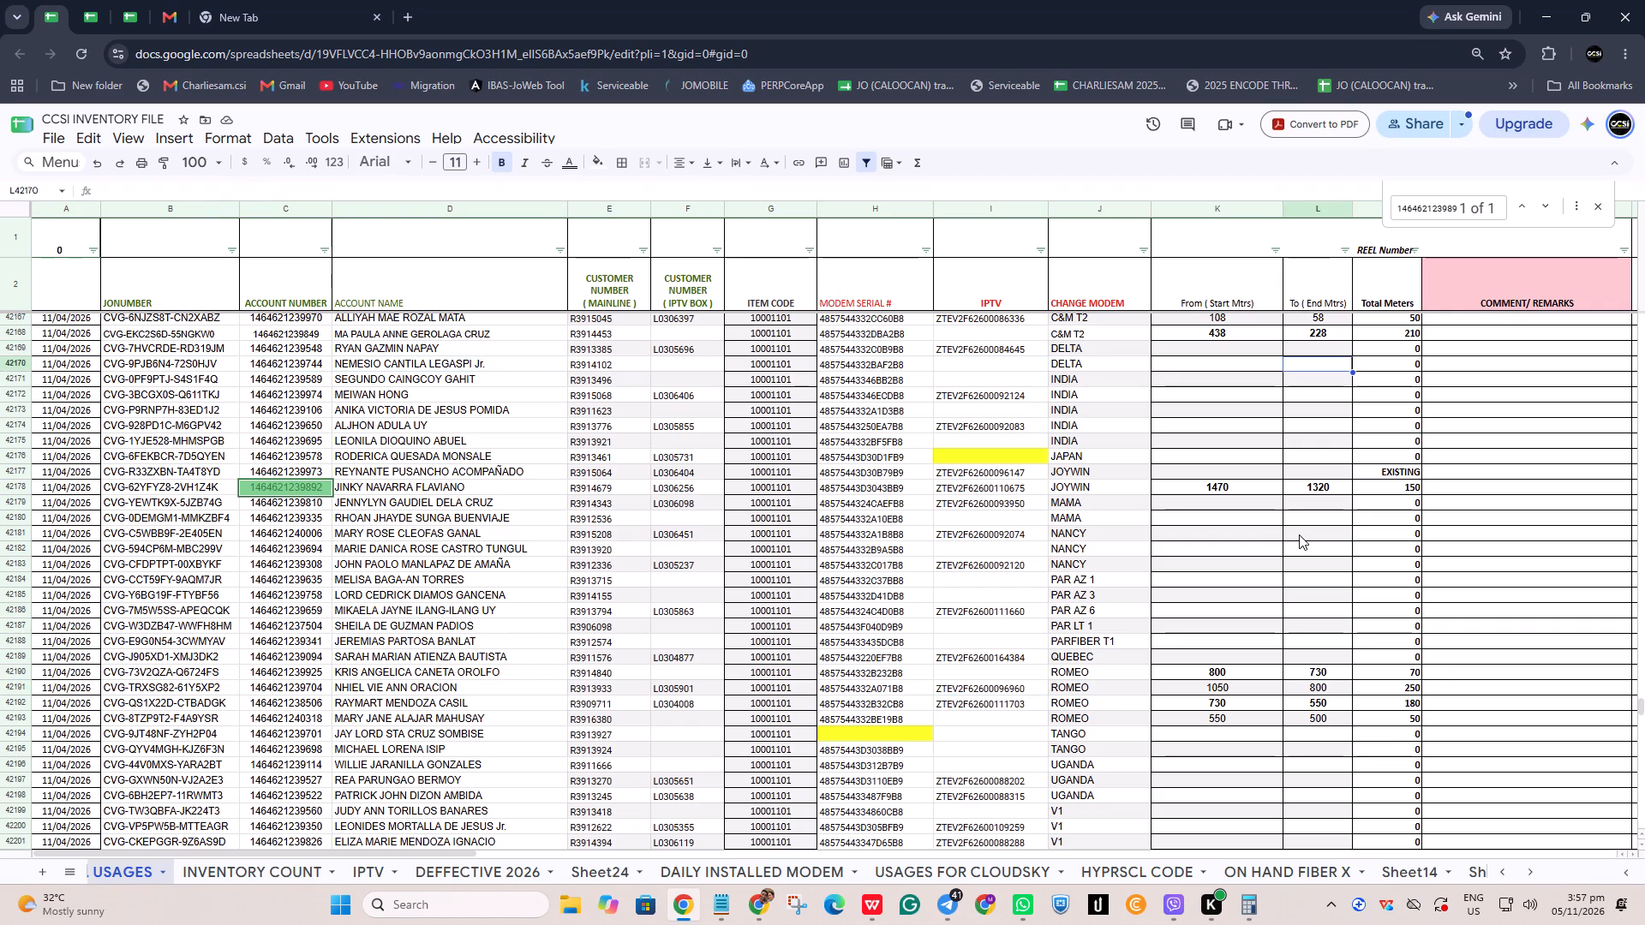
key("Left")
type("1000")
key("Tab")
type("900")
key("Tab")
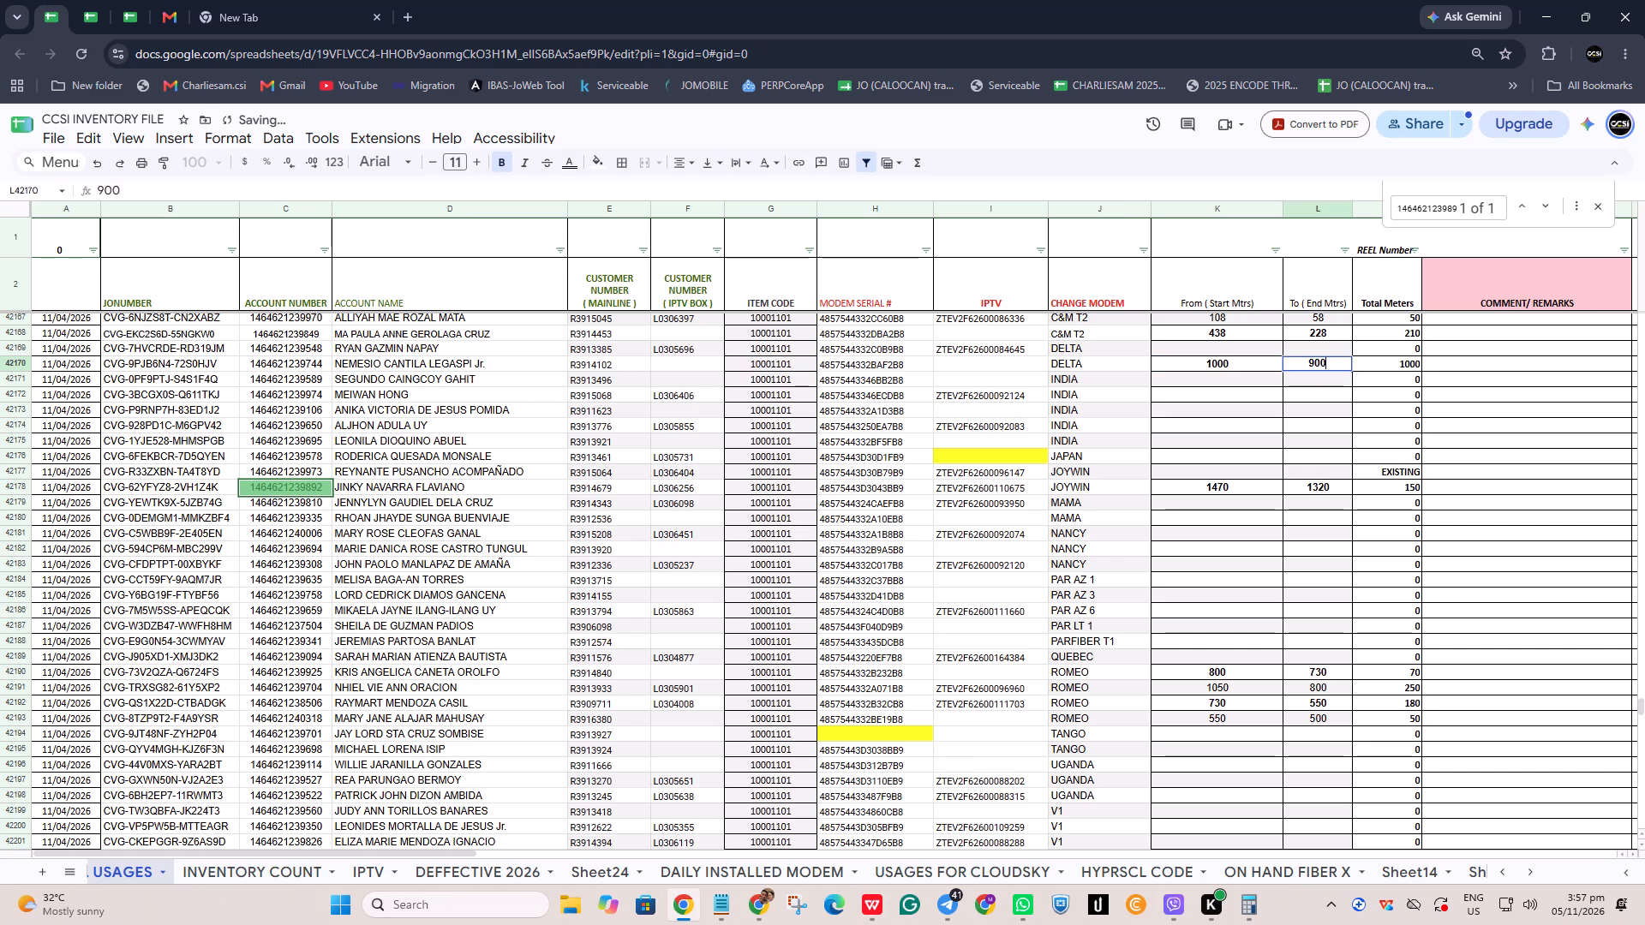
Correct the end meters of the DELTA record in row 42170 to 940.
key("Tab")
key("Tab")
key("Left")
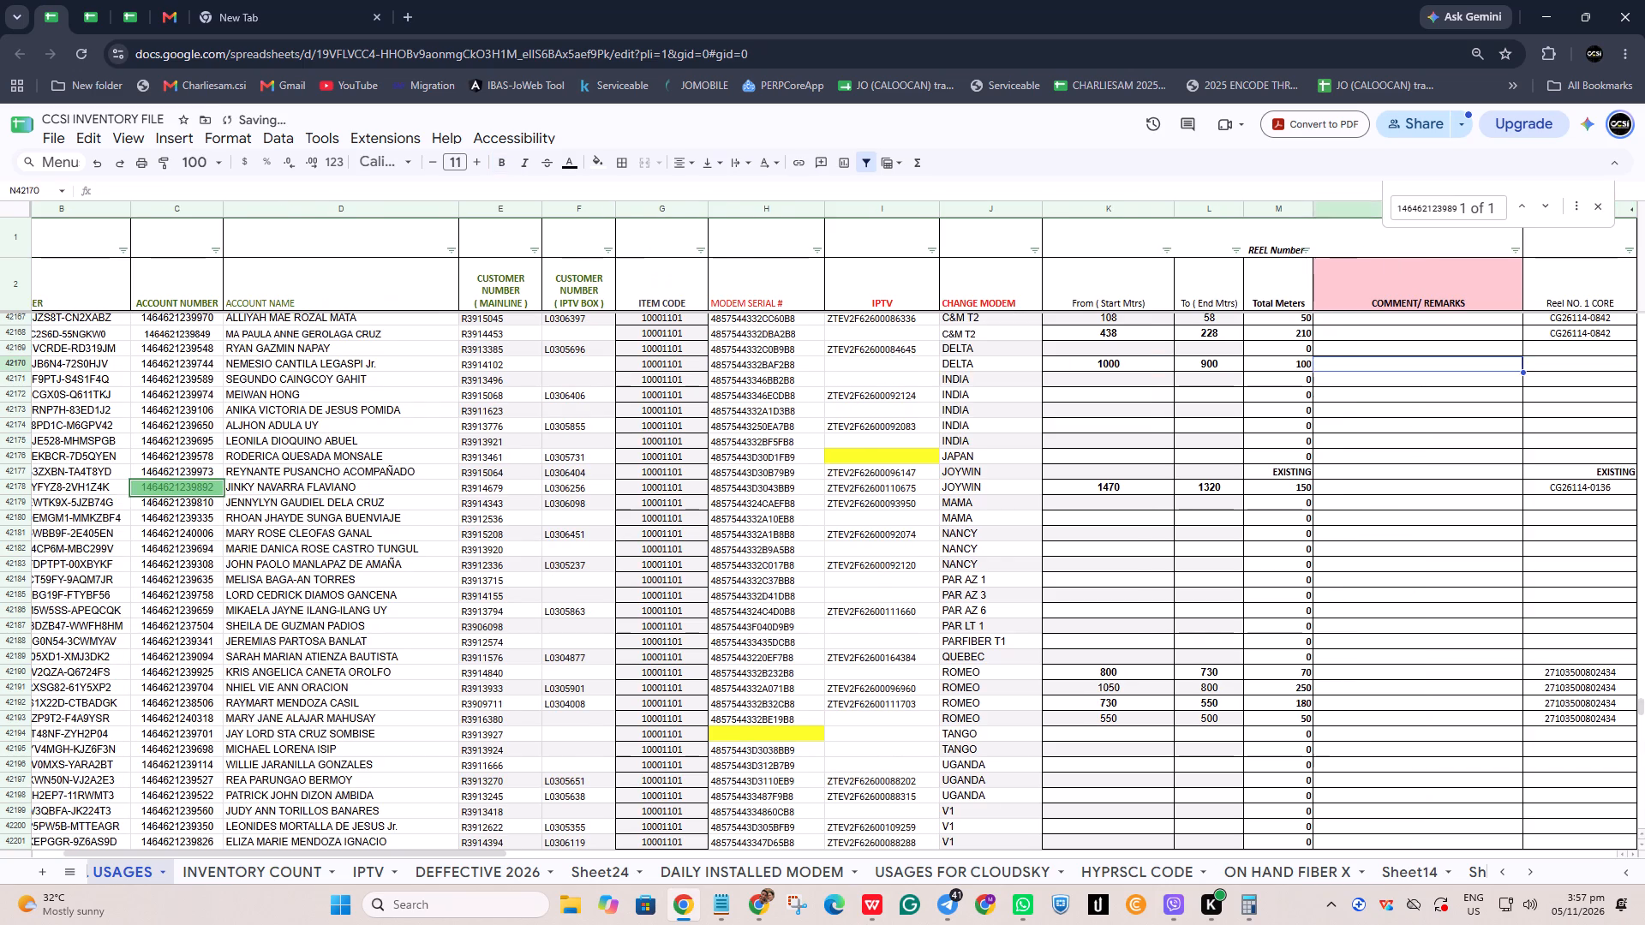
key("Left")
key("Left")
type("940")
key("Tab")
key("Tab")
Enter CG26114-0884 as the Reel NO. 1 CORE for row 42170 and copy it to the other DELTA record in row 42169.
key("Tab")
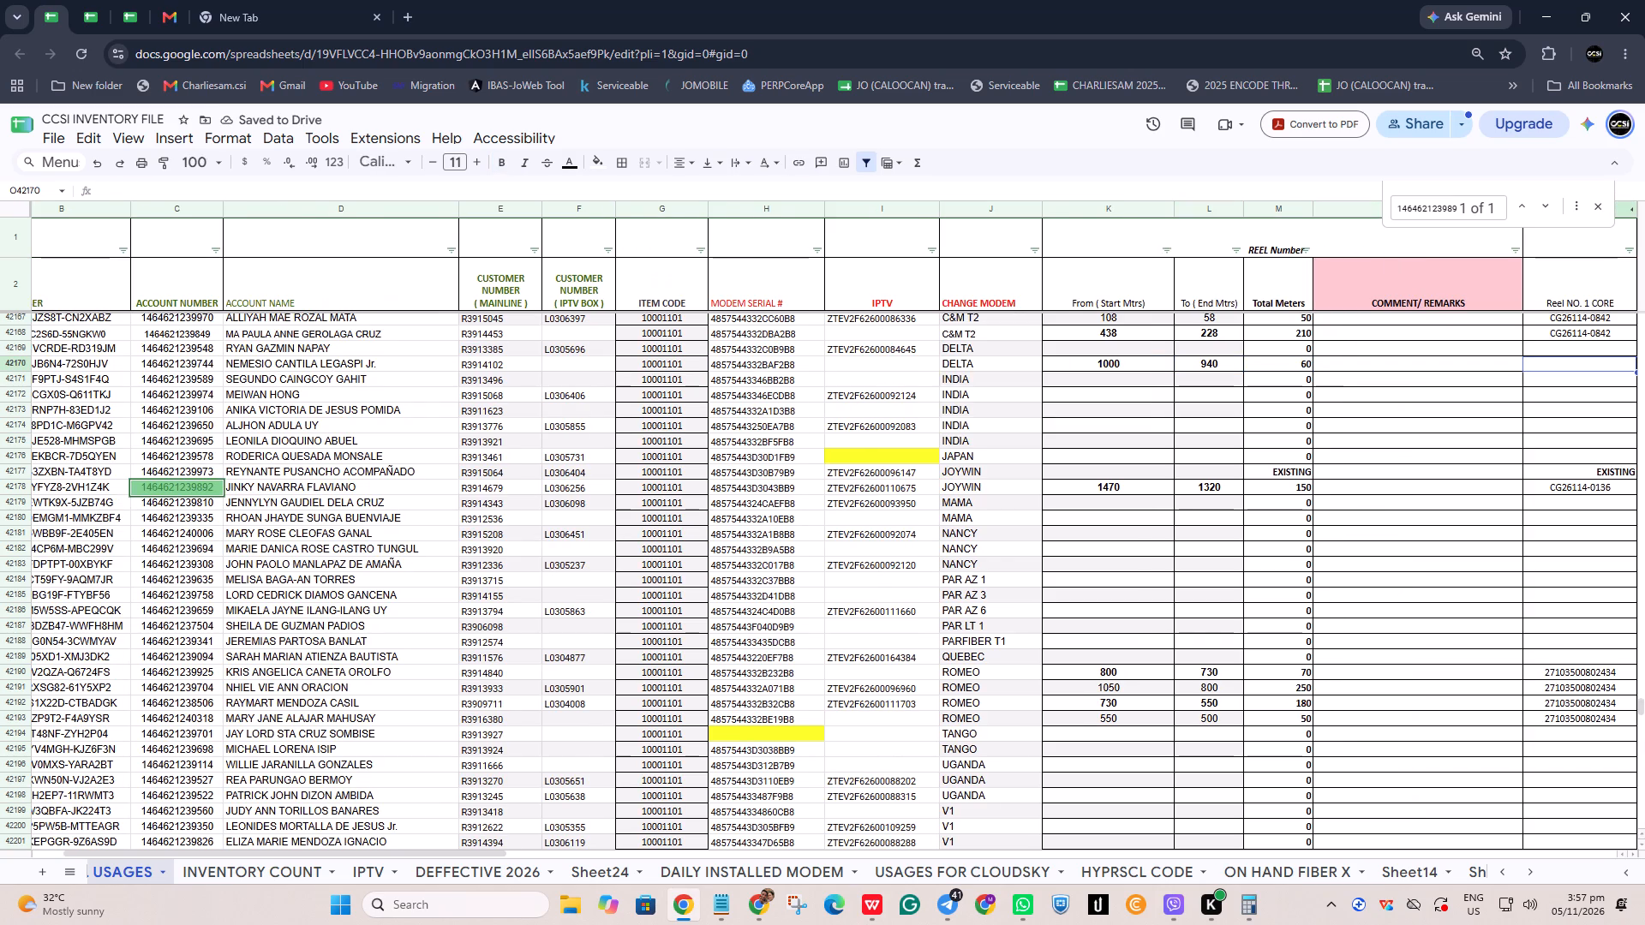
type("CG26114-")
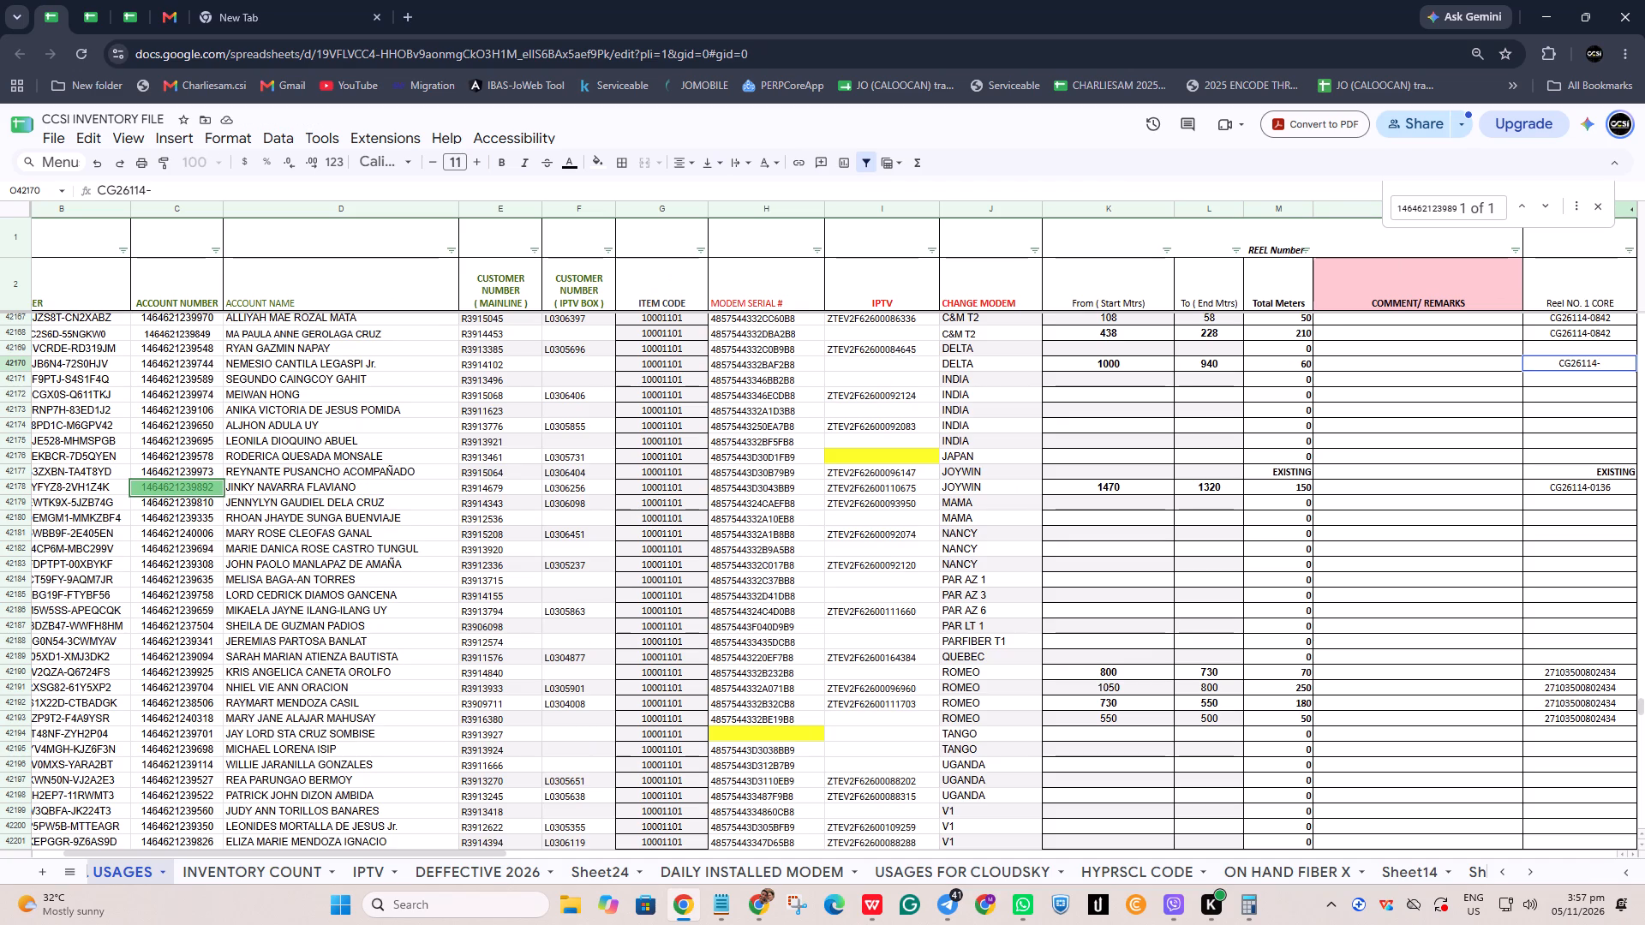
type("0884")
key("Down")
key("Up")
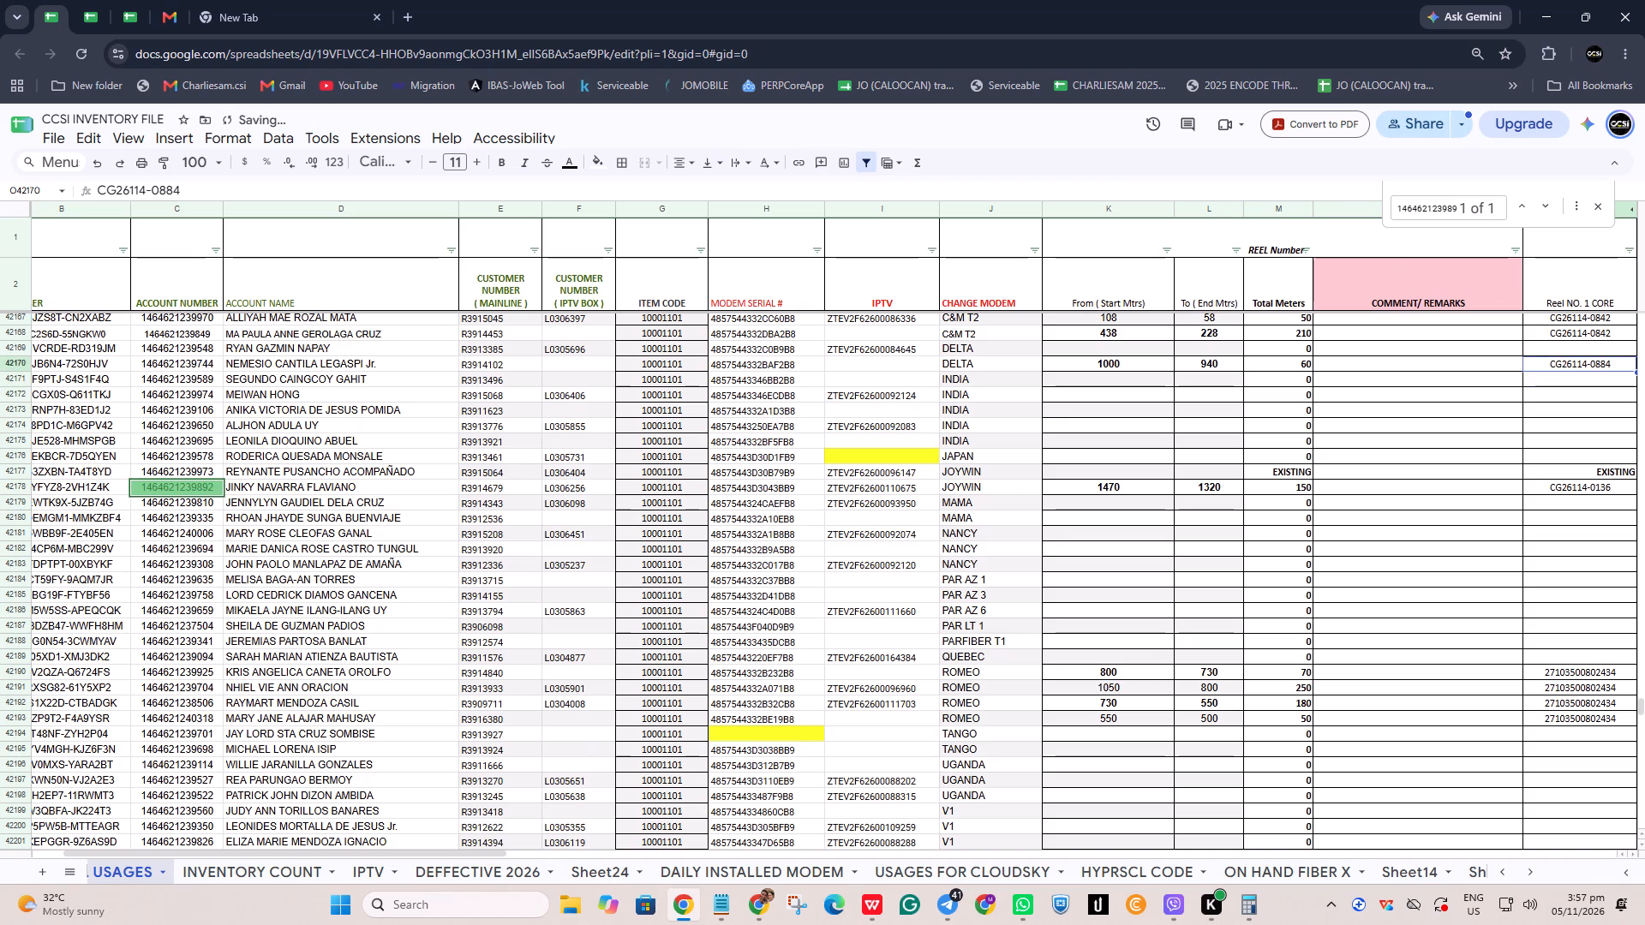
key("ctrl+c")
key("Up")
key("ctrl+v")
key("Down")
Enter 60 as the 1 CORE quantity for the DELTA record in row 42170.
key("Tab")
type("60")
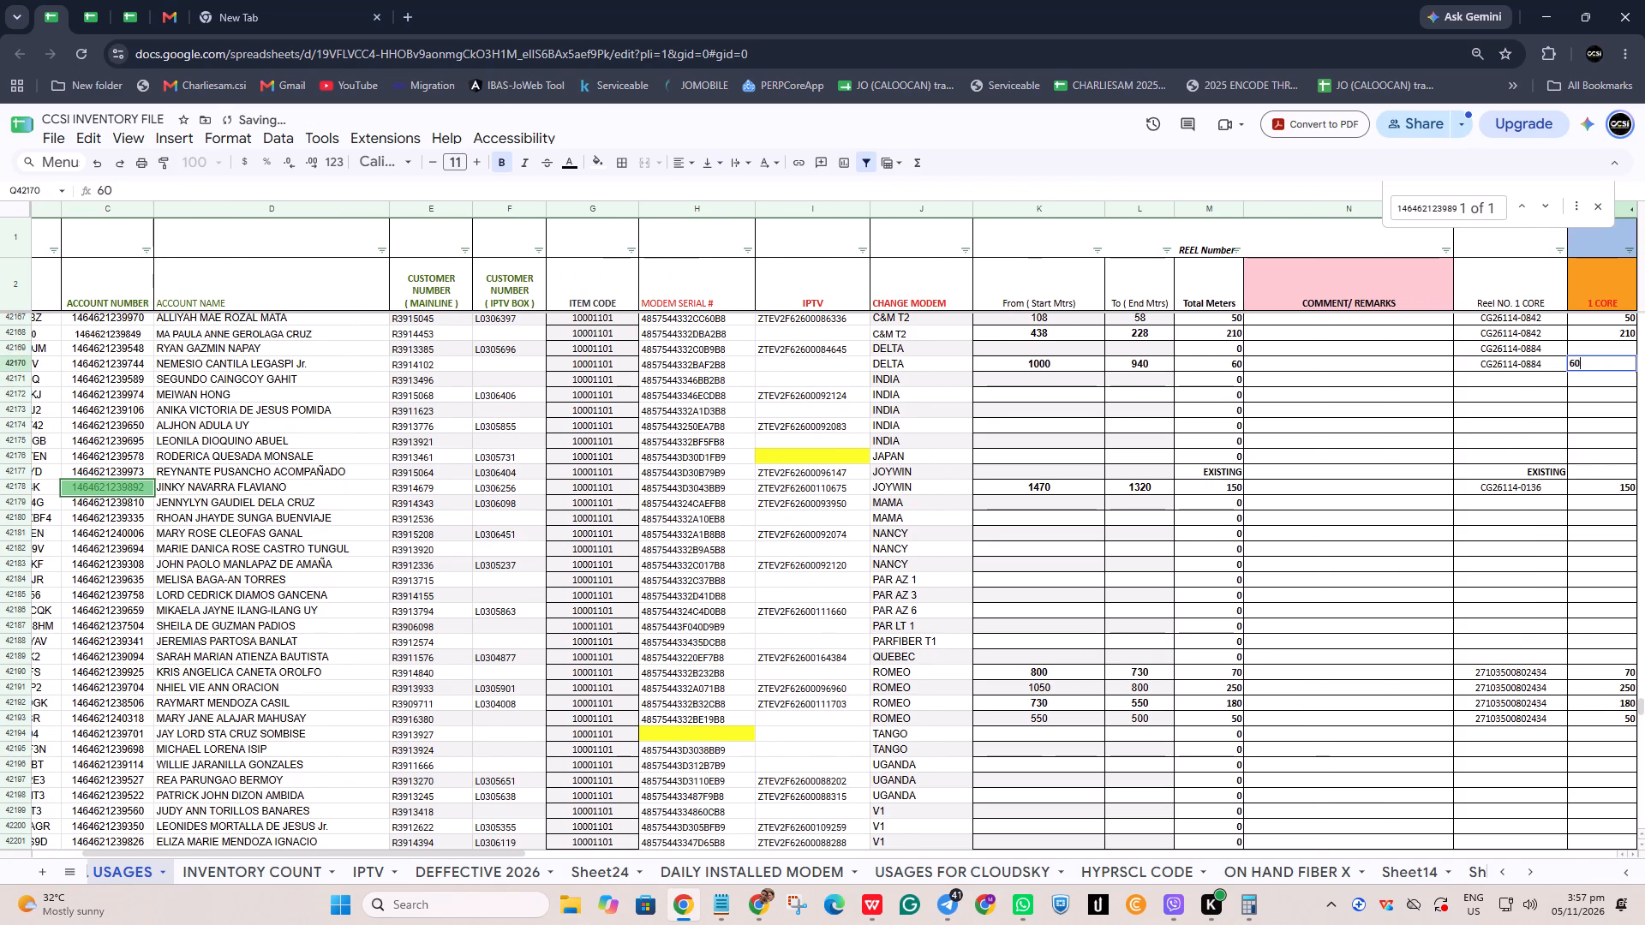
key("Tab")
Enter 4 as the S-clamp quantity for both DELTA records, rows 42170 and 42169.
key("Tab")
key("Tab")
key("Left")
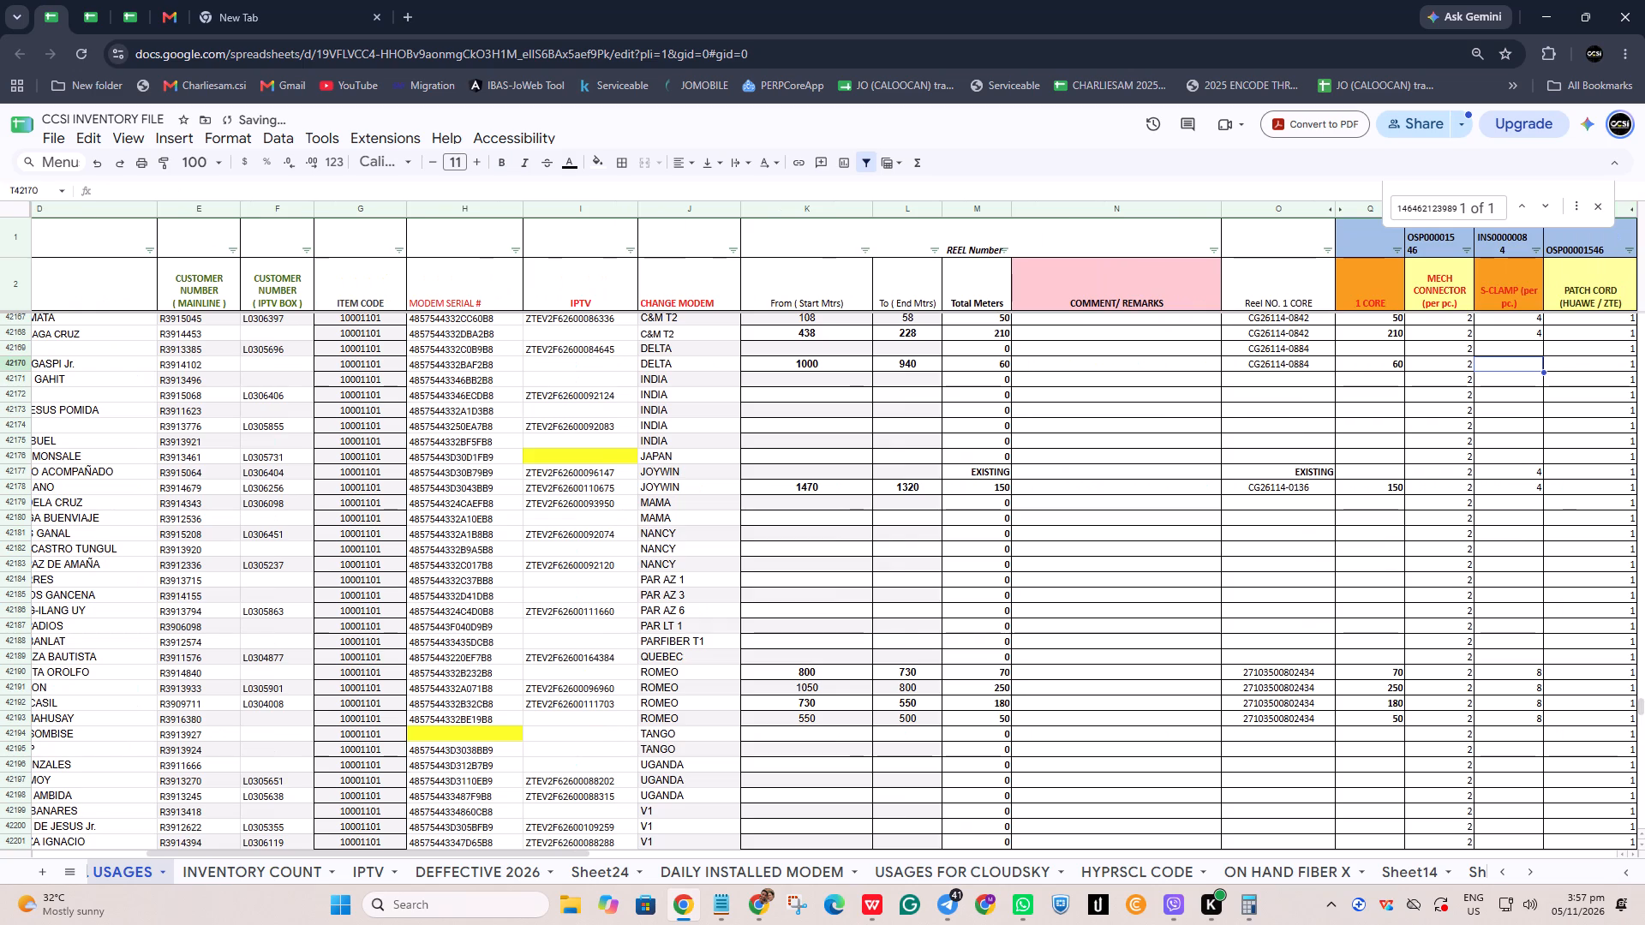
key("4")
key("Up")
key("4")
Enter 1 house bracket hook and 1 mid span hook for each of the DELTA records in rows 42169 and 42170.
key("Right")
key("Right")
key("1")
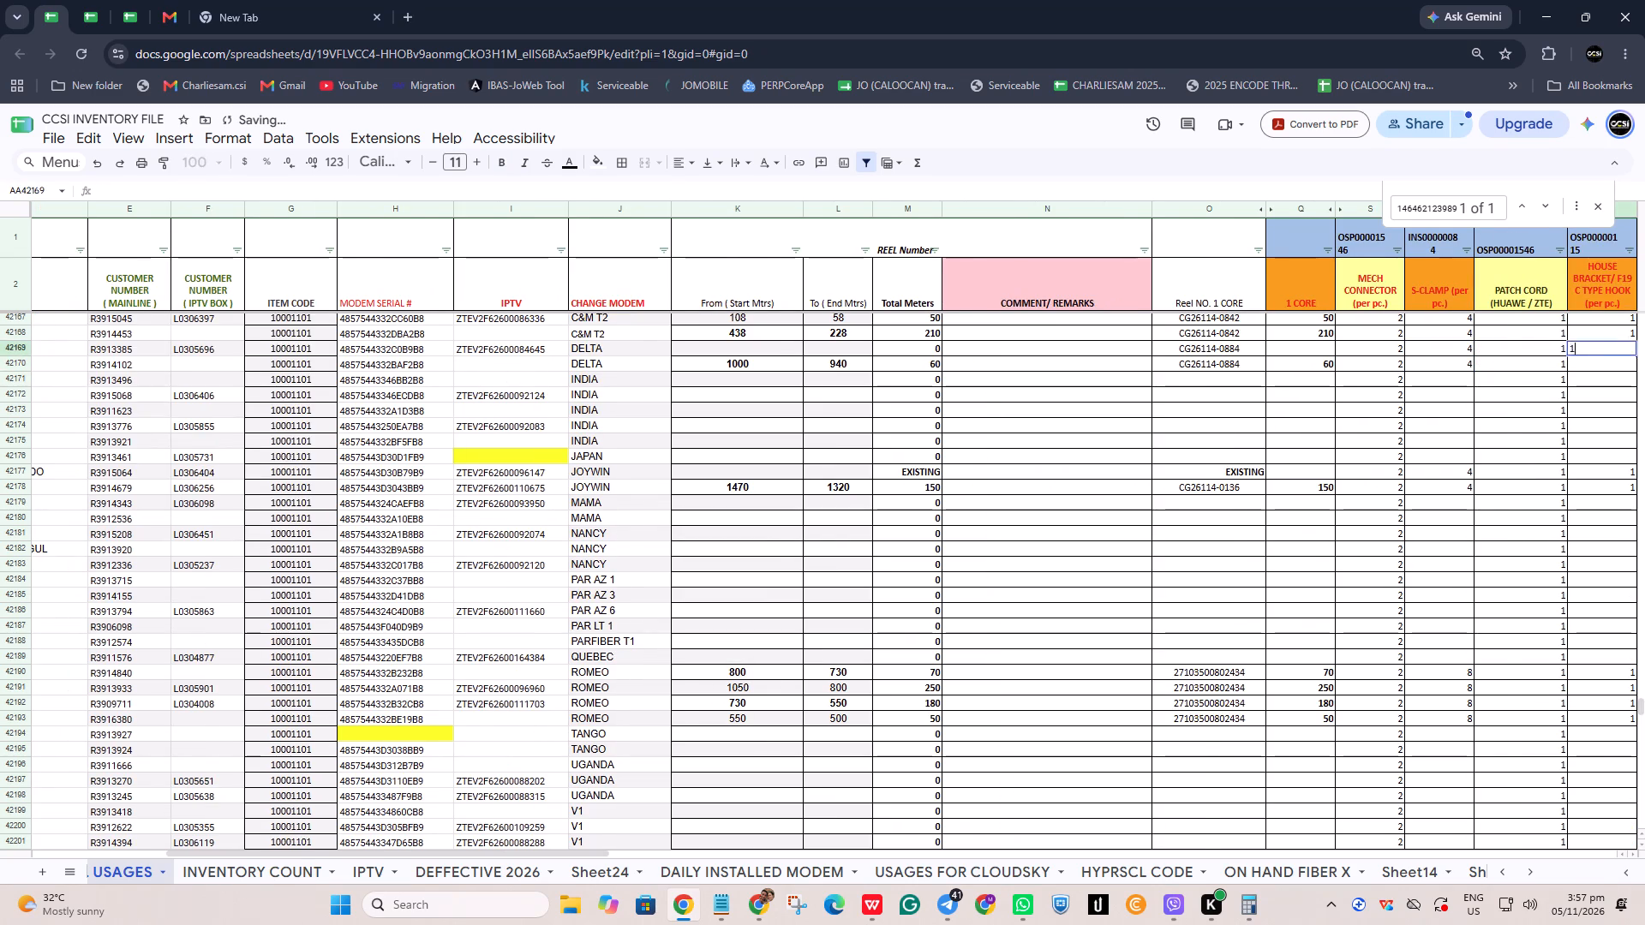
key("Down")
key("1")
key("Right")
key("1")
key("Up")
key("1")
Enter 20 cable clips and 20 cable ties for each of the DELTA records in rows 42169 and 42170.
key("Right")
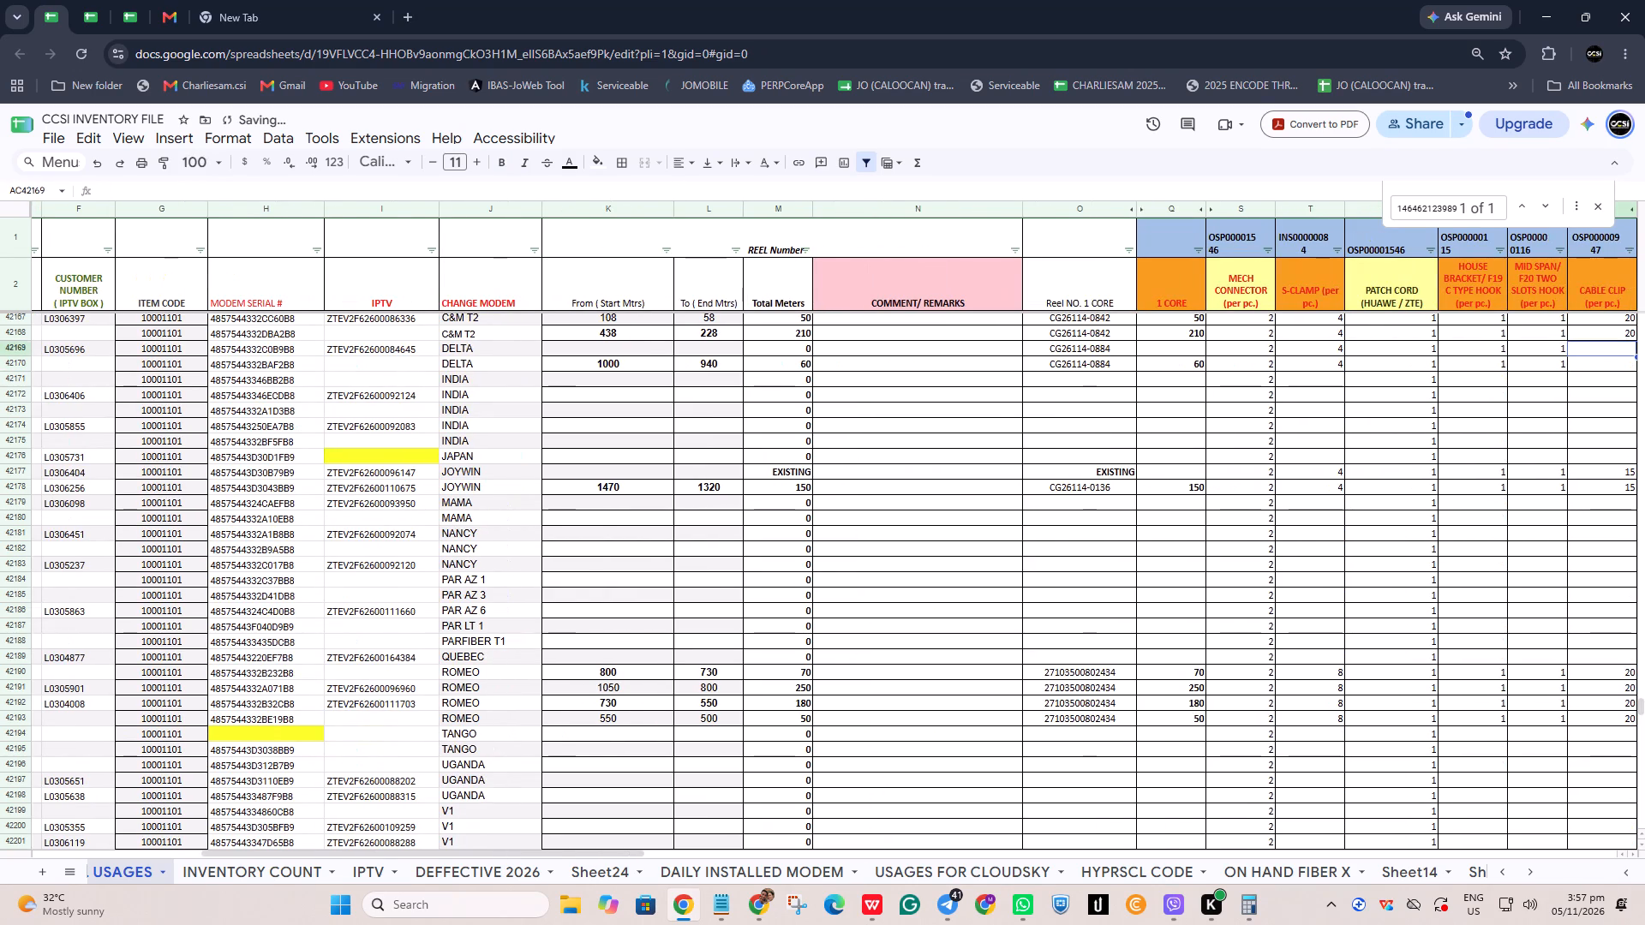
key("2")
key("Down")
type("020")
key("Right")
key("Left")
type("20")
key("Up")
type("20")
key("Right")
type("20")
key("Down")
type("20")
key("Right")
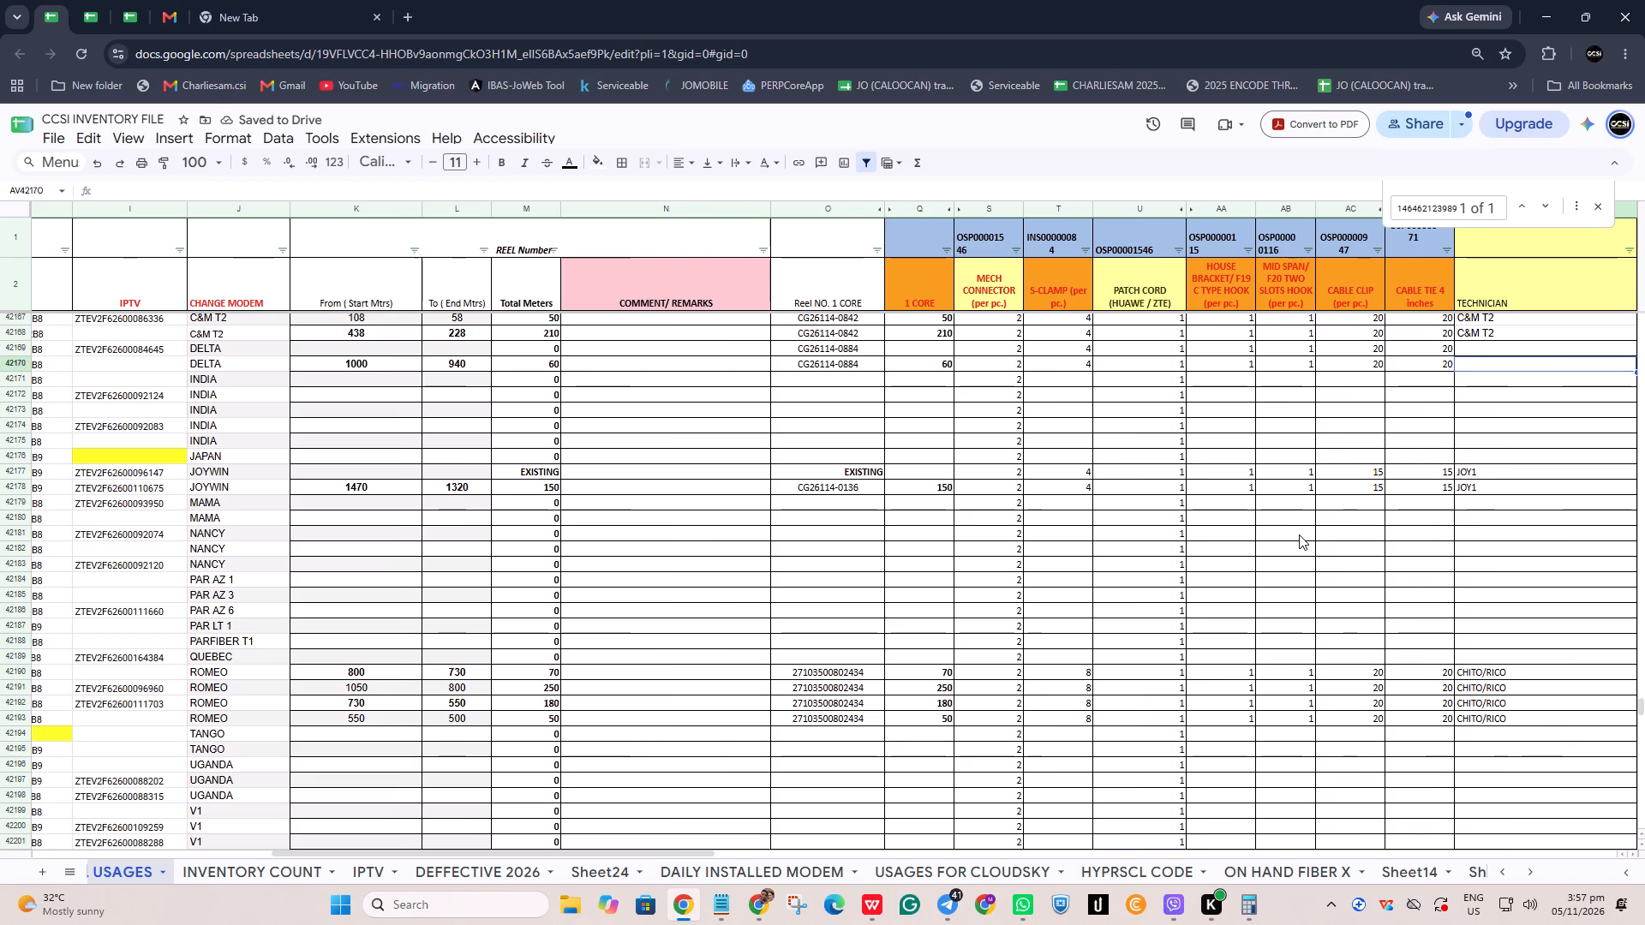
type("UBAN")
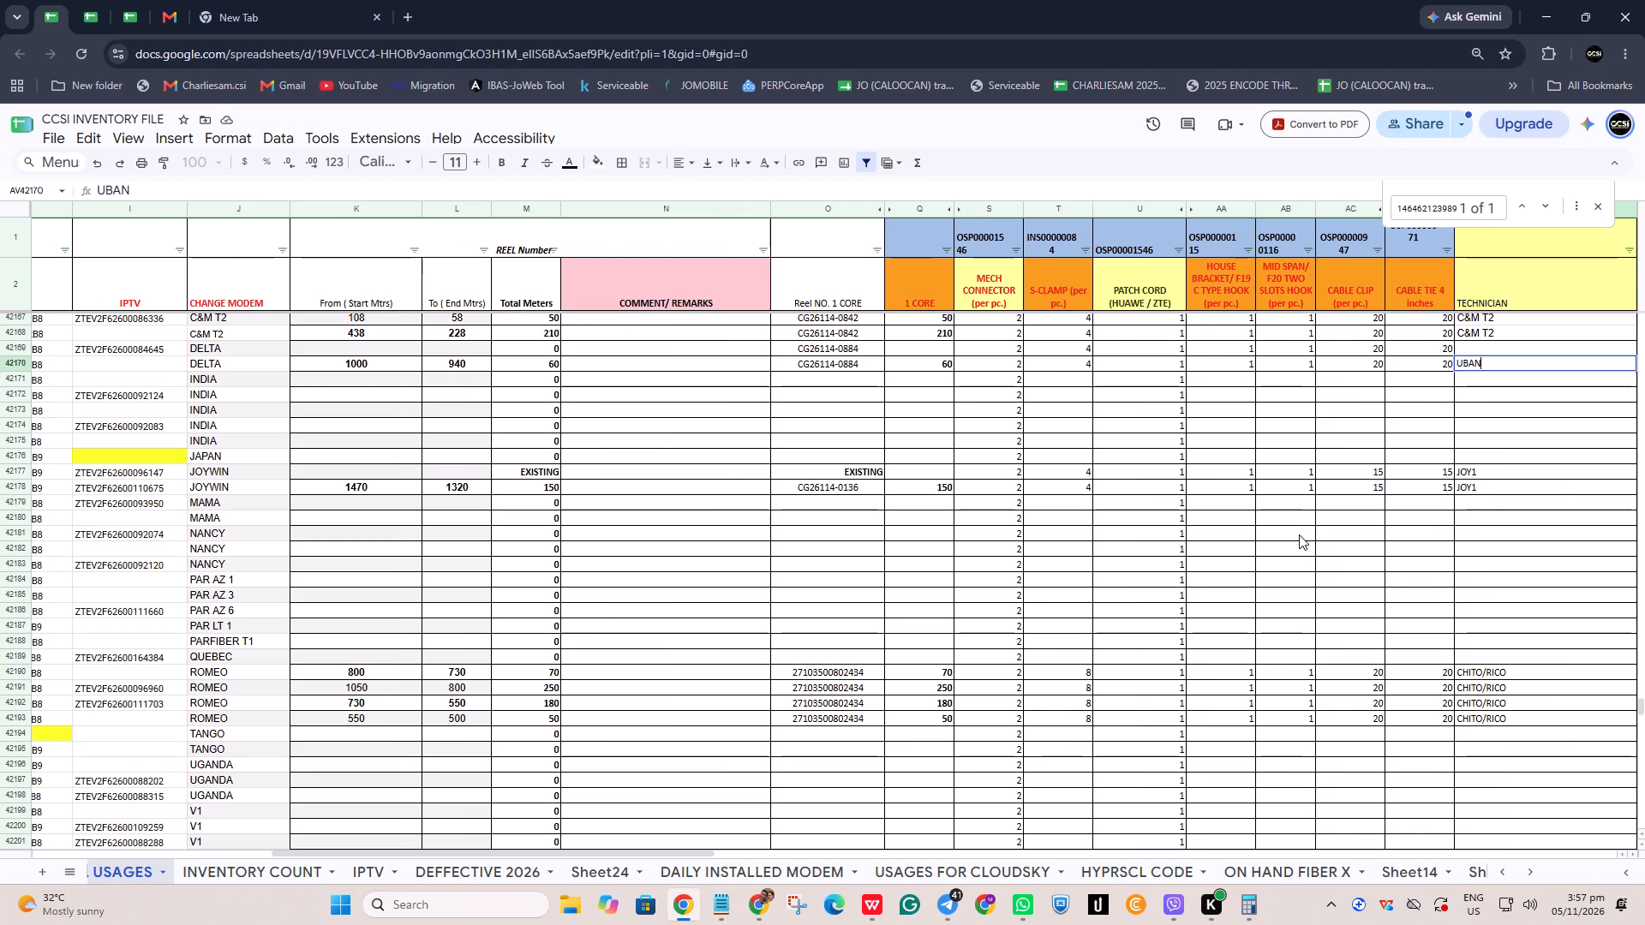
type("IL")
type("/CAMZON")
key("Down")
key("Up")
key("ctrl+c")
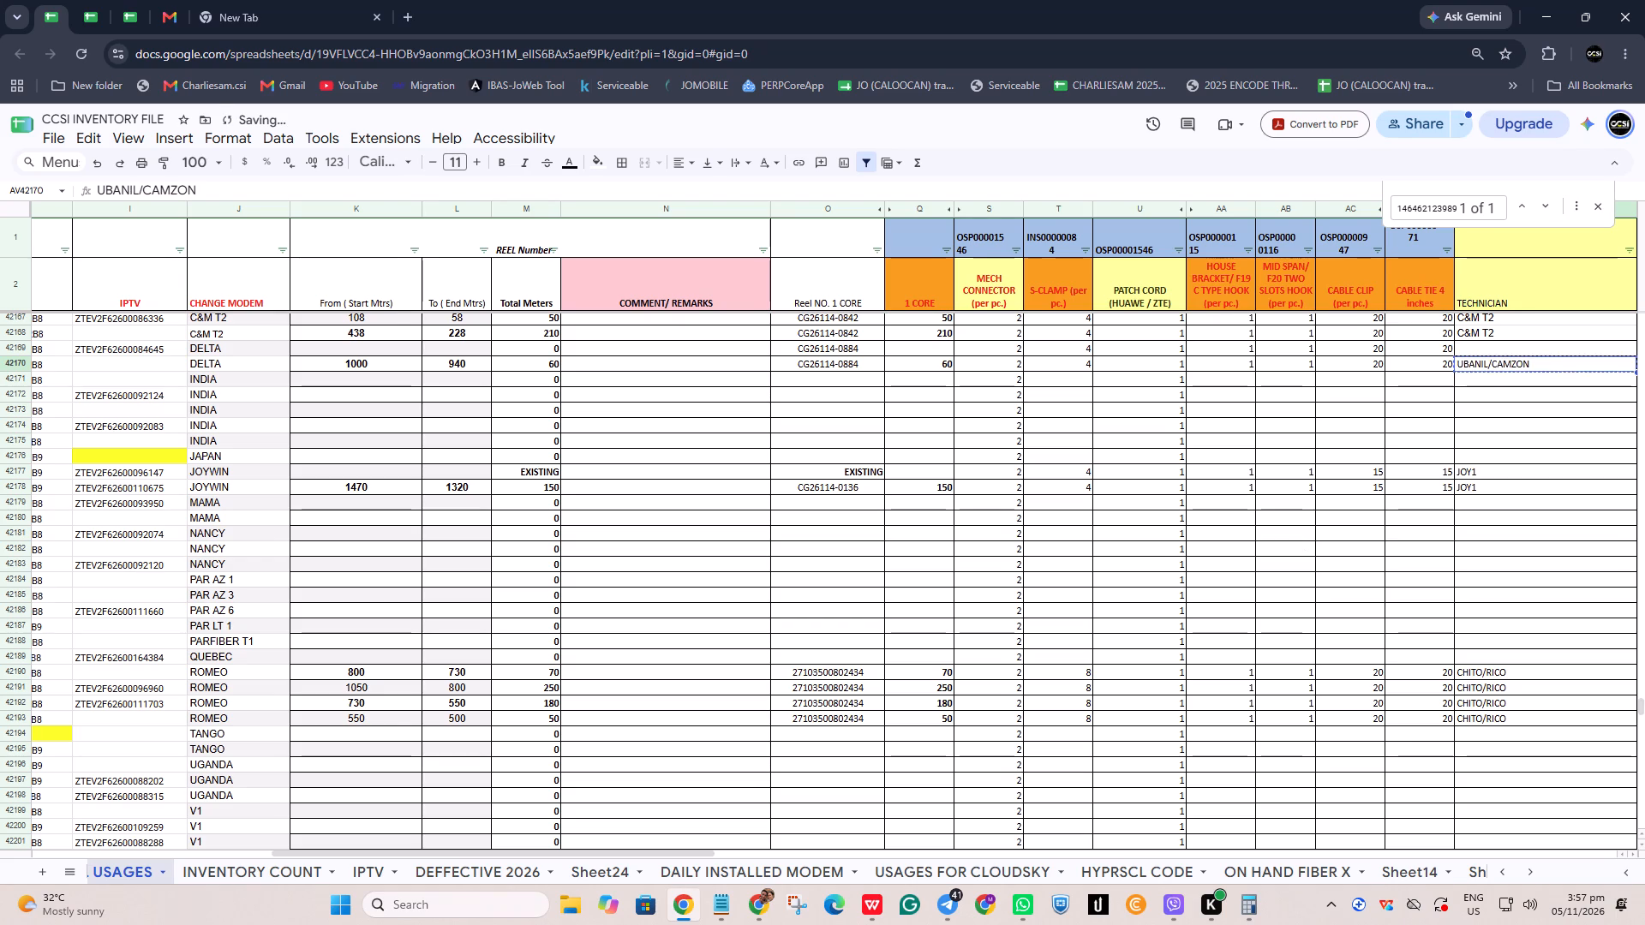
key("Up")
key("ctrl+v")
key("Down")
Enter 81418 as the AR number and 1500 as the amount paid for row 42170, and return to its technician cell.
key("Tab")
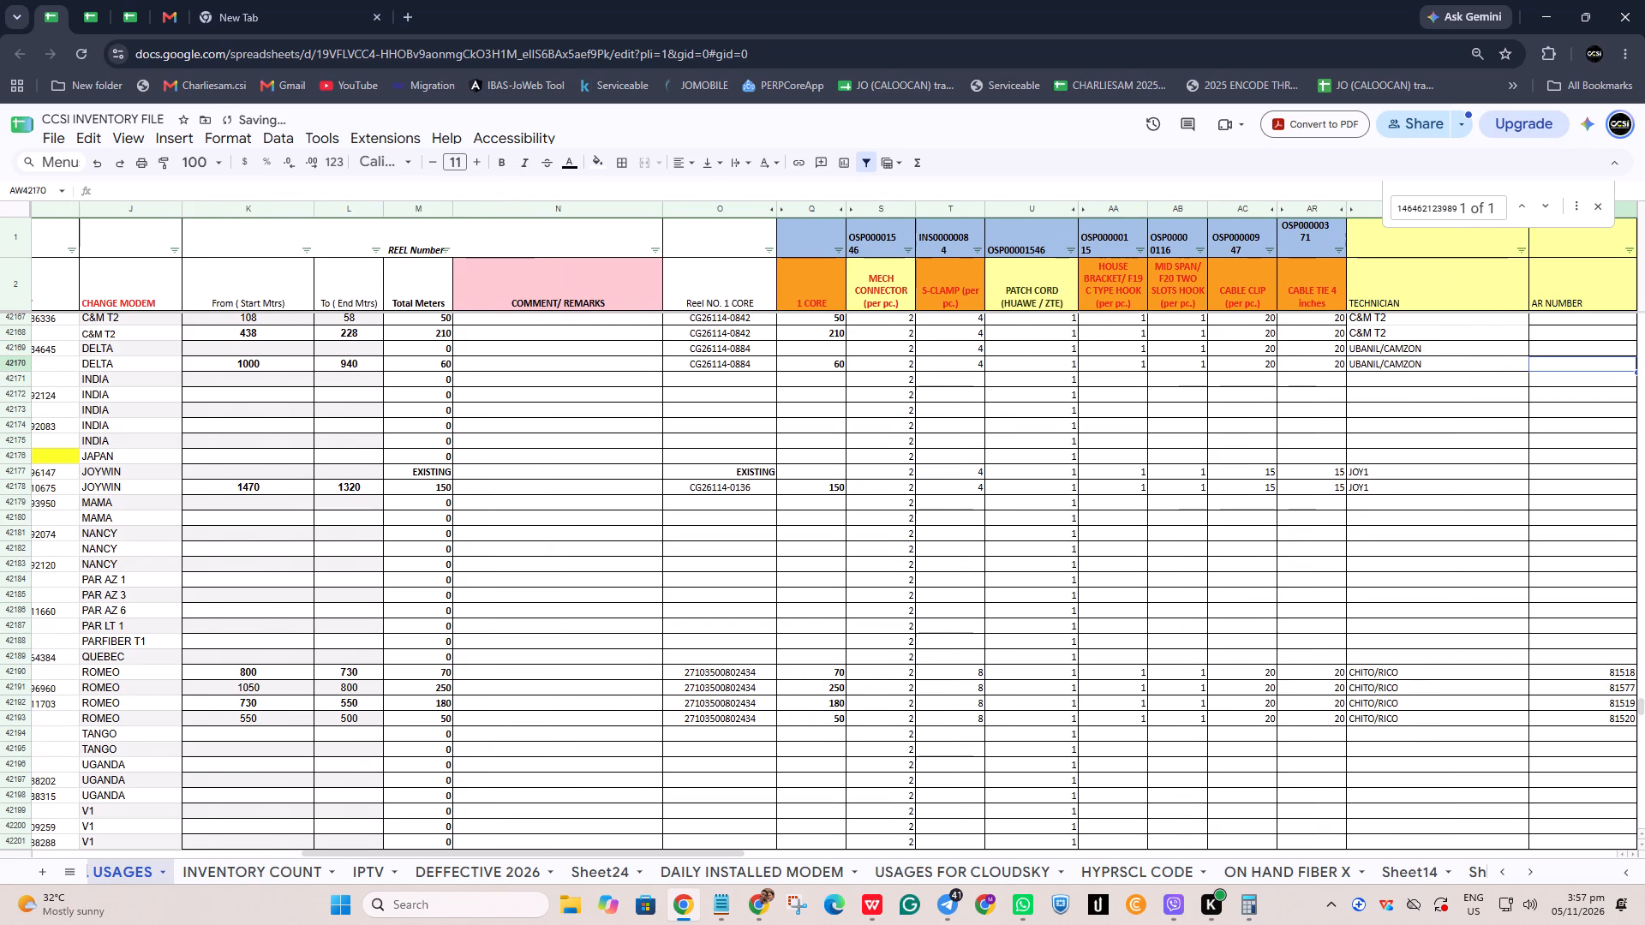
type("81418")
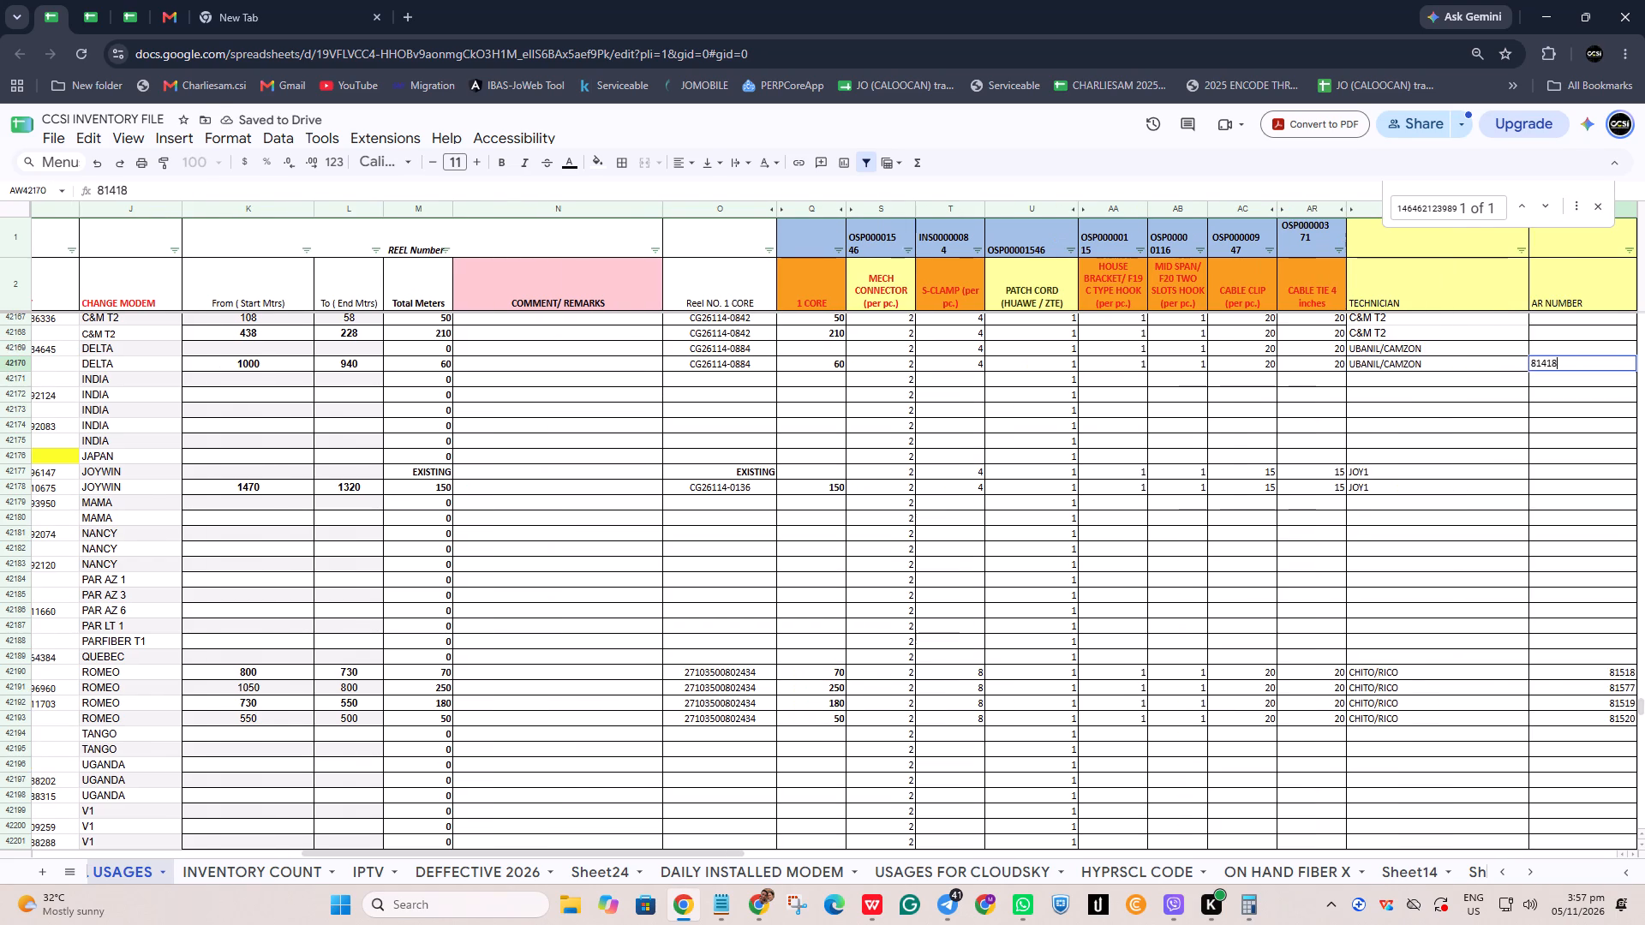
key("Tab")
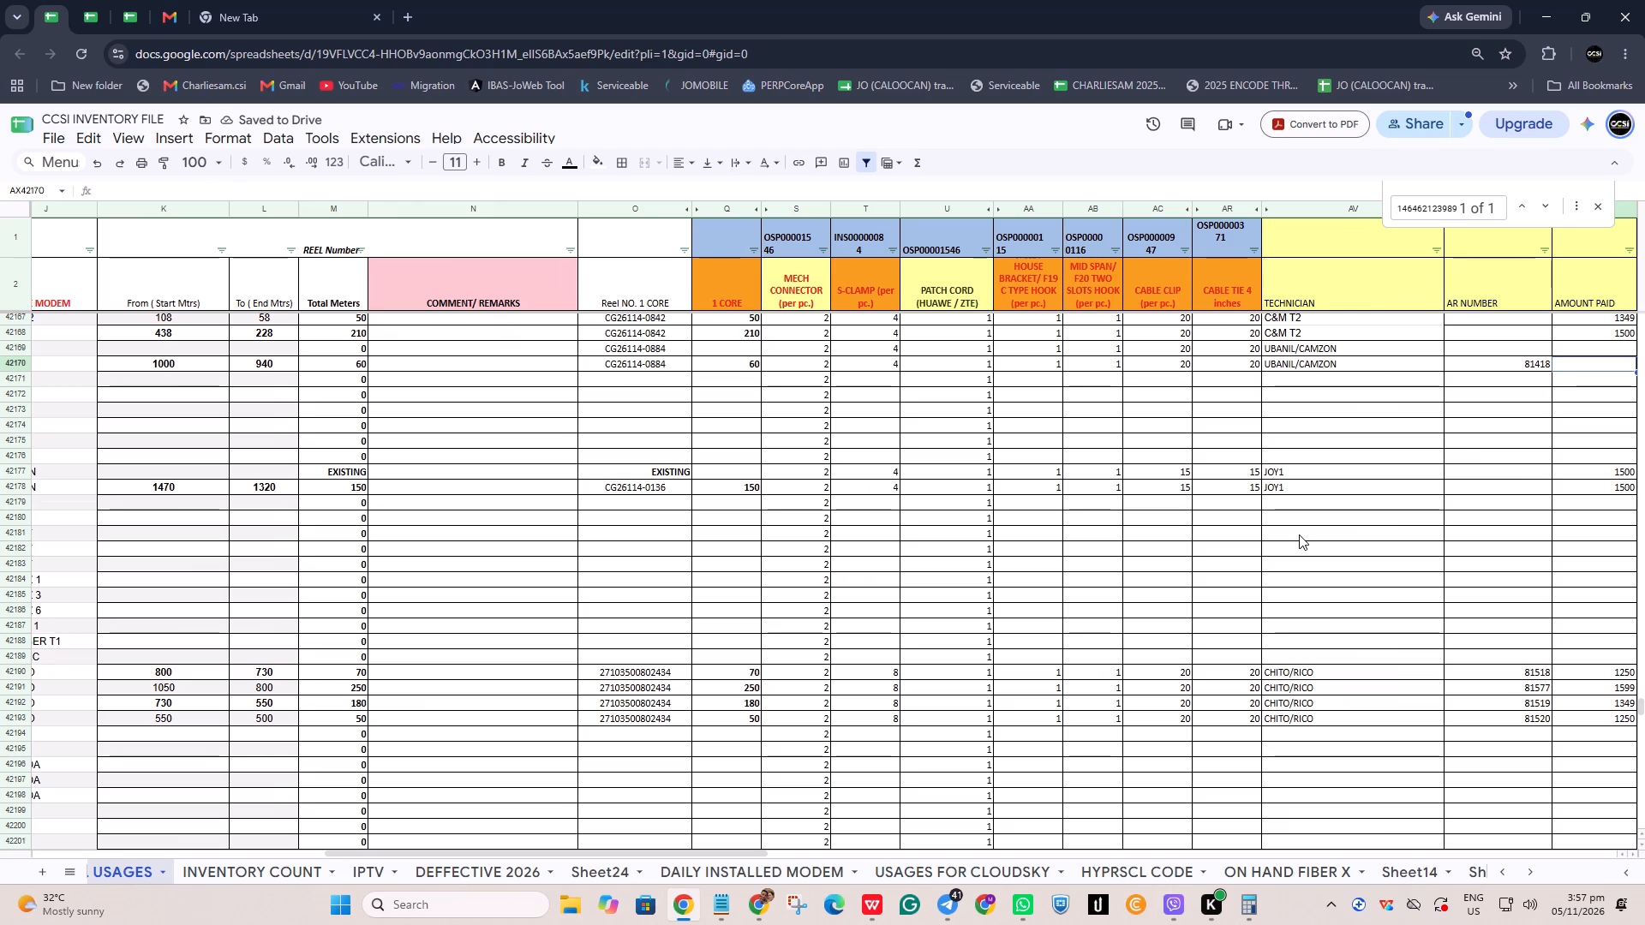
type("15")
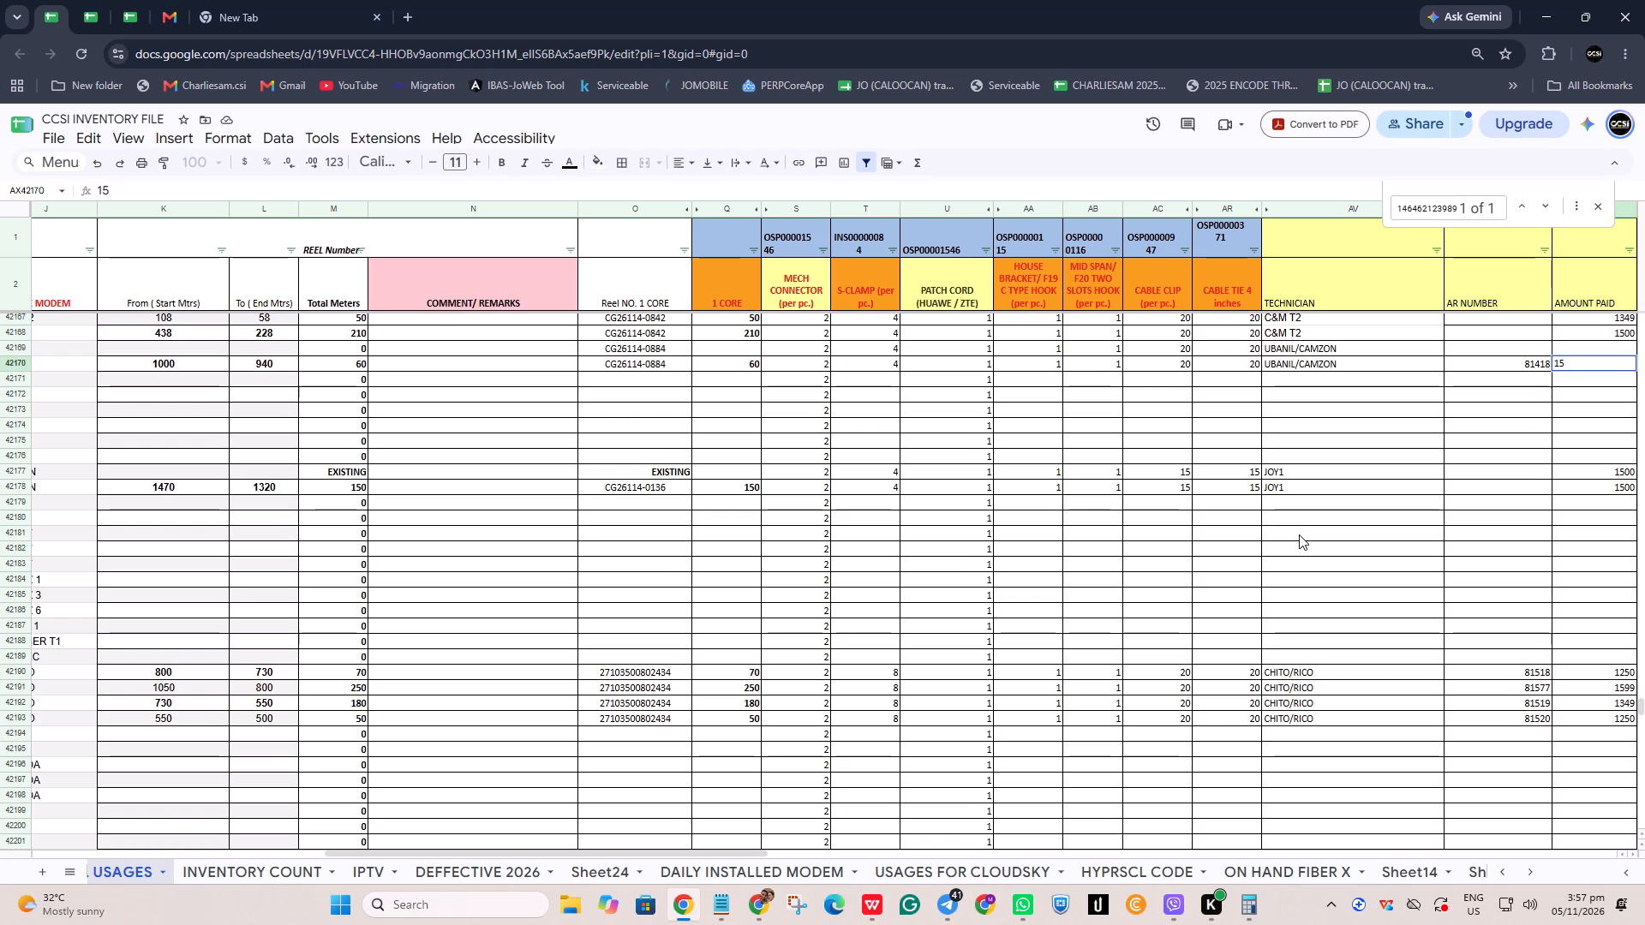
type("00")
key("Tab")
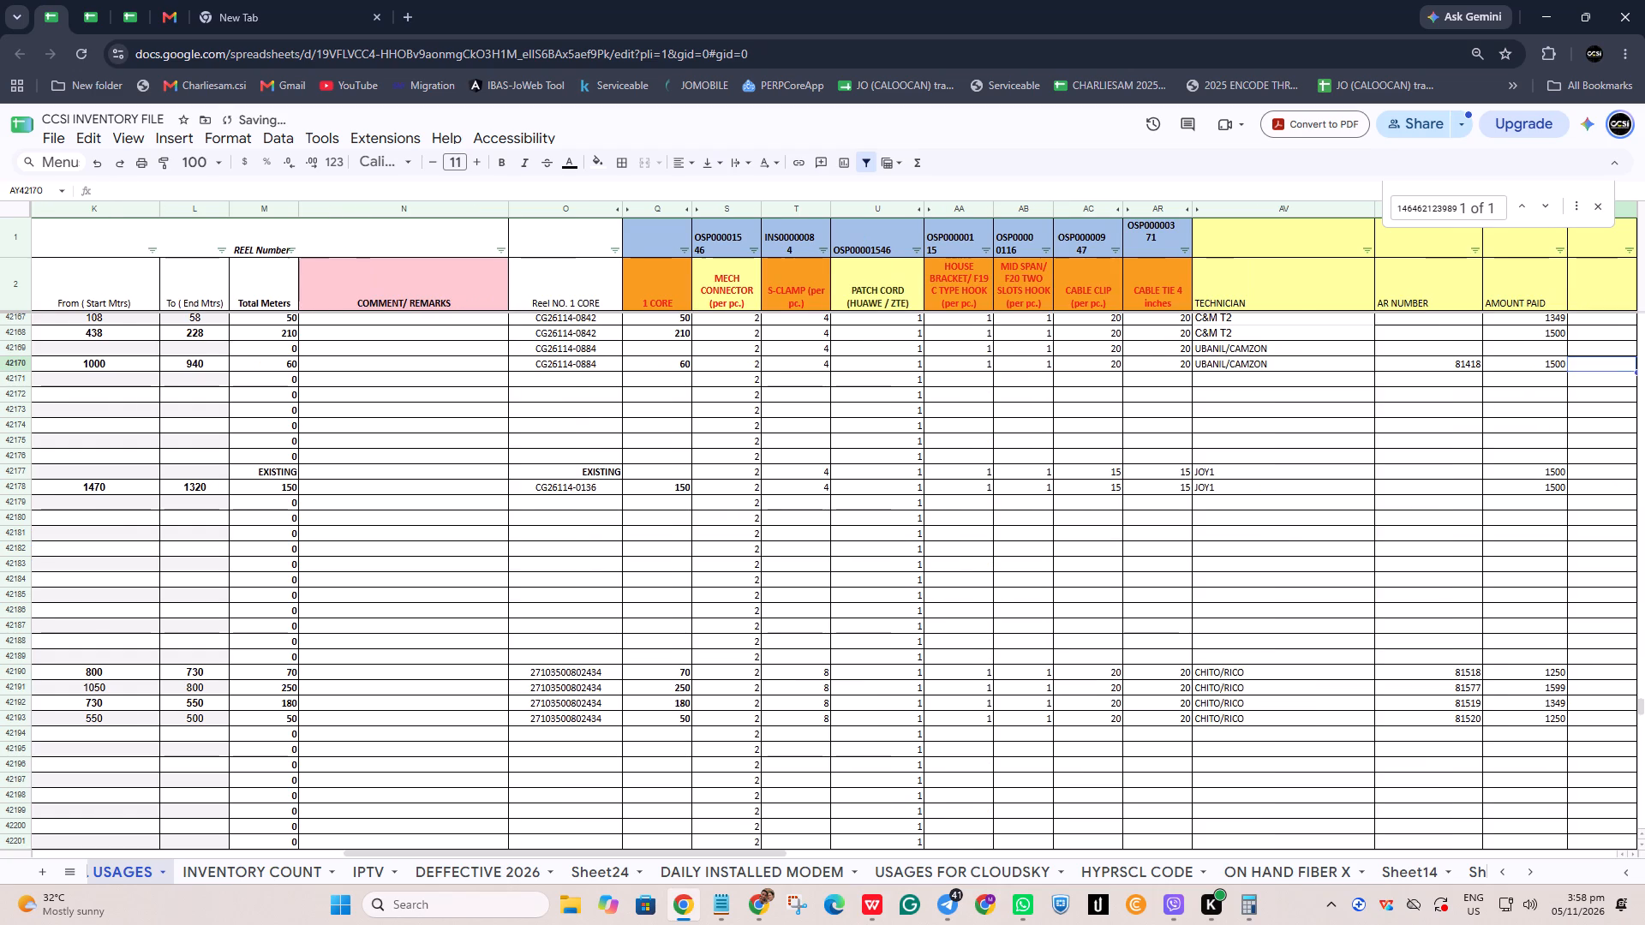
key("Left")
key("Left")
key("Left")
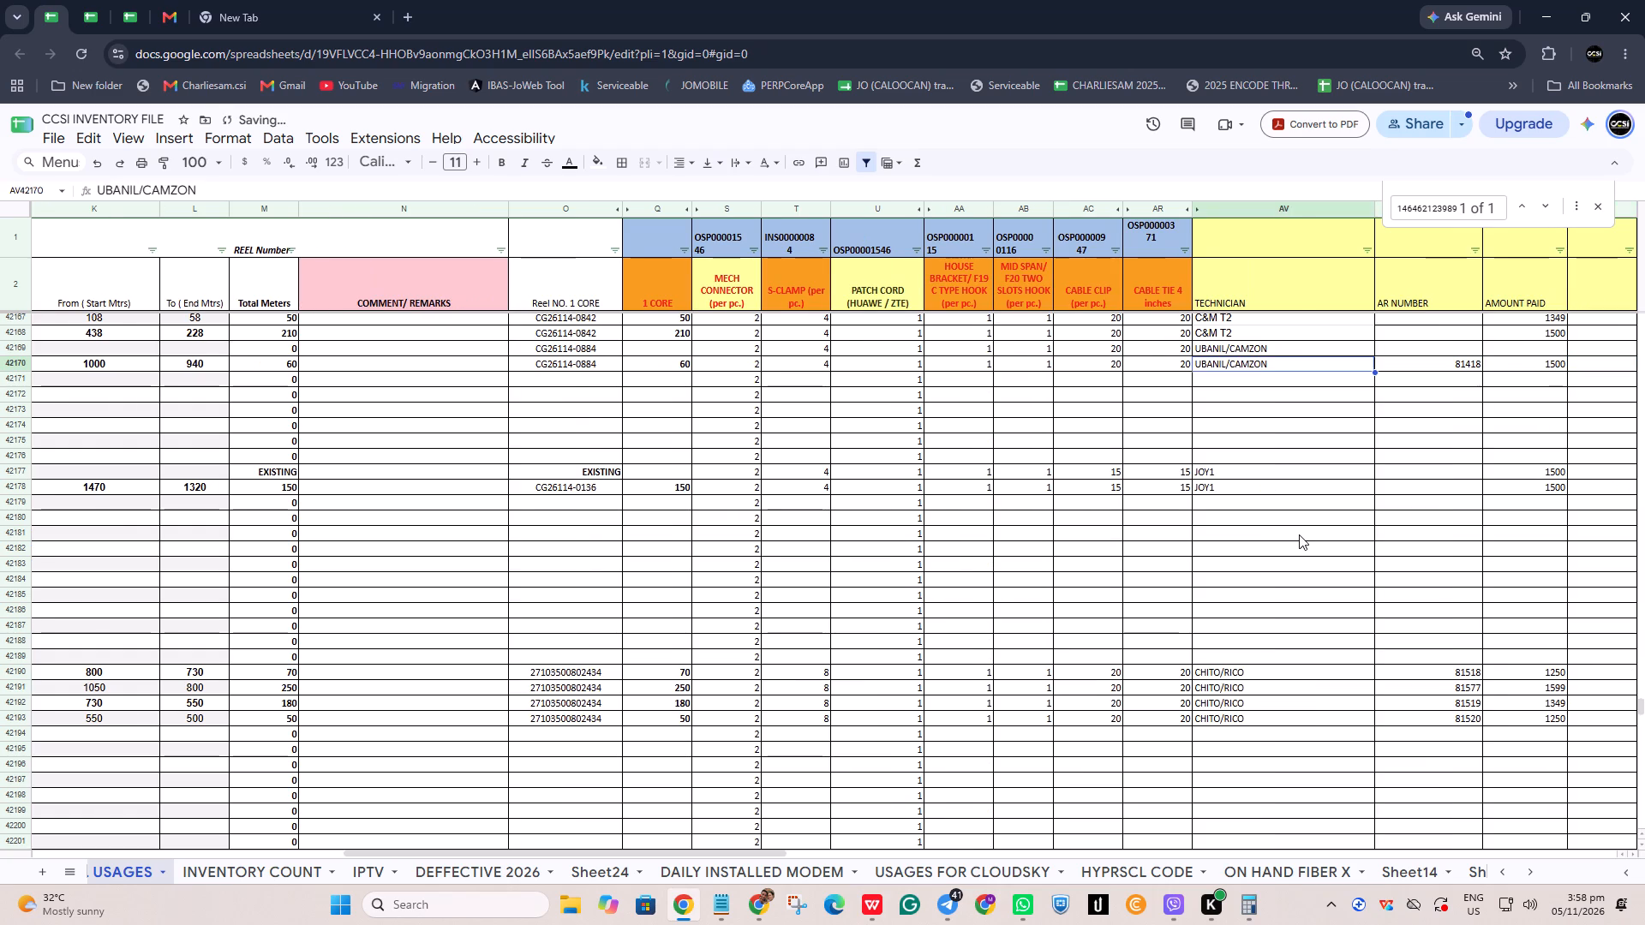
Review the customer, modem and reel meter cells of the DELTA record in row 42170.
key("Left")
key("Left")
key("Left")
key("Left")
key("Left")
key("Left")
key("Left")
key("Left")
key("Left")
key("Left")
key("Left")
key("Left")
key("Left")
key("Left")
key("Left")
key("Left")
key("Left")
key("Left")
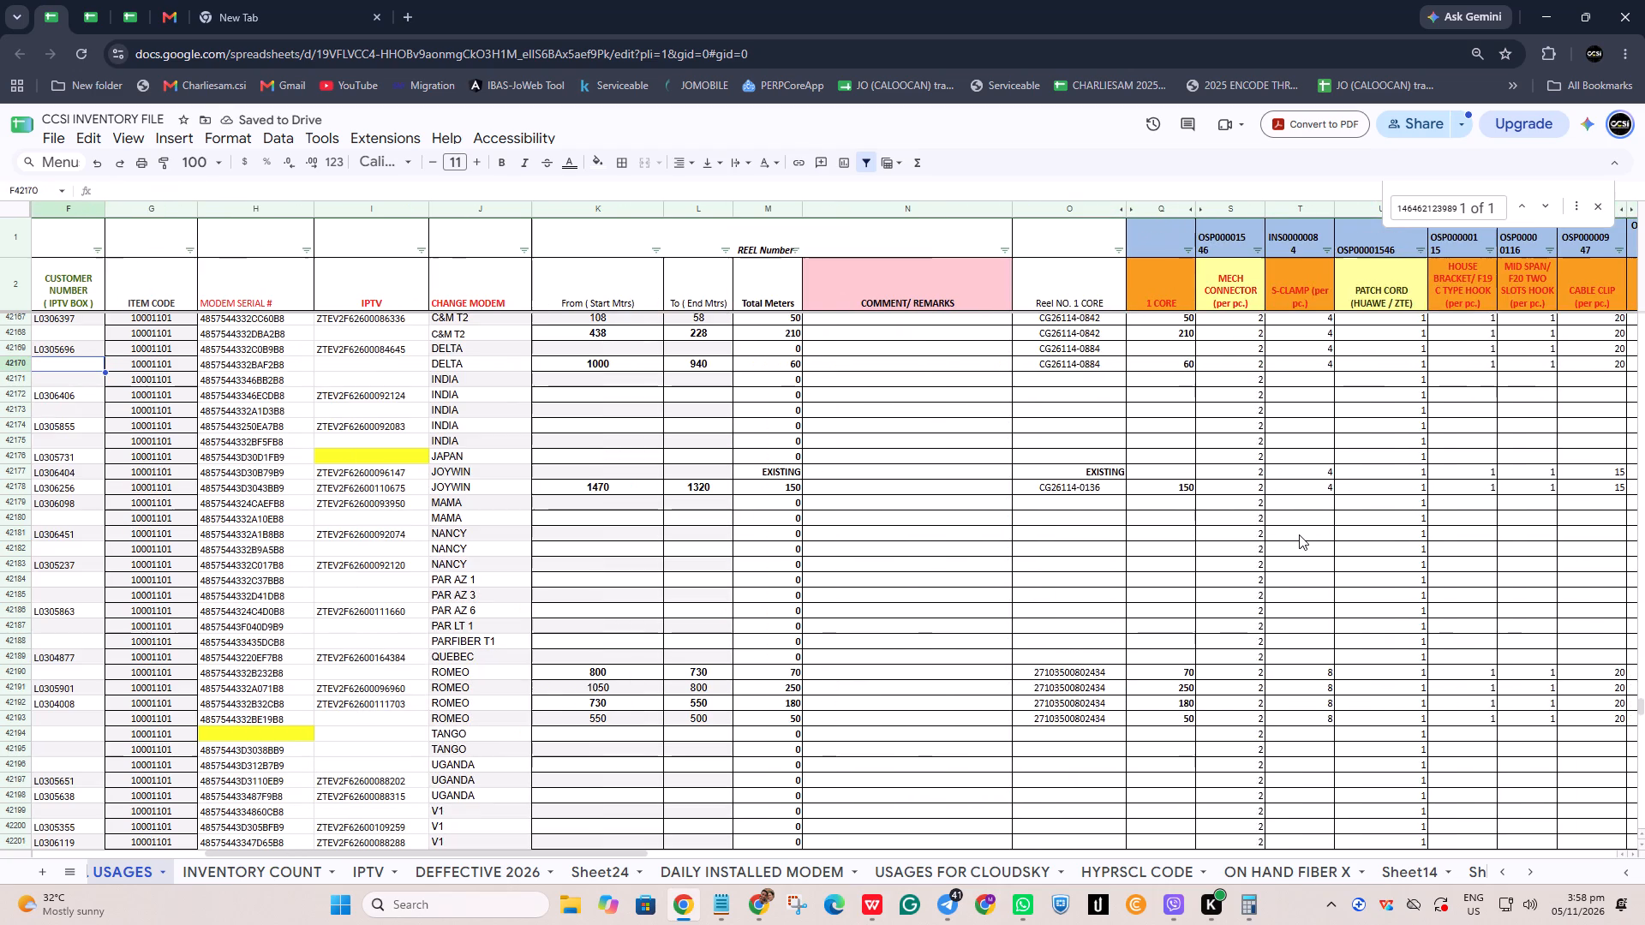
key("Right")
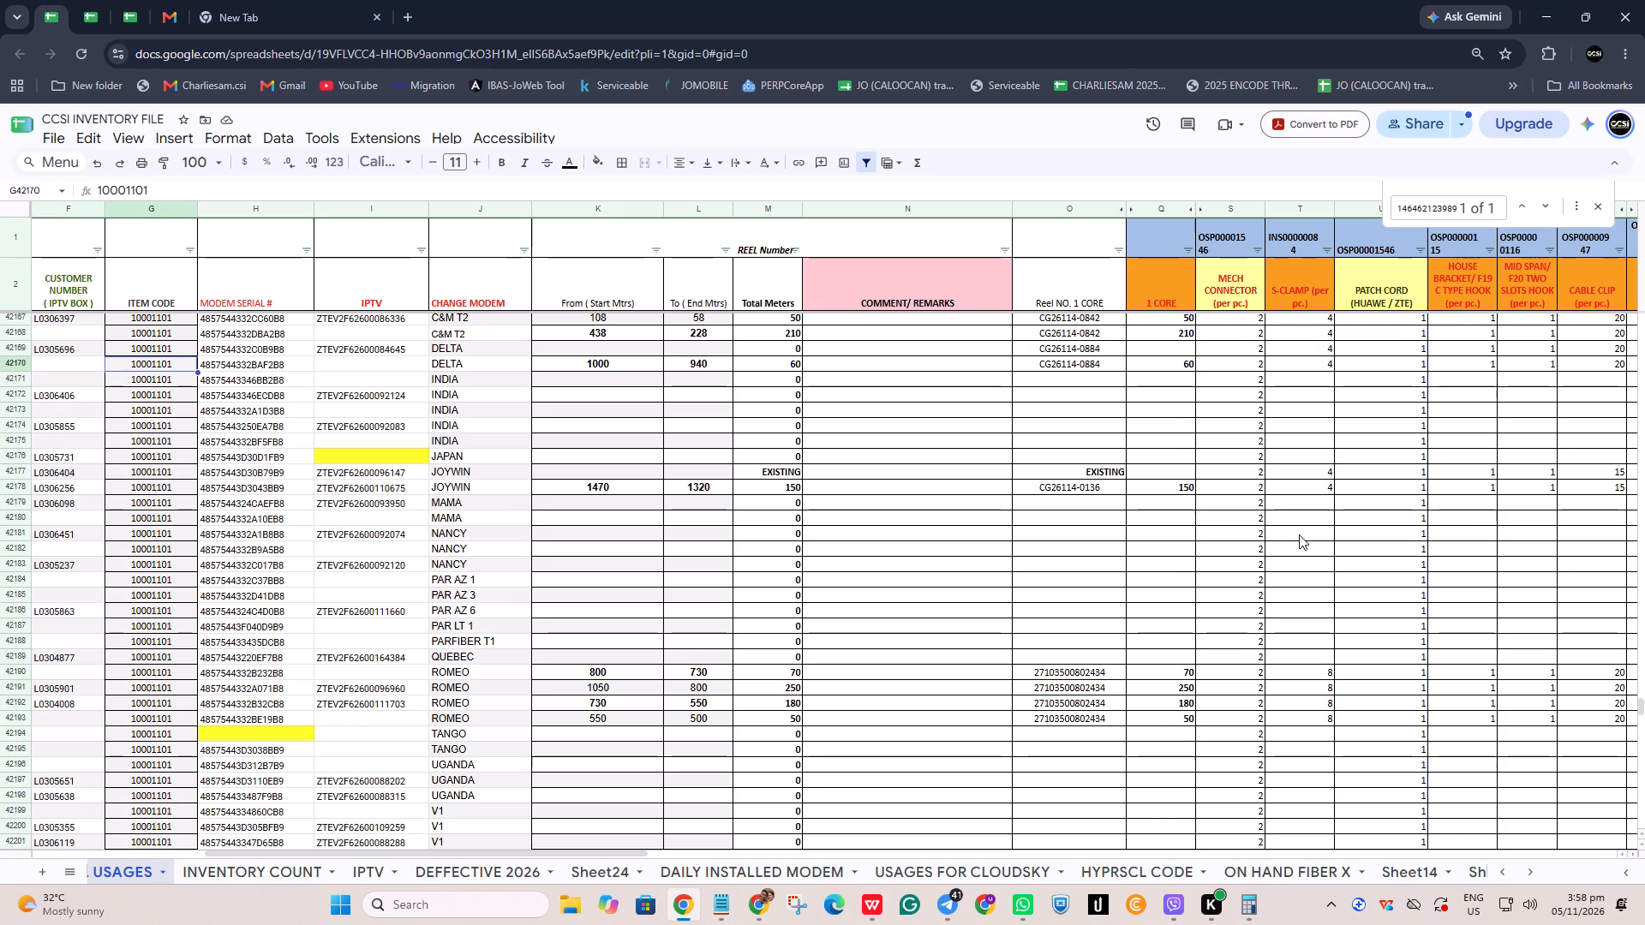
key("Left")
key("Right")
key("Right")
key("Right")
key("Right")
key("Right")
Examine the meter cells and job details of the INDIA records down to row 42173.
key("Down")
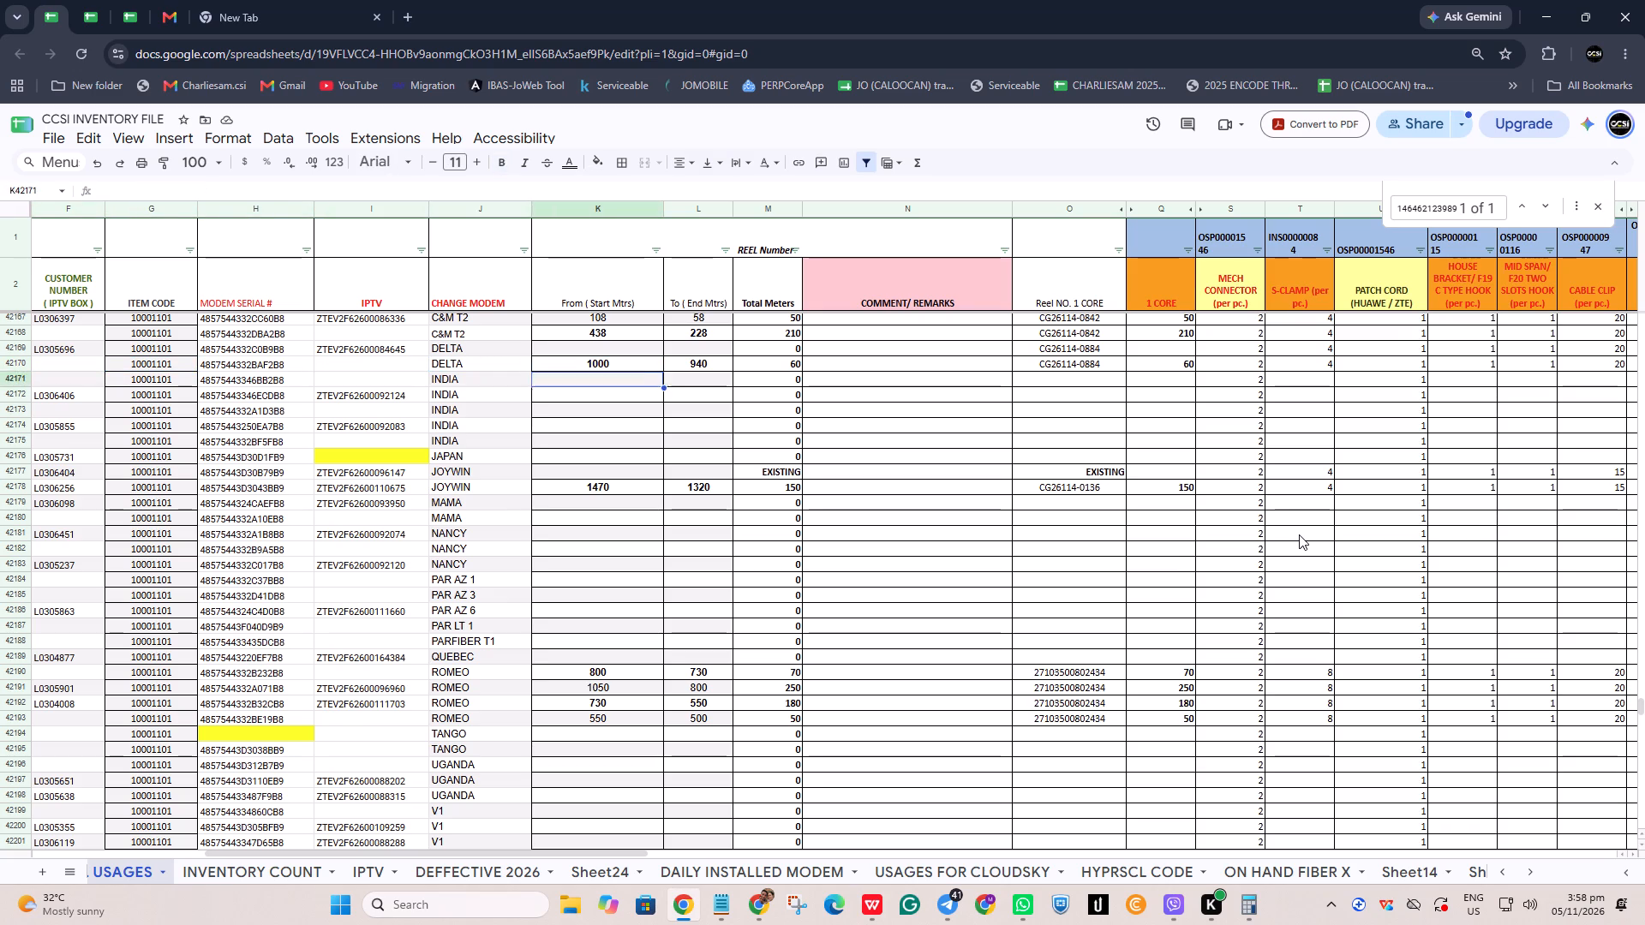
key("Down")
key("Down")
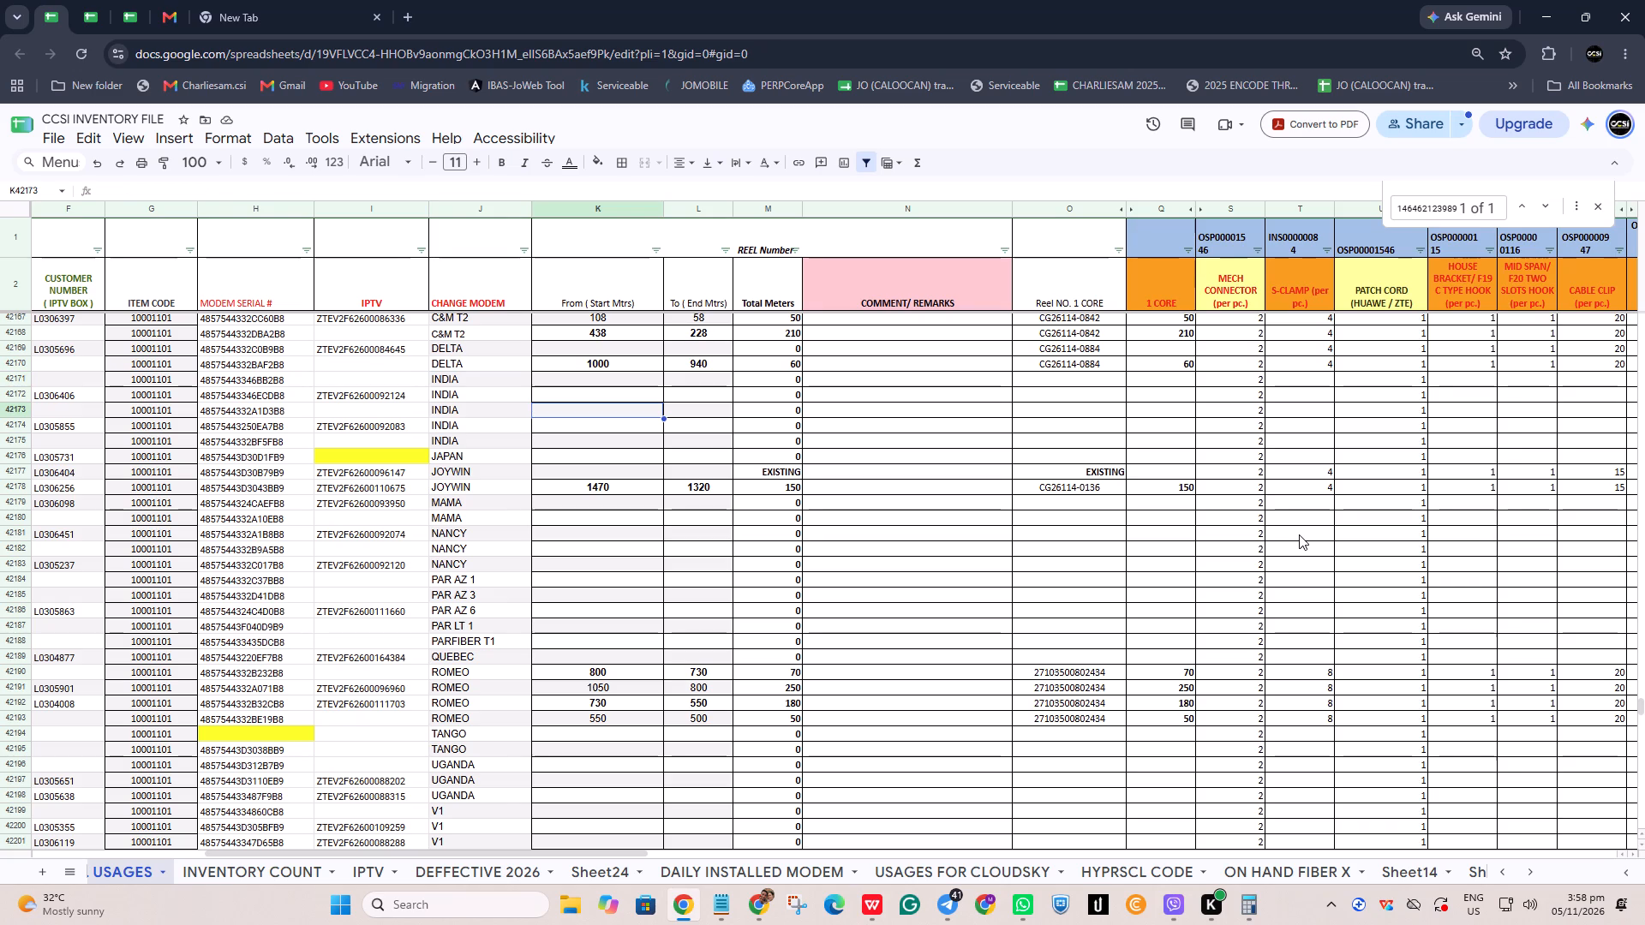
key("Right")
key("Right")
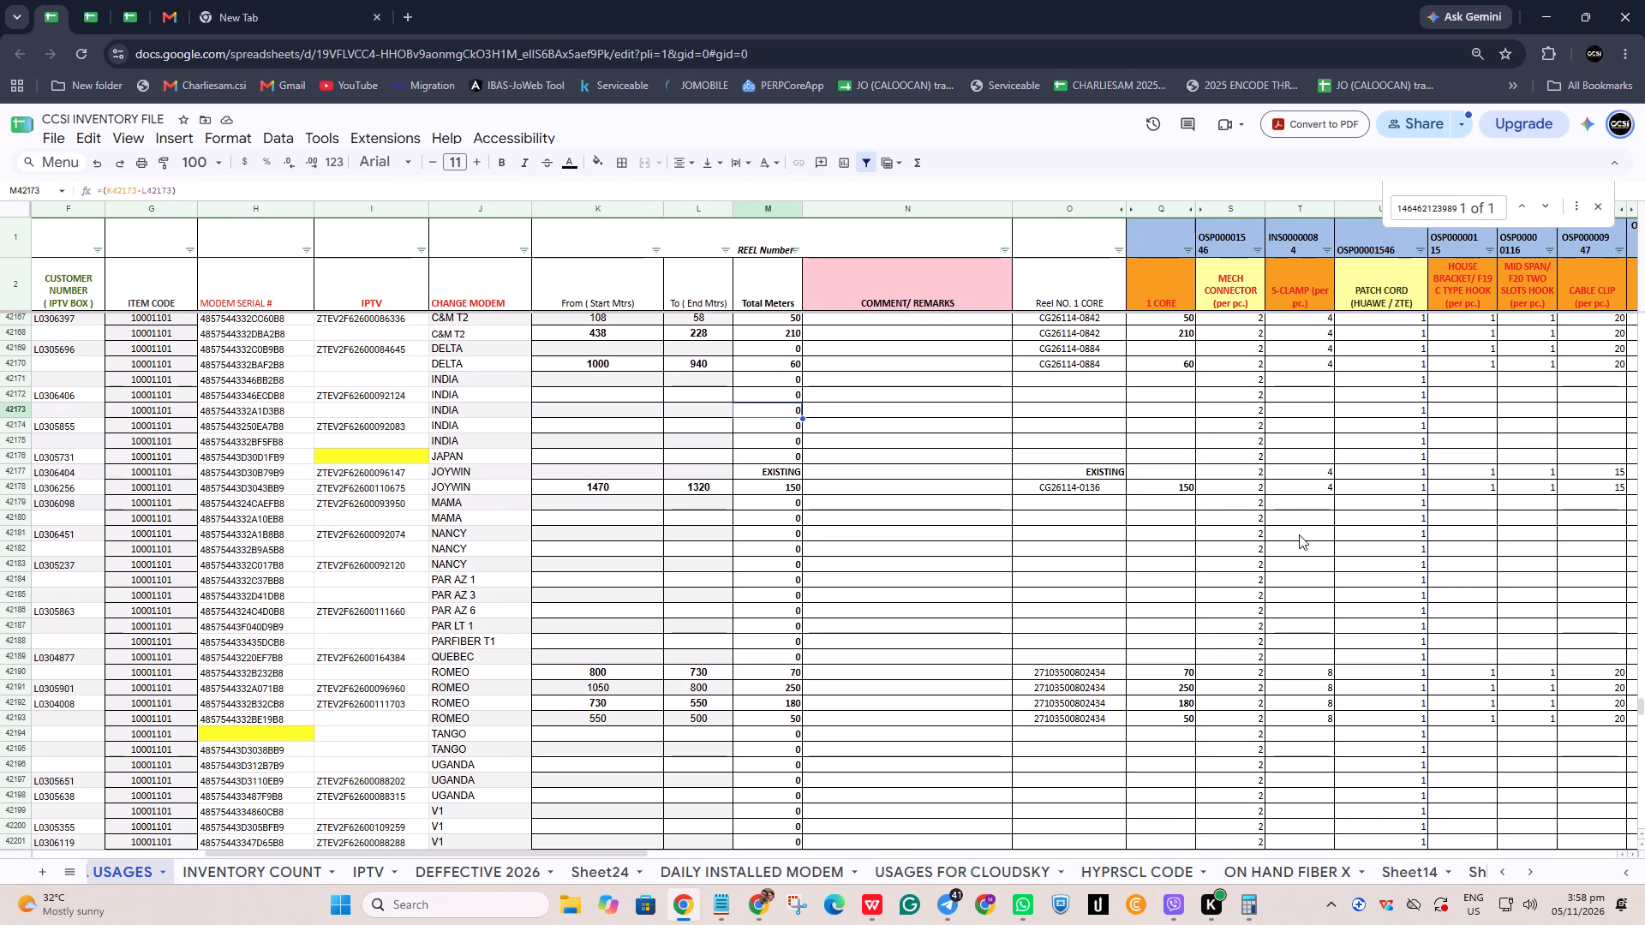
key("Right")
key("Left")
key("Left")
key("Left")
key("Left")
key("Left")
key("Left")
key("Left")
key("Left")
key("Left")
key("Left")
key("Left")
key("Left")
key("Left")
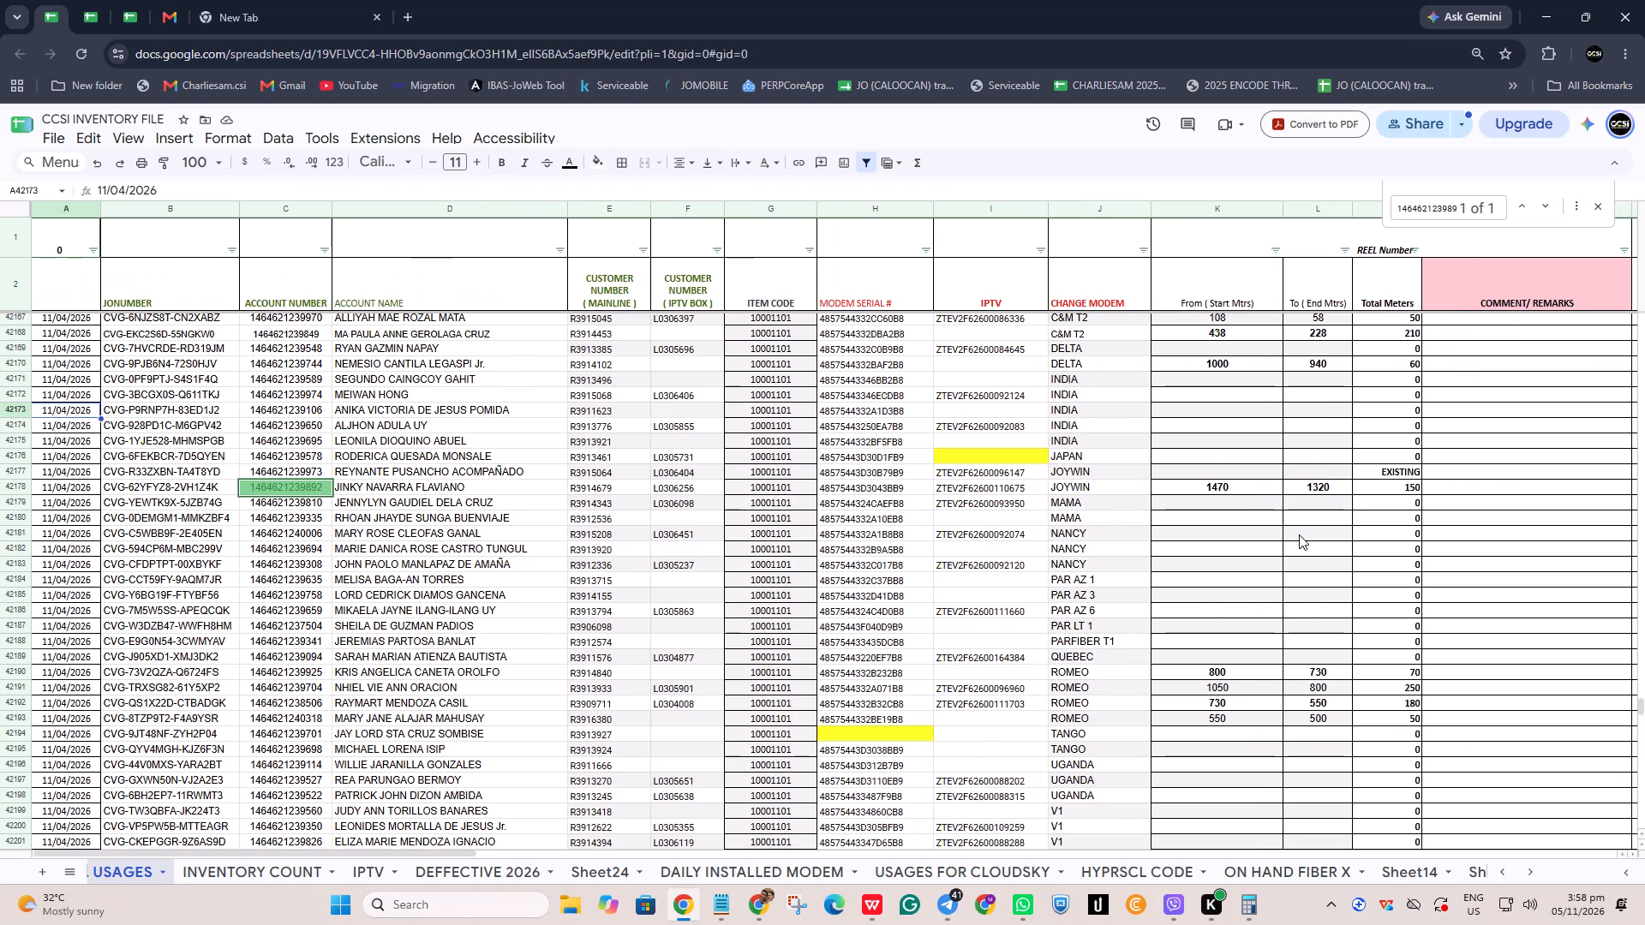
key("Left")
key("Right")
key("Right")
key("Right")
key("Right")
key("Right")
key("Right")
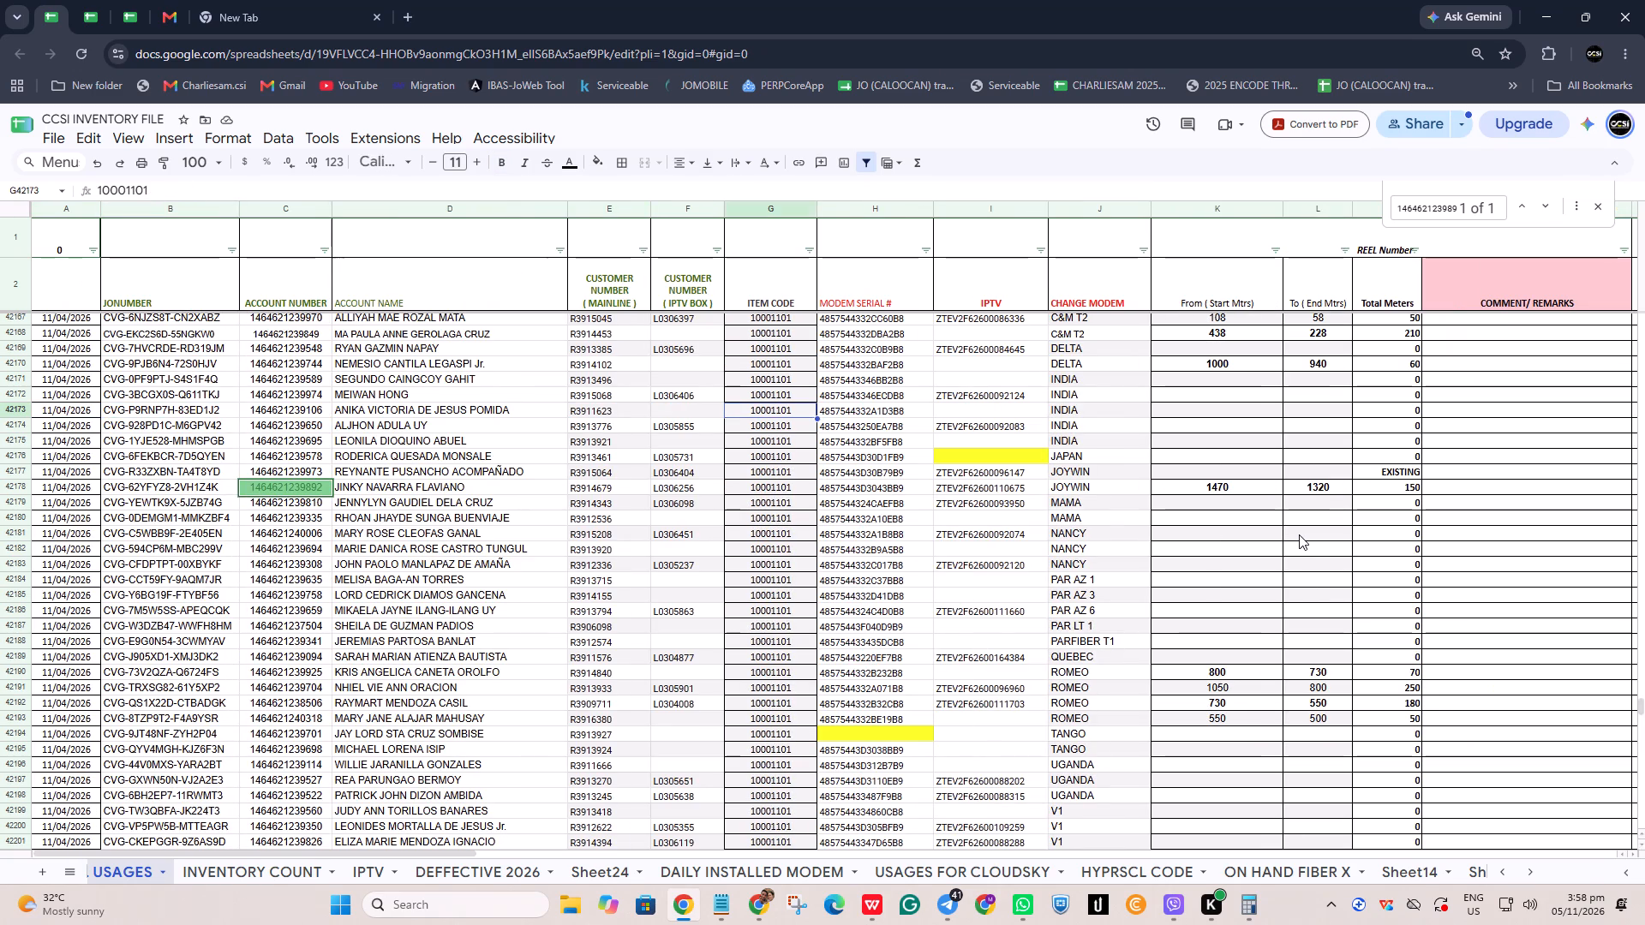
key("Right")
Check the IPTV serial, modem serial and account number of the DELTA record in row 42169.
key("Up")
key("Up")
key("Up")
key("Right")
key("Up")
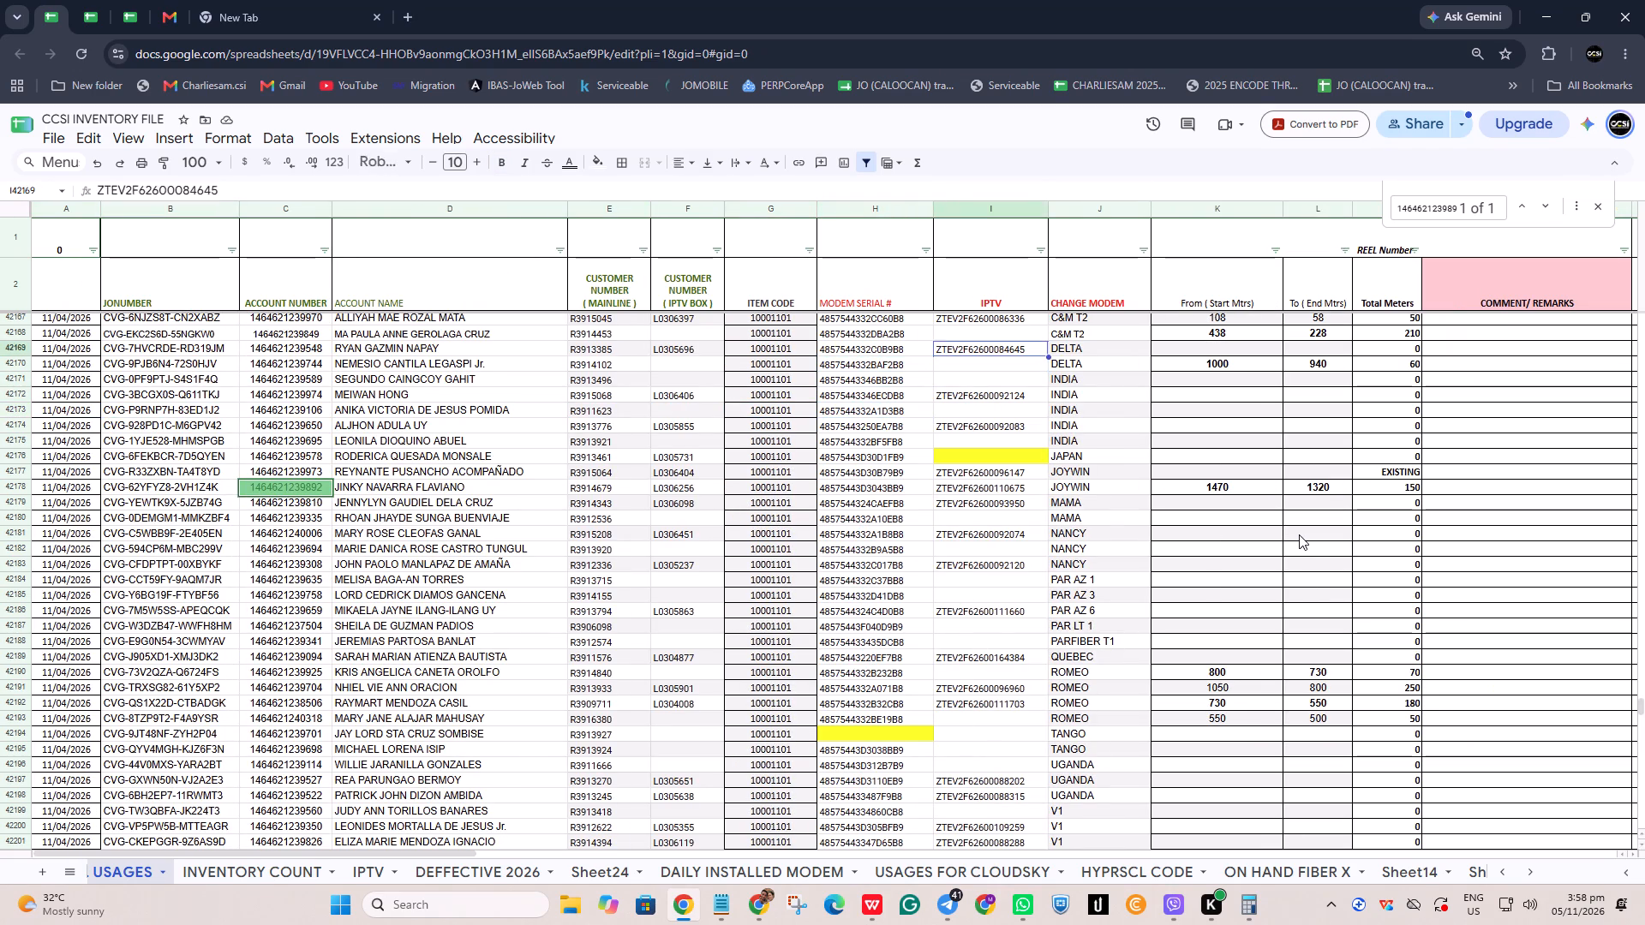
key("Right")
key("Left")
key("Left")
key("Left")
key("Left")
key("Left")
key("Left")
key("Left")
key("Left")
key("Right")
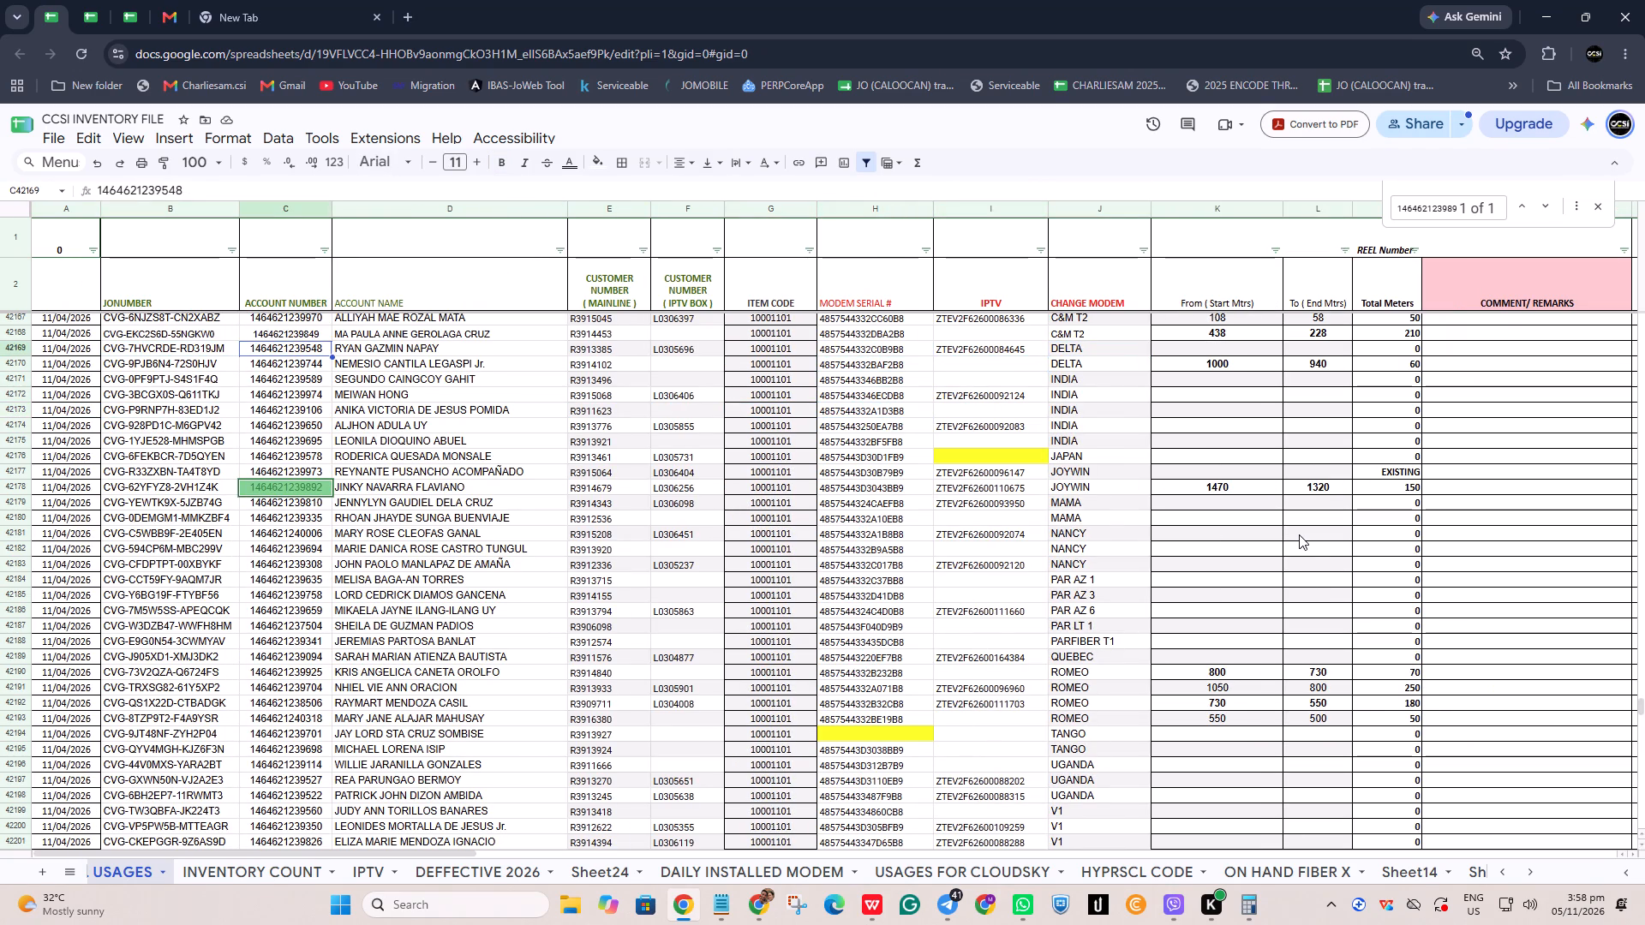
Enter 1100 as the start meters and 1000 as the end meters for the DELTA record in row 42169.
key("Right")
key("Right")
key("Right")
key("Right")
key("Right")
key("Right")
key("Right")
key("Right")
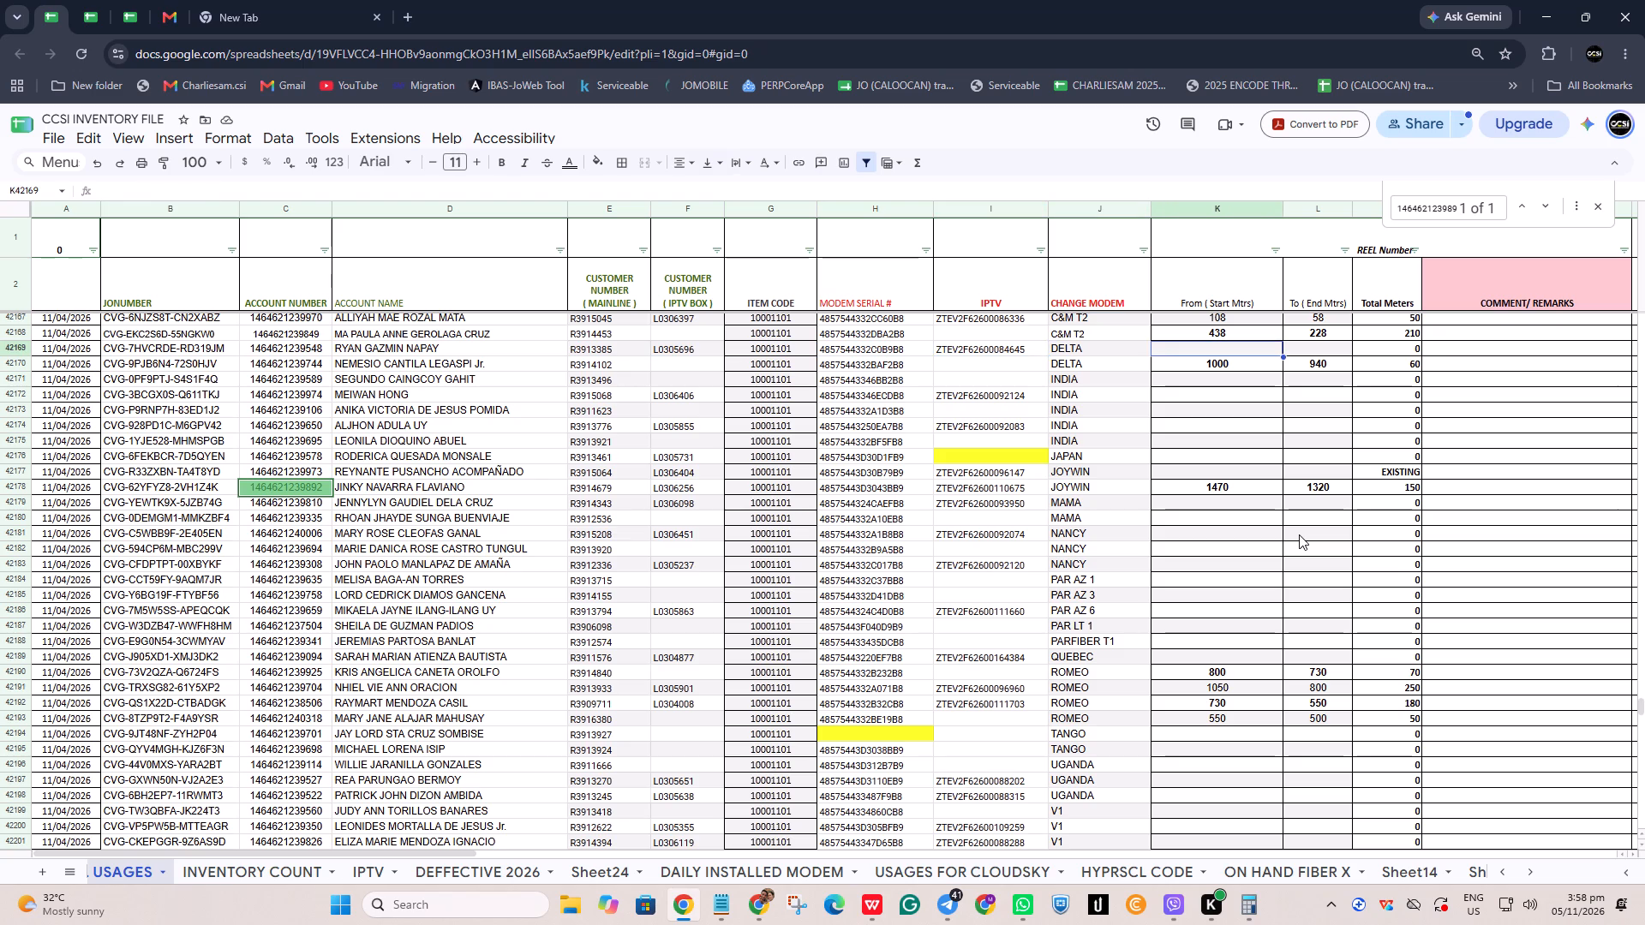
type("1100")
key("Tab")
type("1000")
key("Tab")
Enter 100 as the 1 CORE quantity for the DELTA record in row 42169.
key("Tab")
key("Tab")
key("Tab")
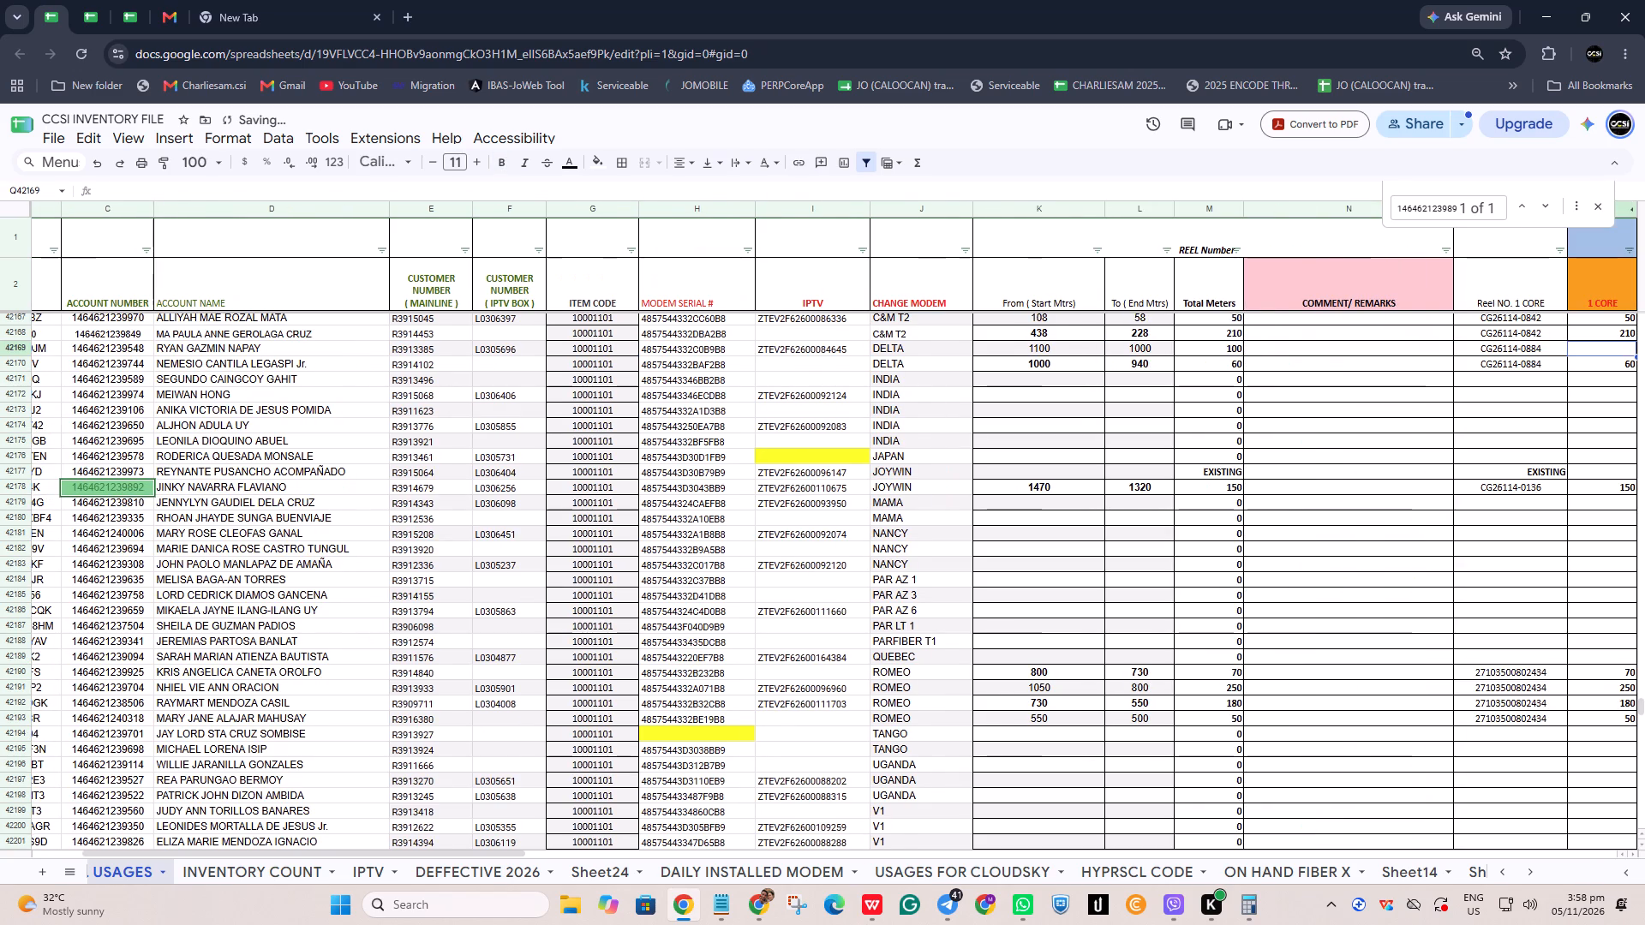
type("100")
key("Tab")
Enter 81448 as the AR number and 2298 as the amount paid for the DELTA record in row 42169.
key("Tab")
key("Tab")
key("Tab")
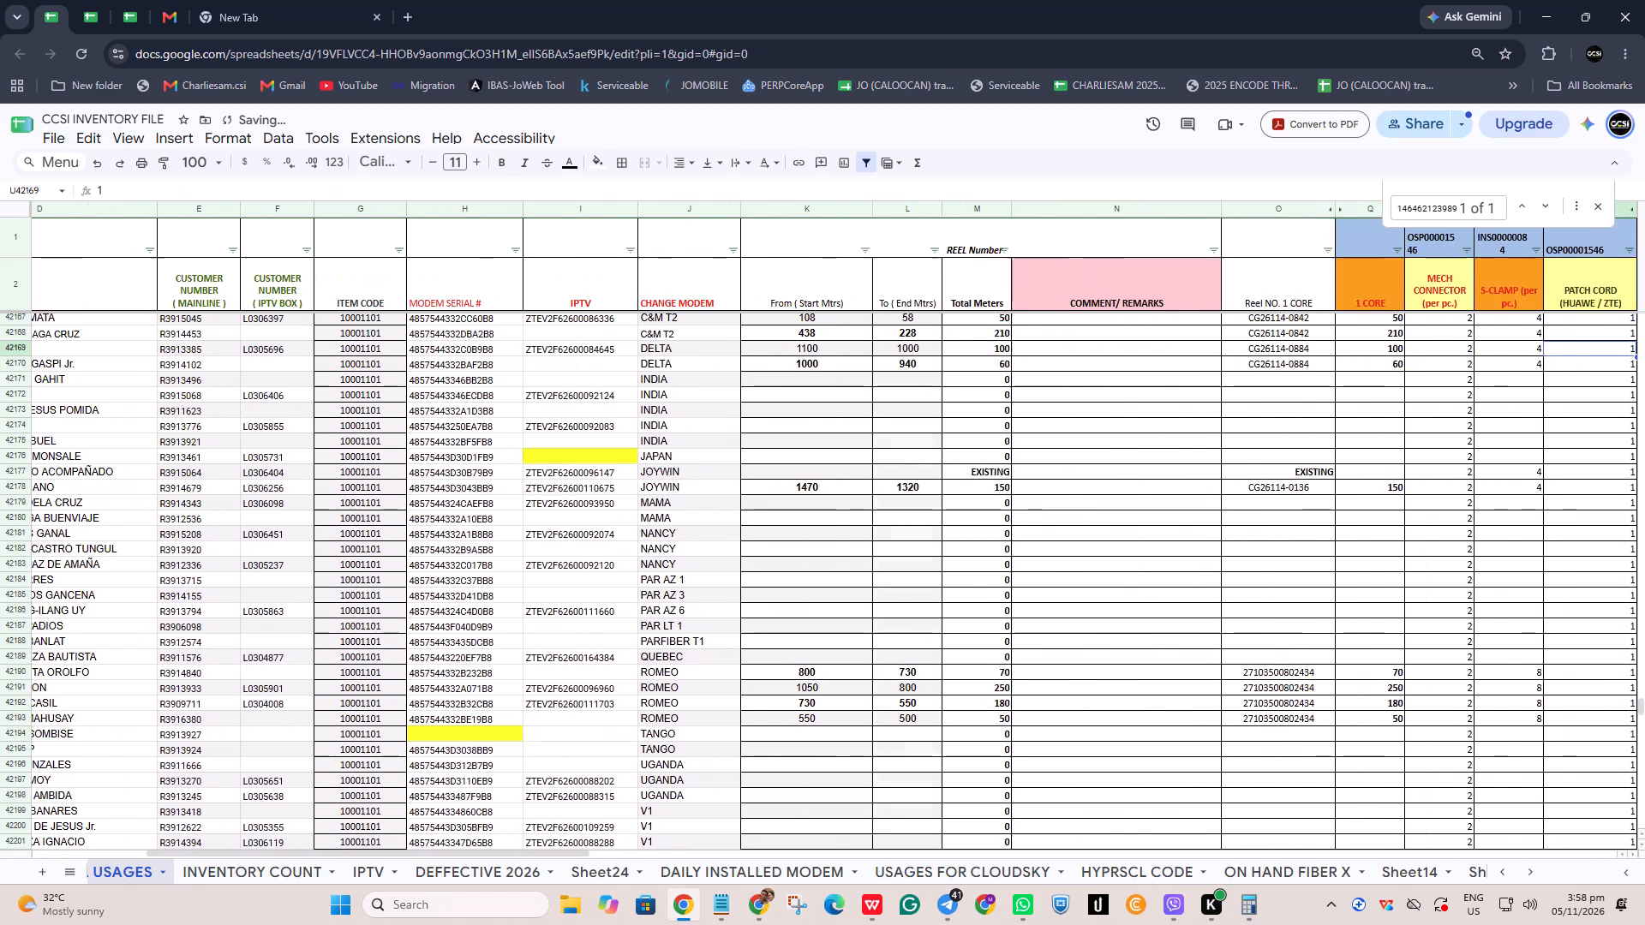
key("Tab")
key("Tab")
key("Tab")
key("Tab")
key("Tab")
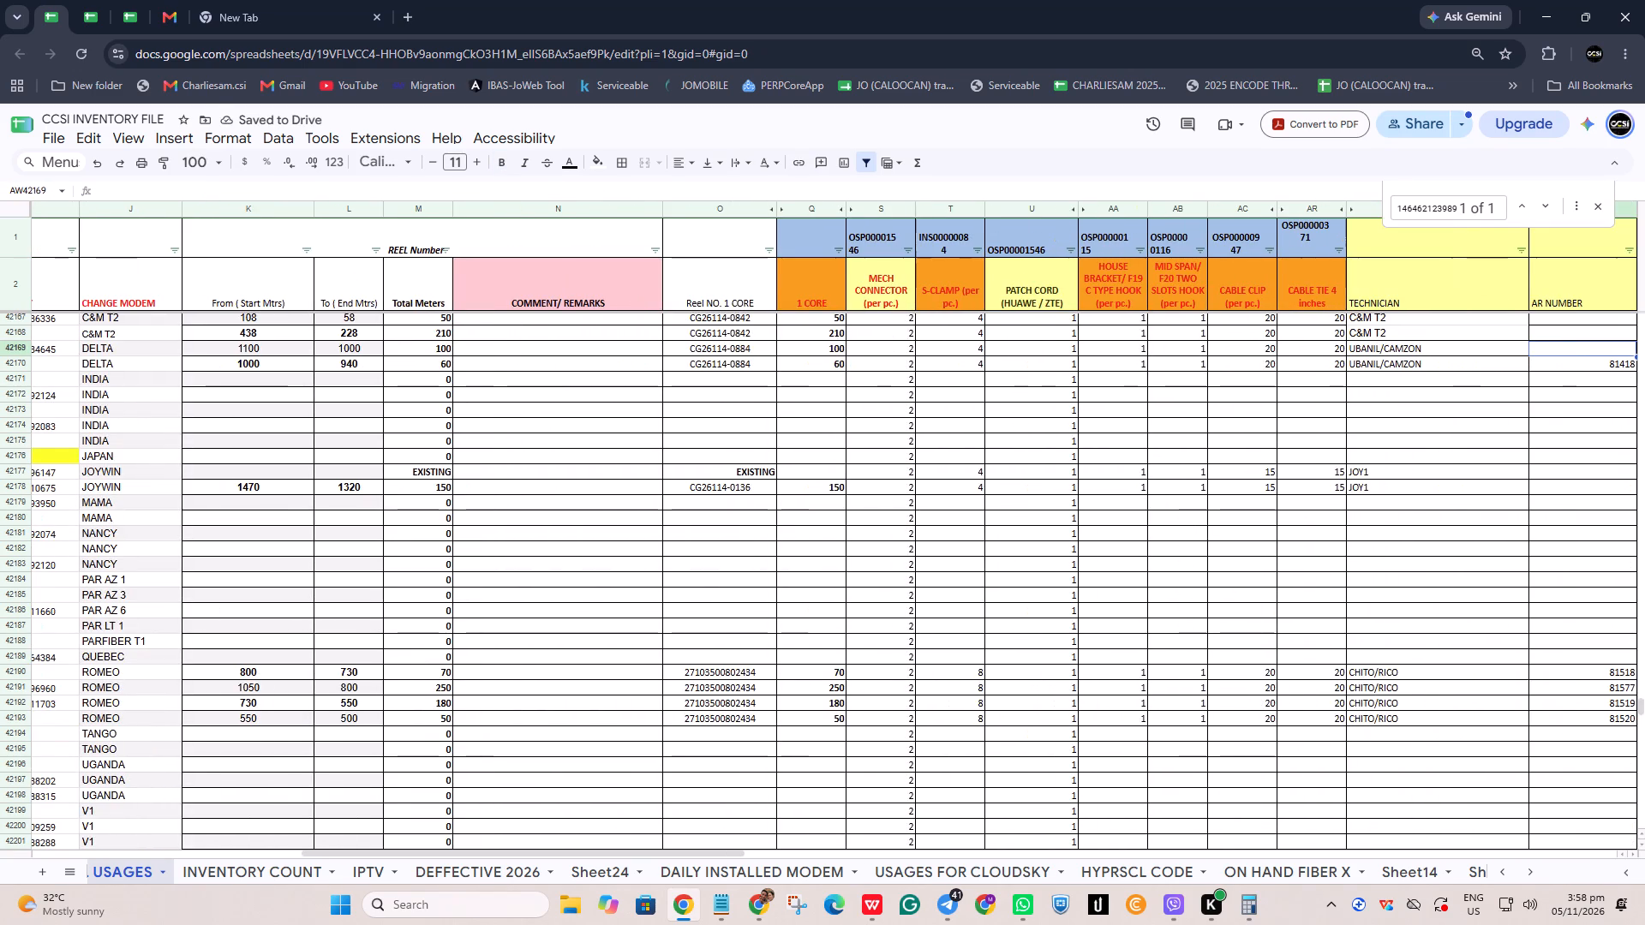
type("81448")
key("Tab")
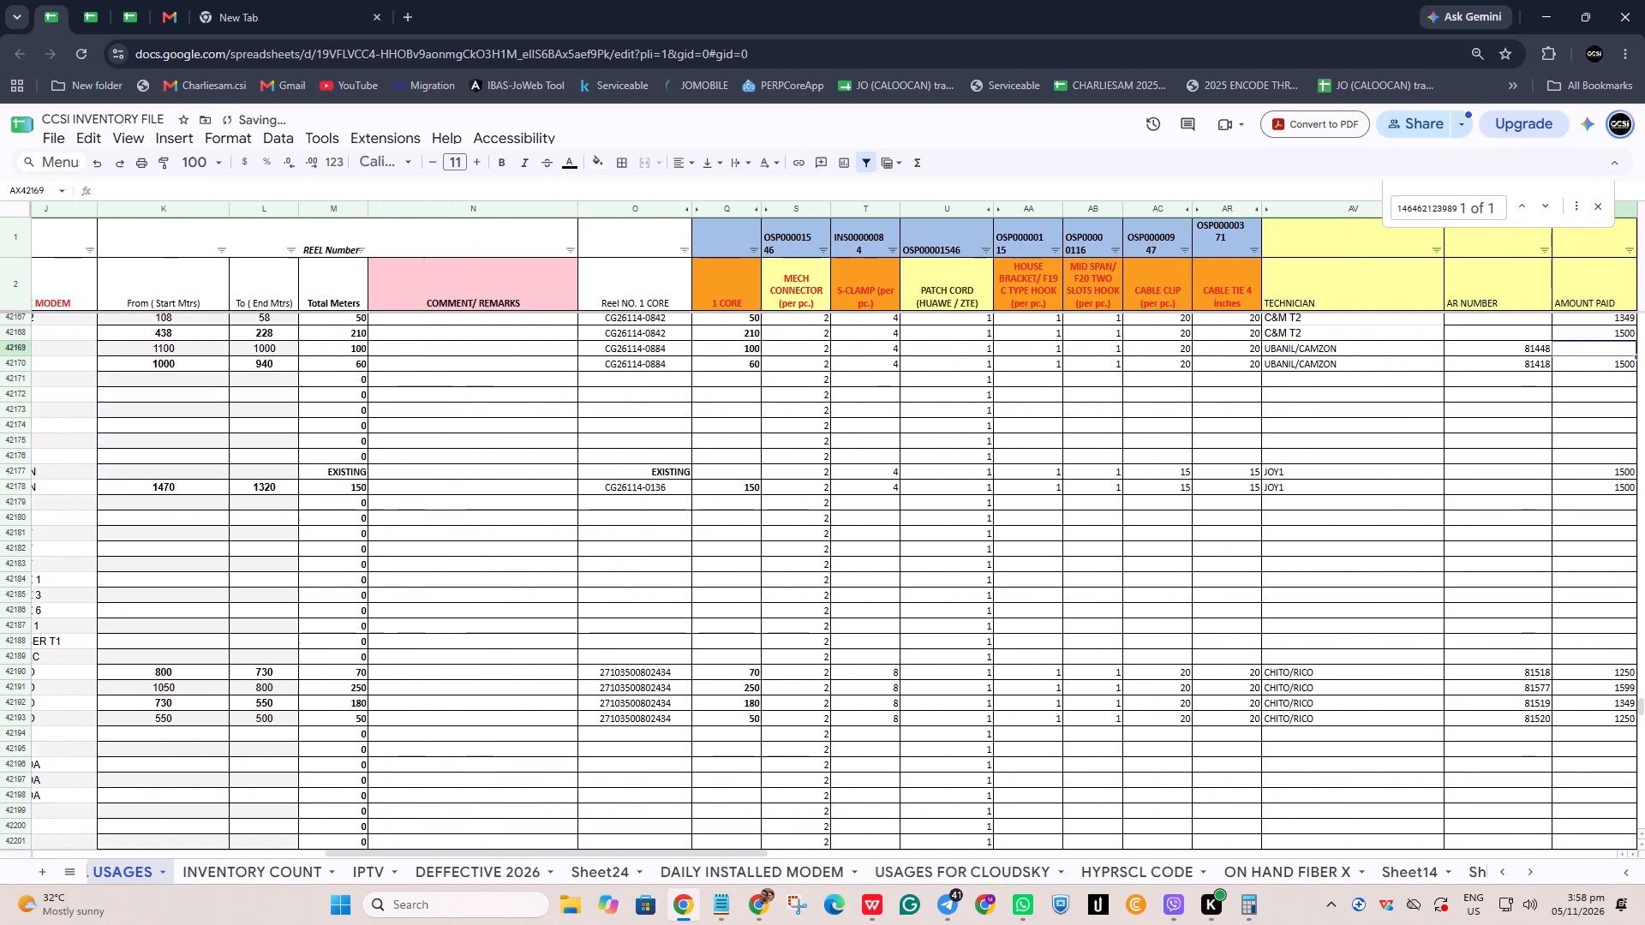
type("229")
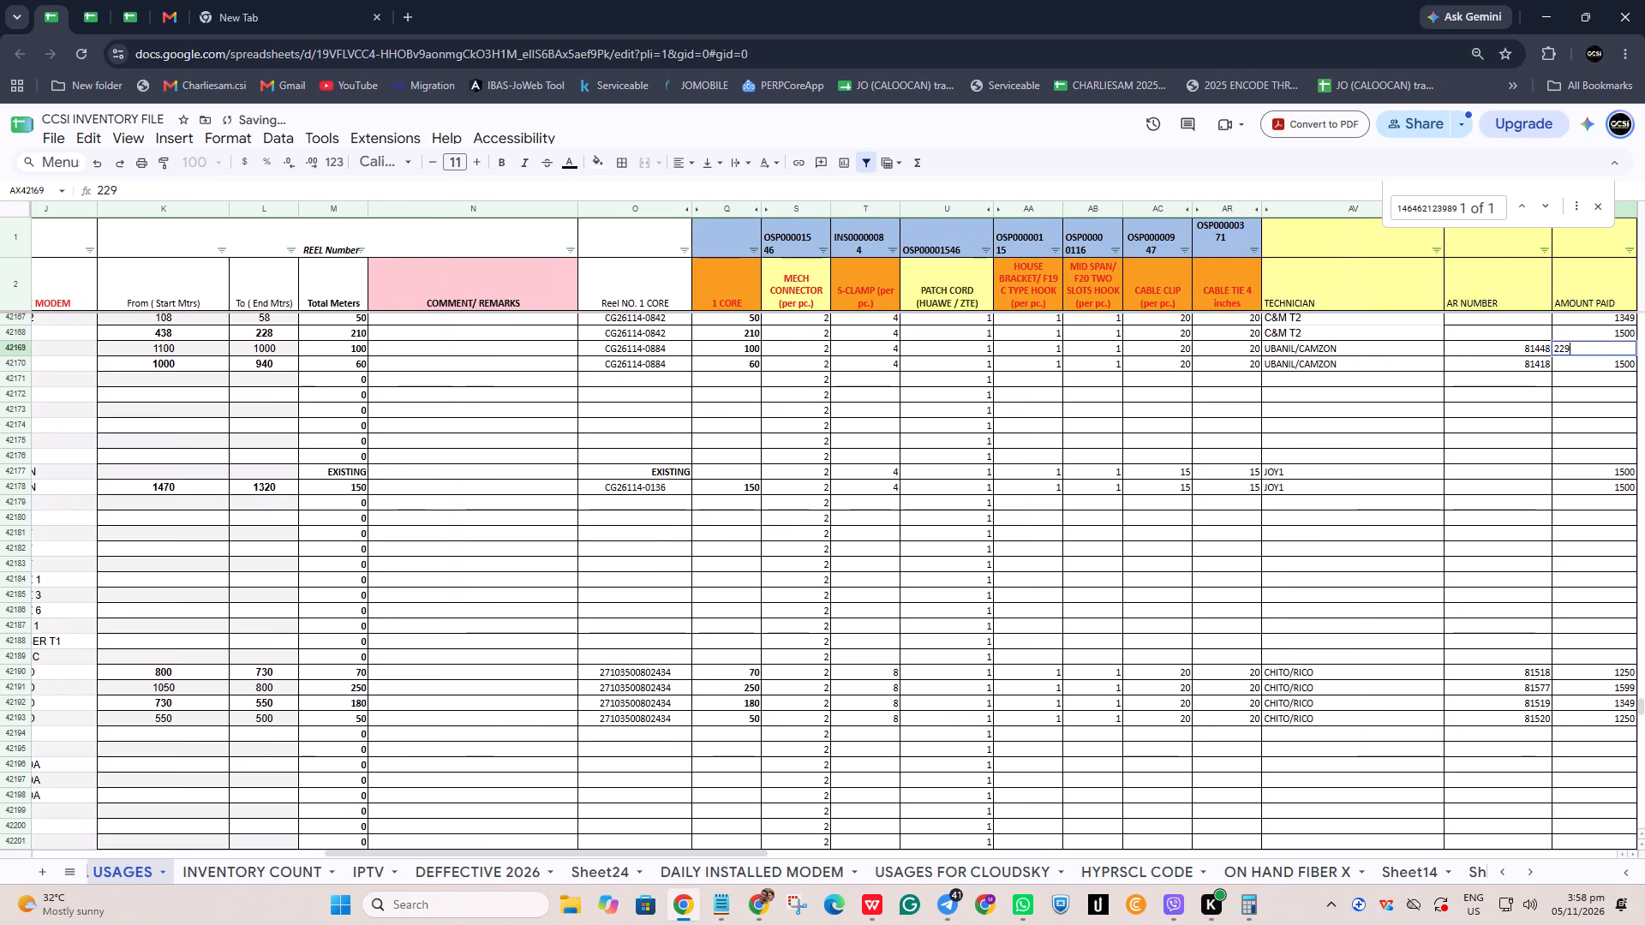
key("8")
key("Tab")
Go back over row 42169 to its job number and review the account and customer details.
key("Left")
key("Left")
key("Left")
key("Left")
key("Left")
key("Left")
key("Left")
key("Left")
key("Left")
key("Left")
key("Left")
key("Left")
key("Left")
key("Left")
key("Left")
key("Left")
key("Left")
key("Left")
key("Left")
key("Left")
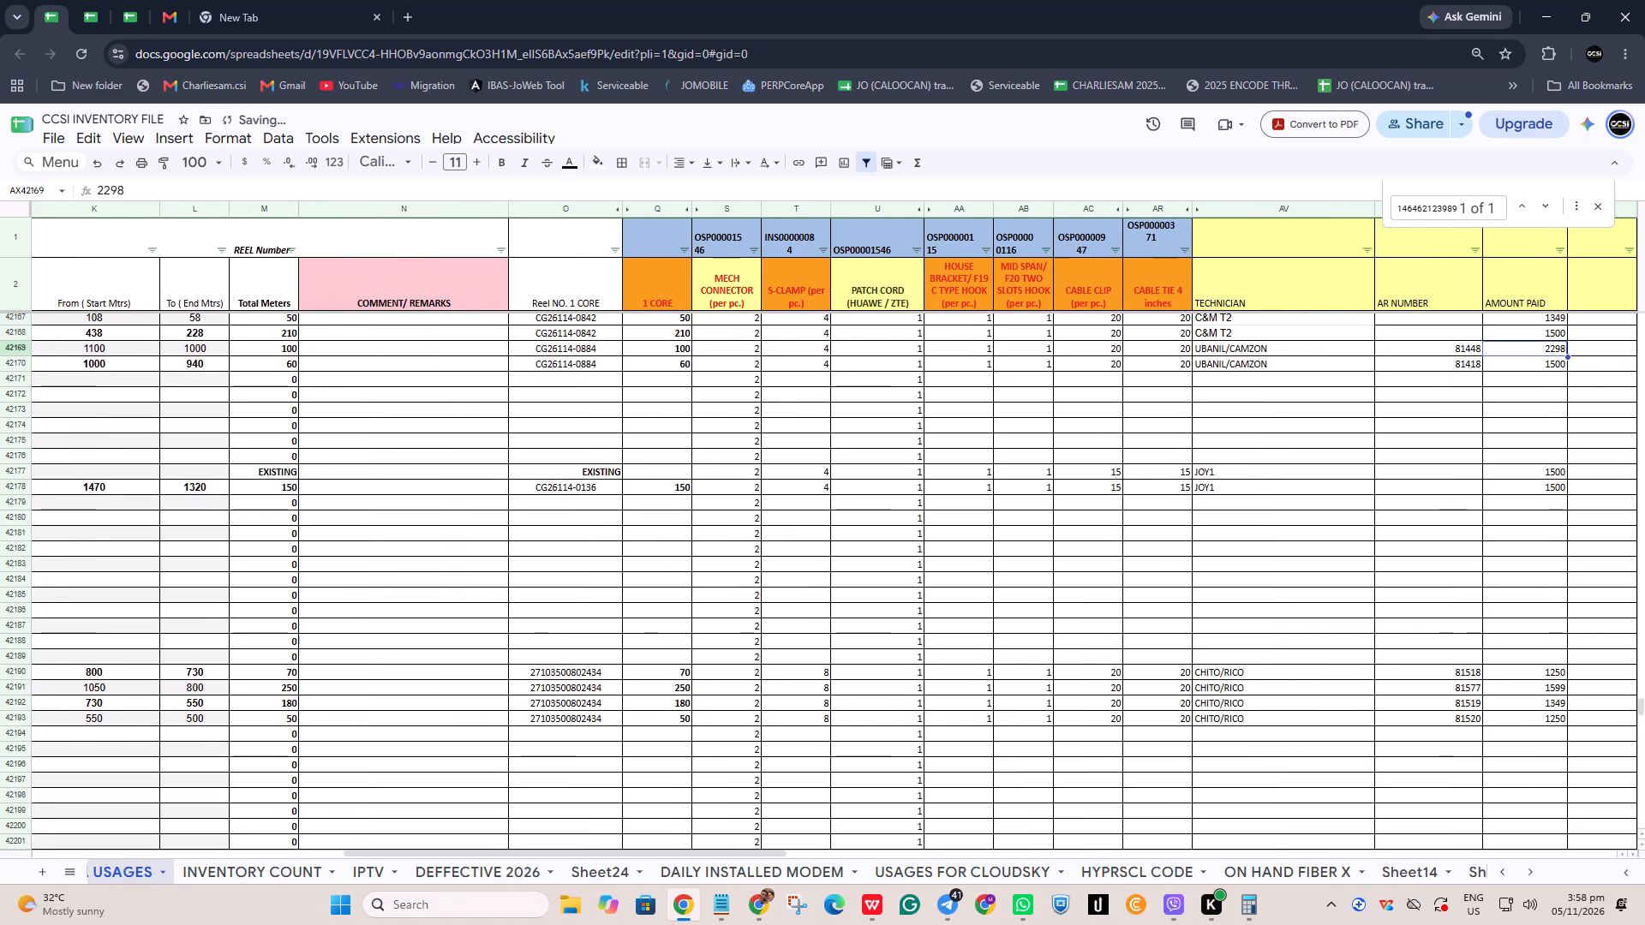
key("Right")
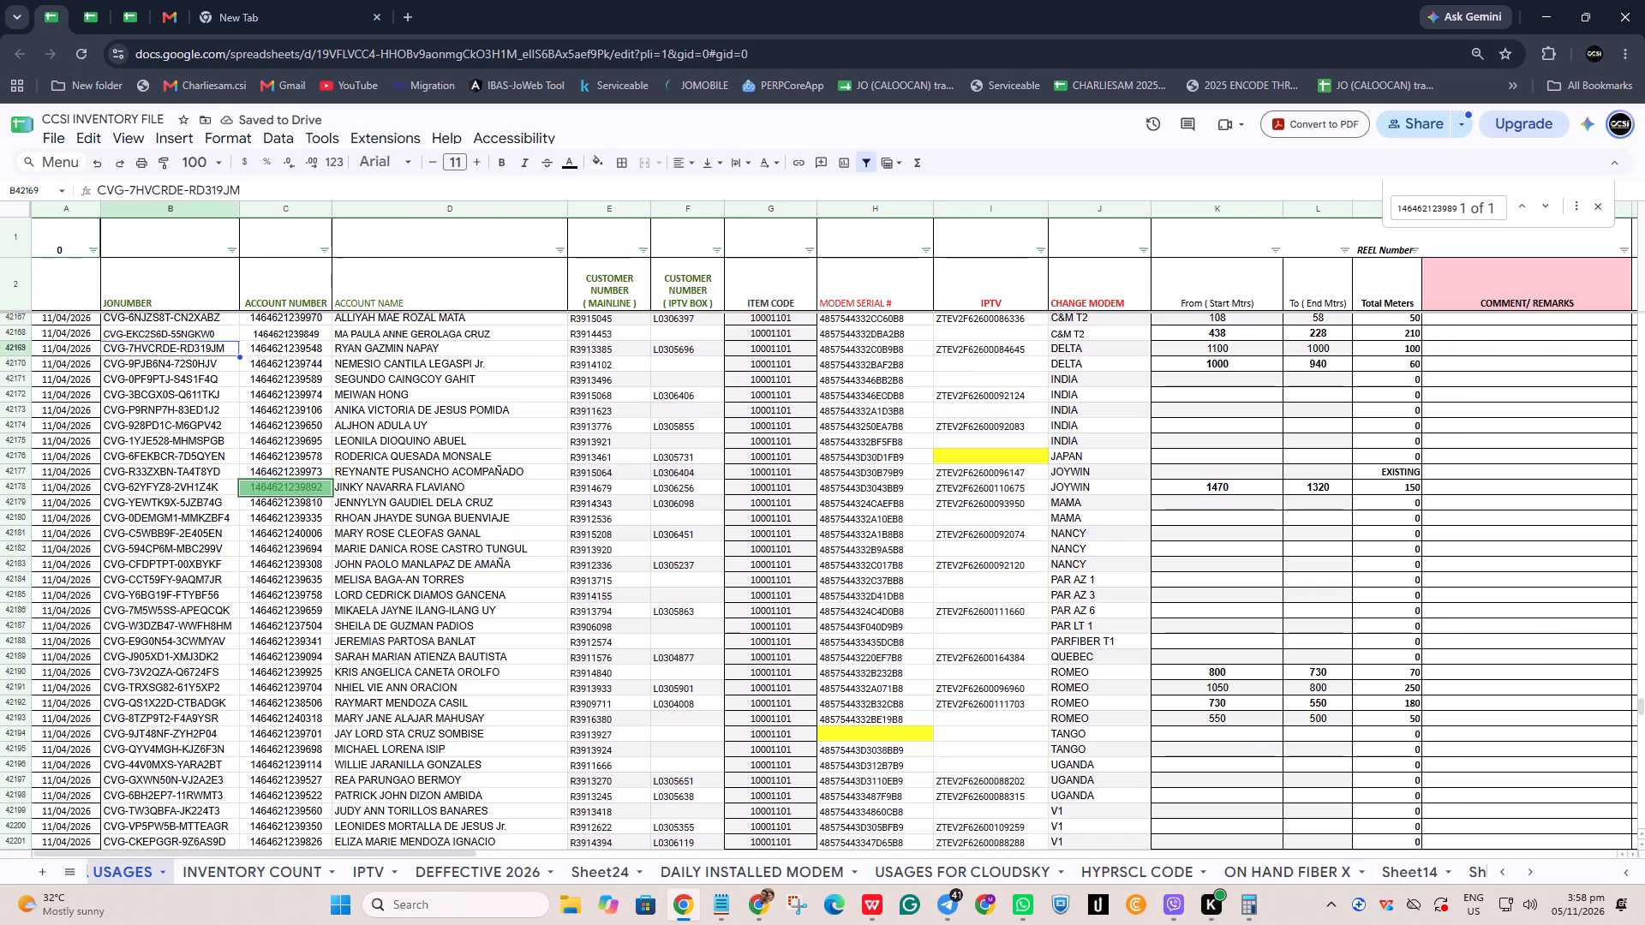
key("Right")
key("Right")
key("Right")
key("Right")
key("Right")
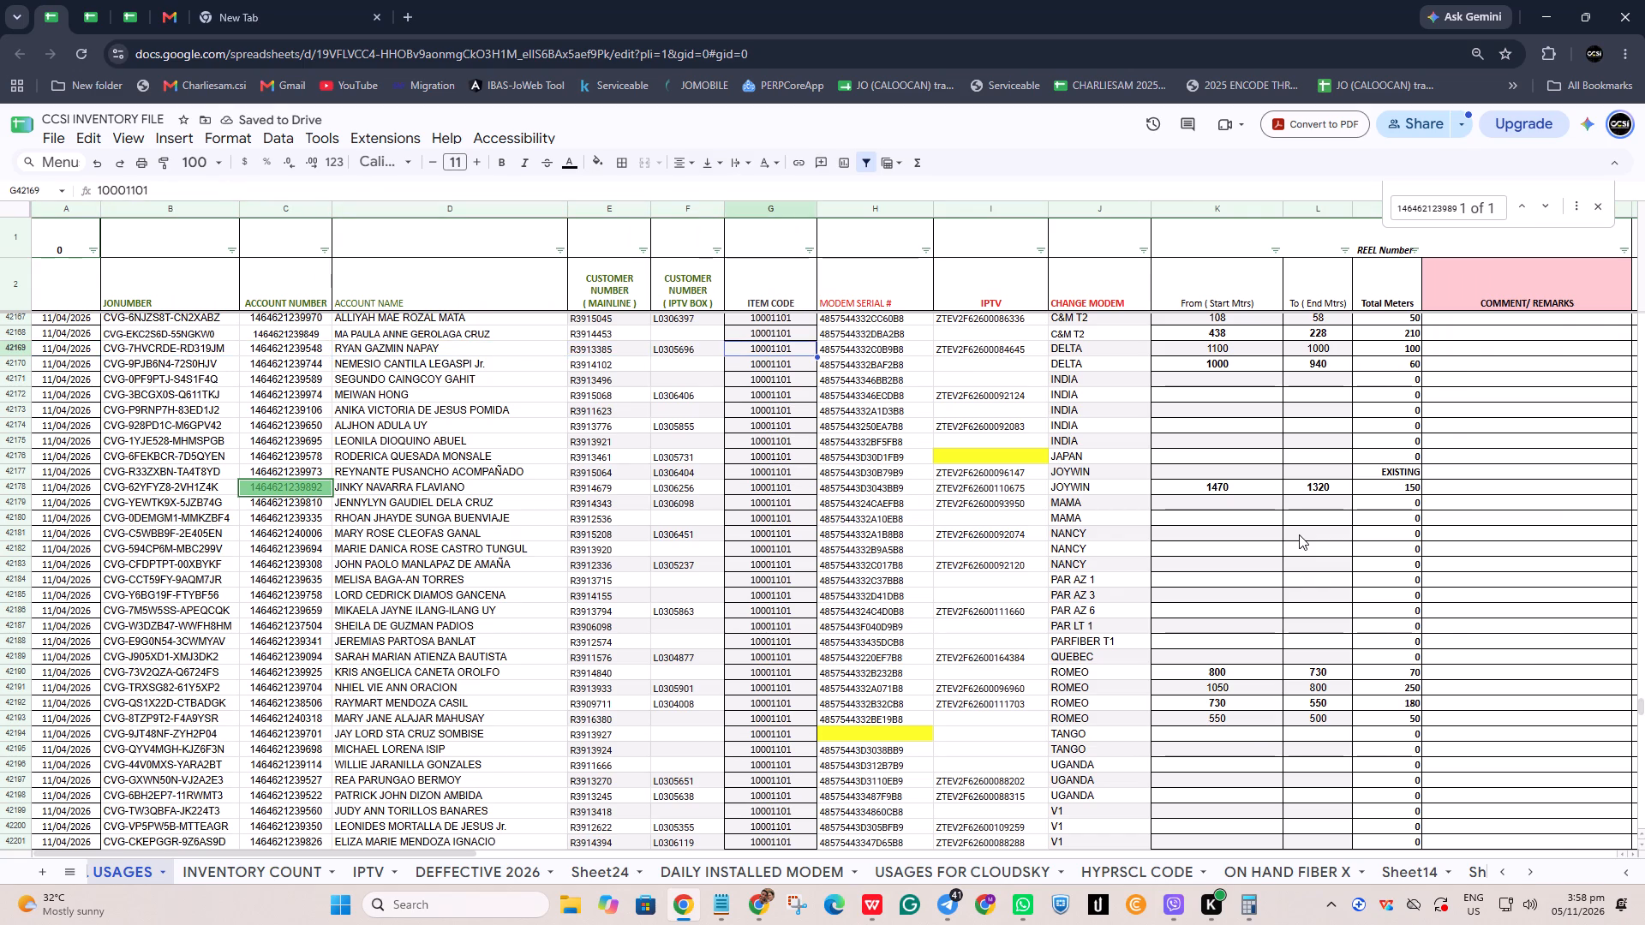